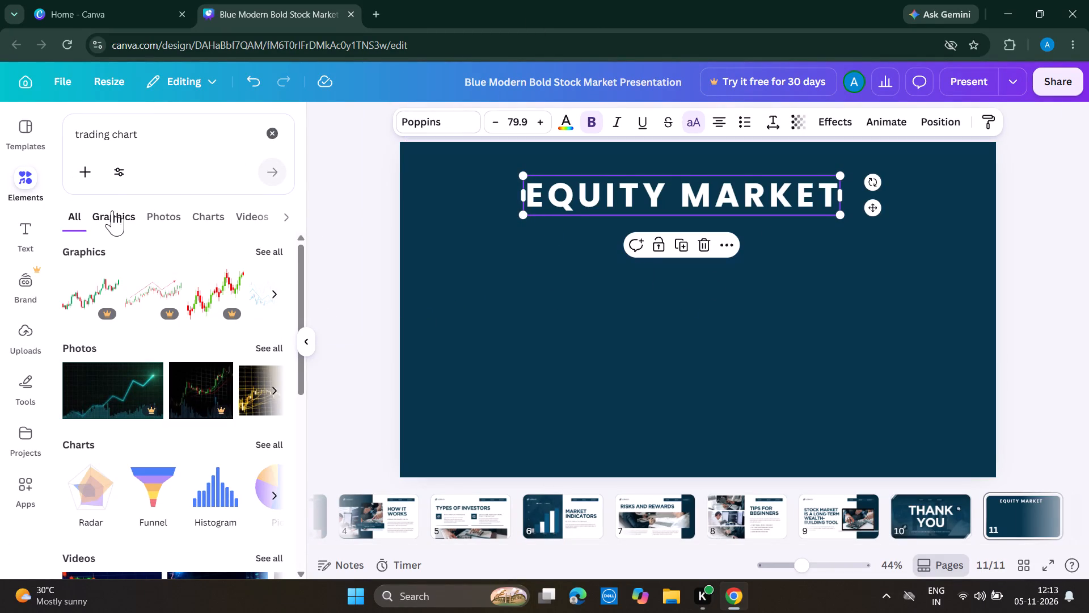
Browse the "trading chart" element results across all types, graphics and photos for a suitable visual for page 11.
drag(302, 289, 296, 328)
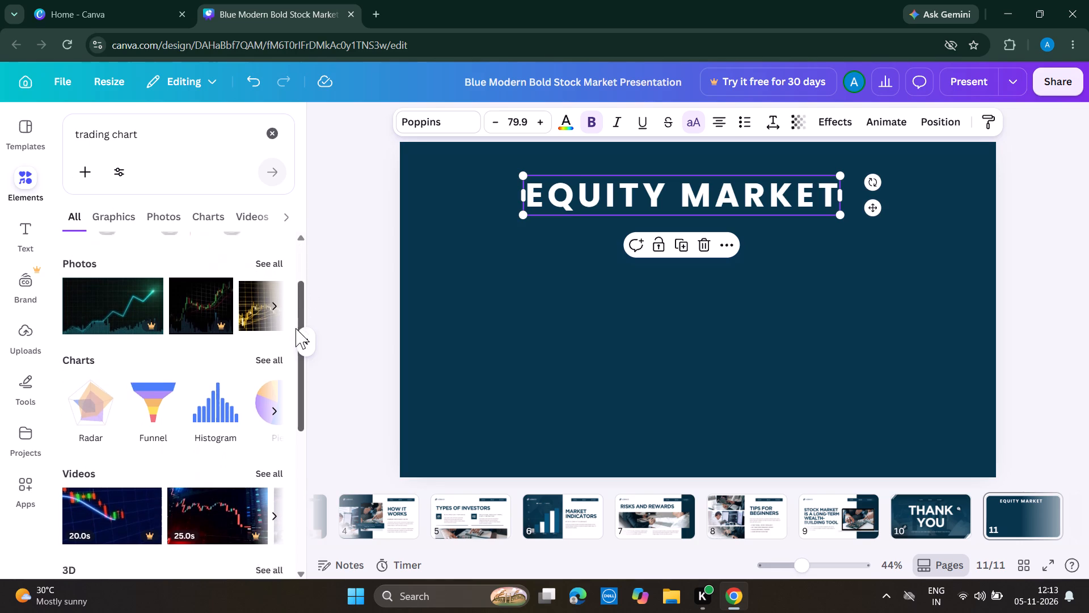
drag(296, 328, 297, 446)
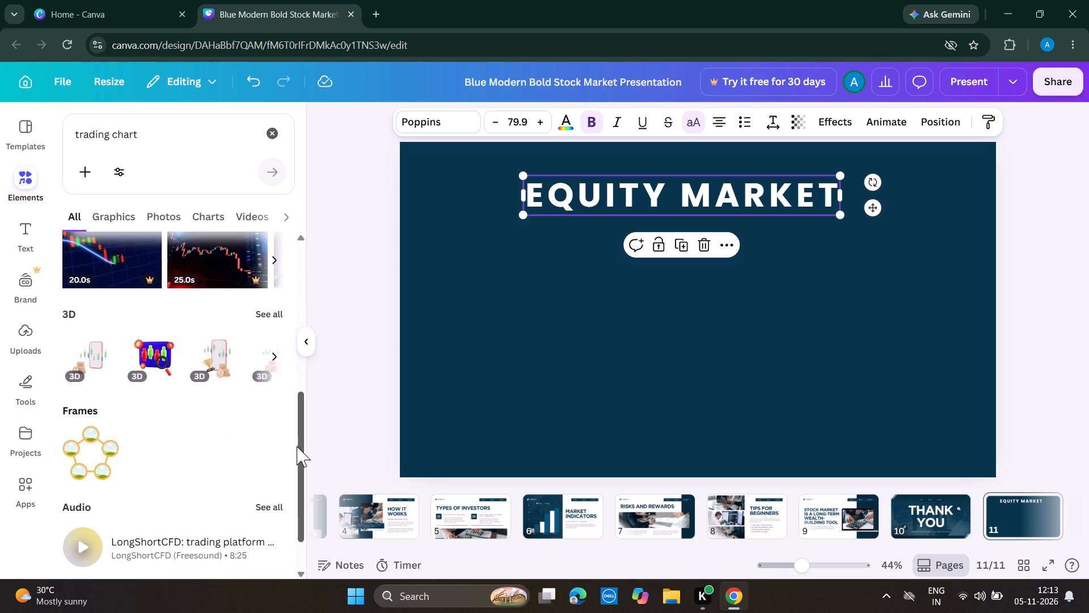
drag(297, 446, 296, 444)
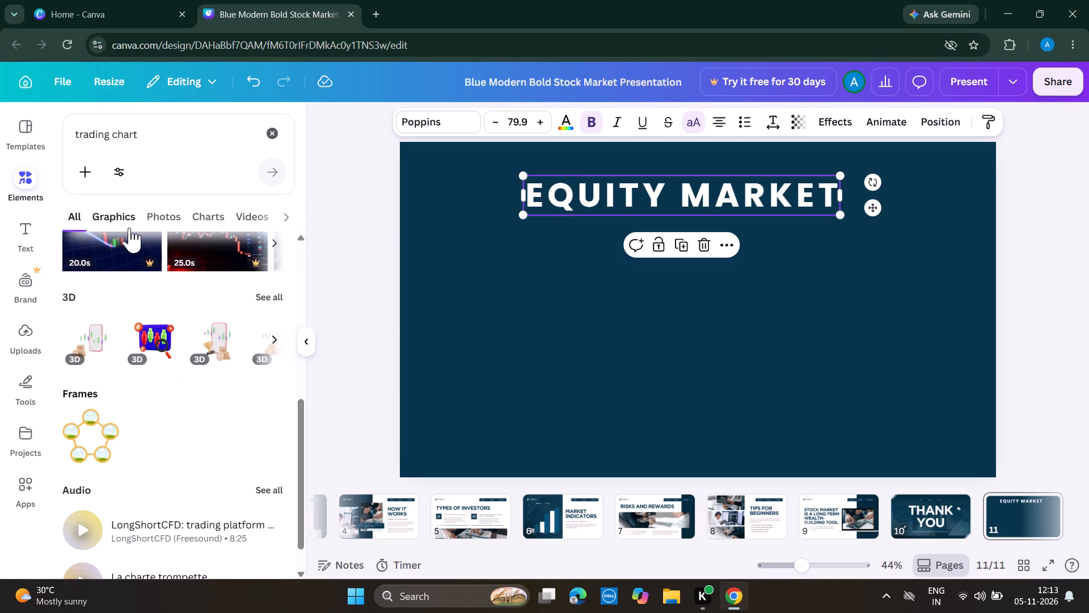
click(125, 224)
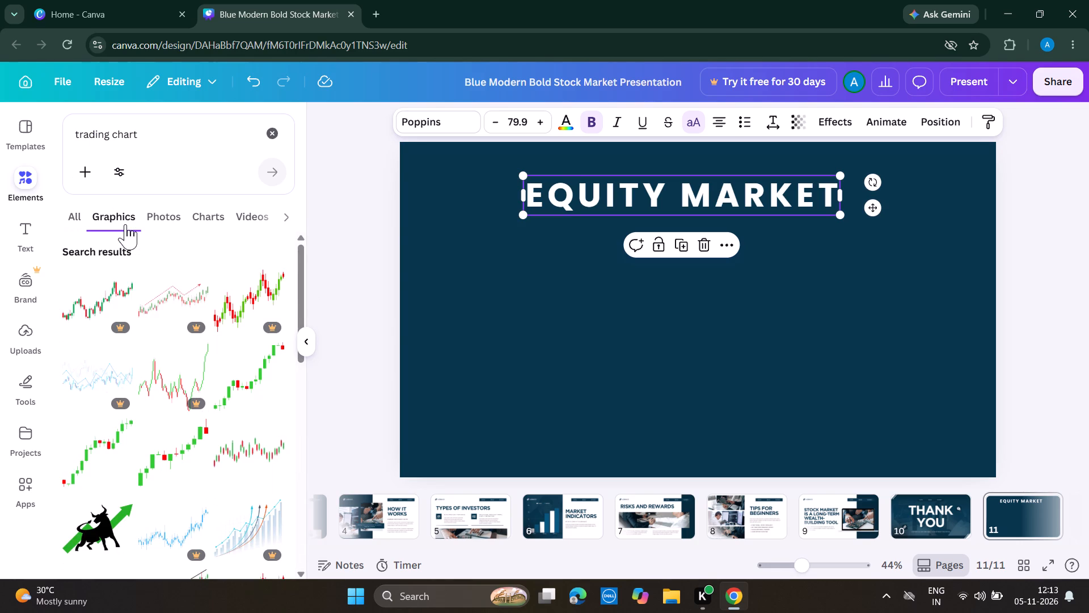
click(162, 220)
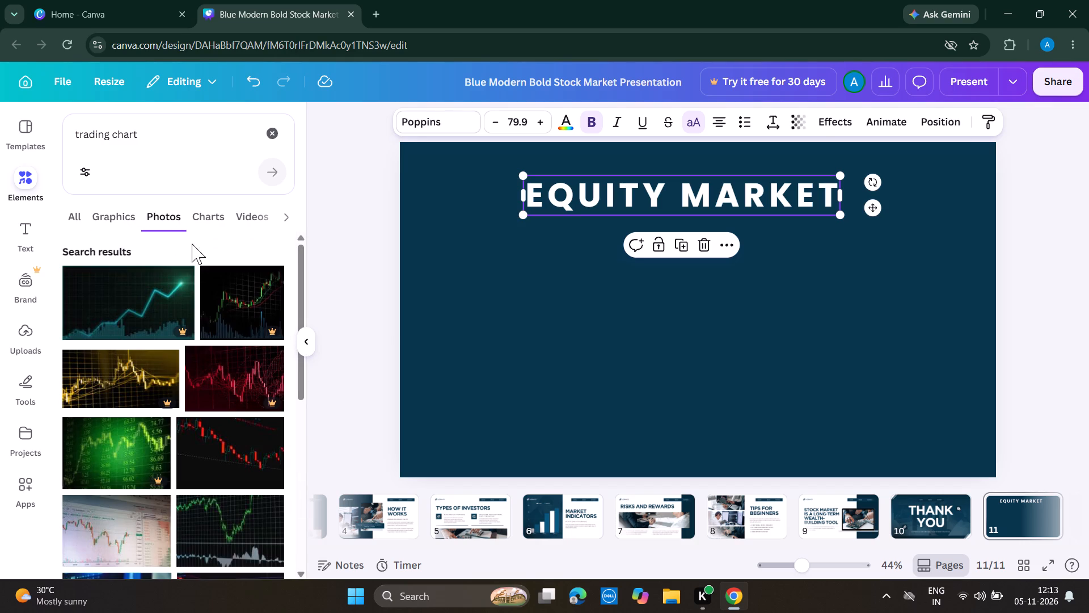
drag(298, 296, 300, 345)
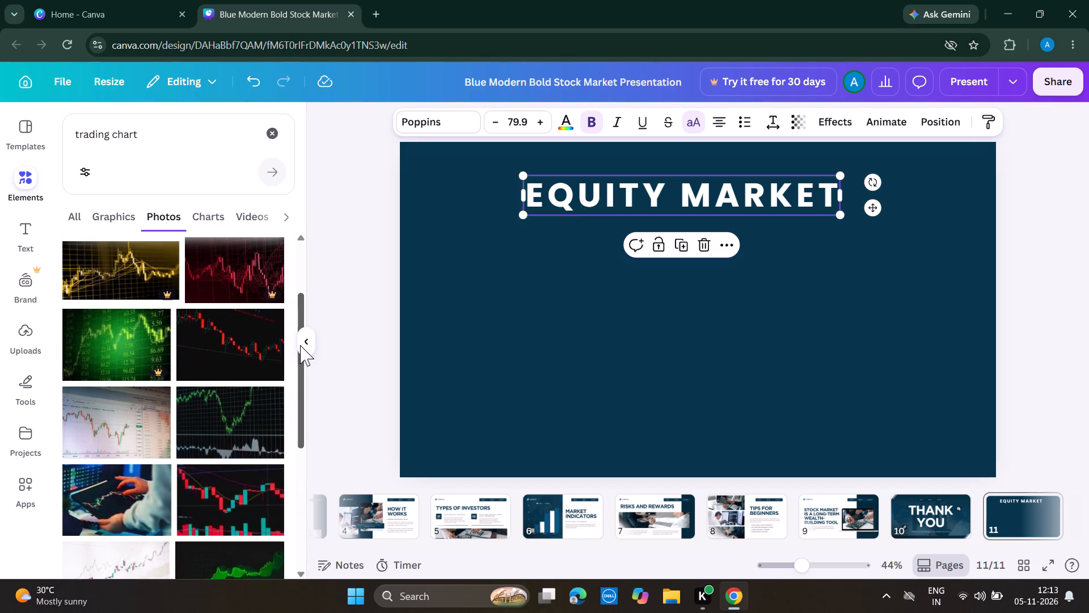
drag(300, 345, 311, 419)
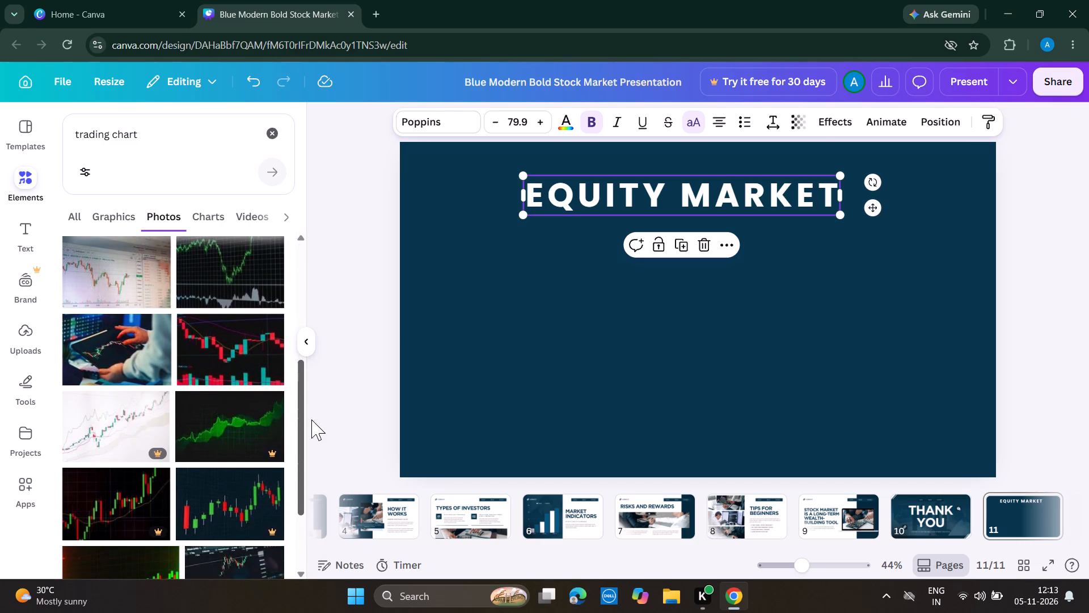
drag(311, 419, 311, 513)
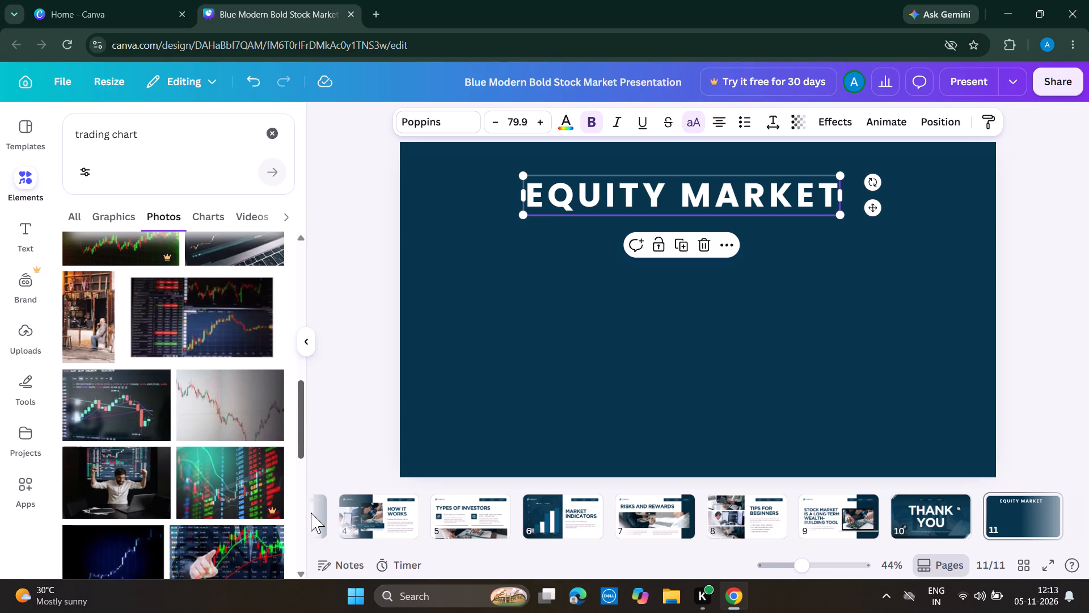
drag(311, 513, 314, 612)
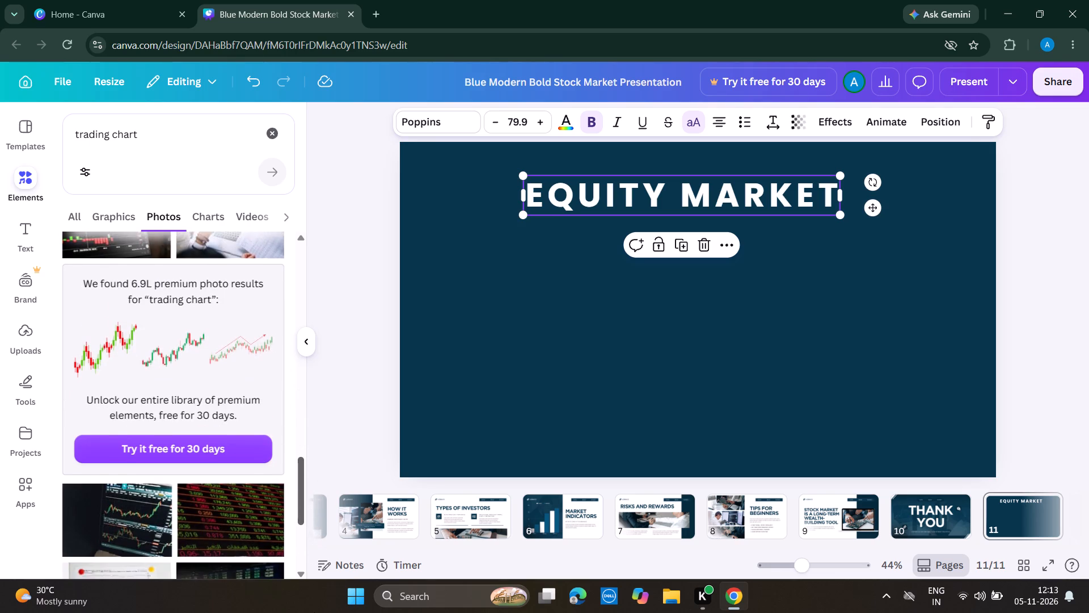
drag(314, 612, 315, 612)
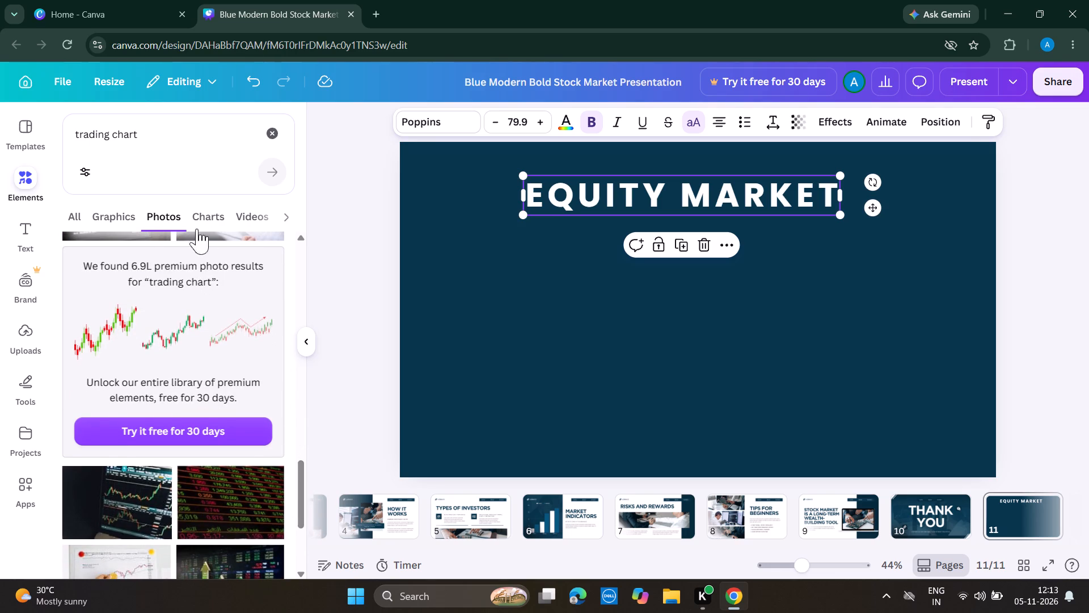
Look through the chart and video results for "trading chart", and return to the overview of all result types.
click(204, 217)
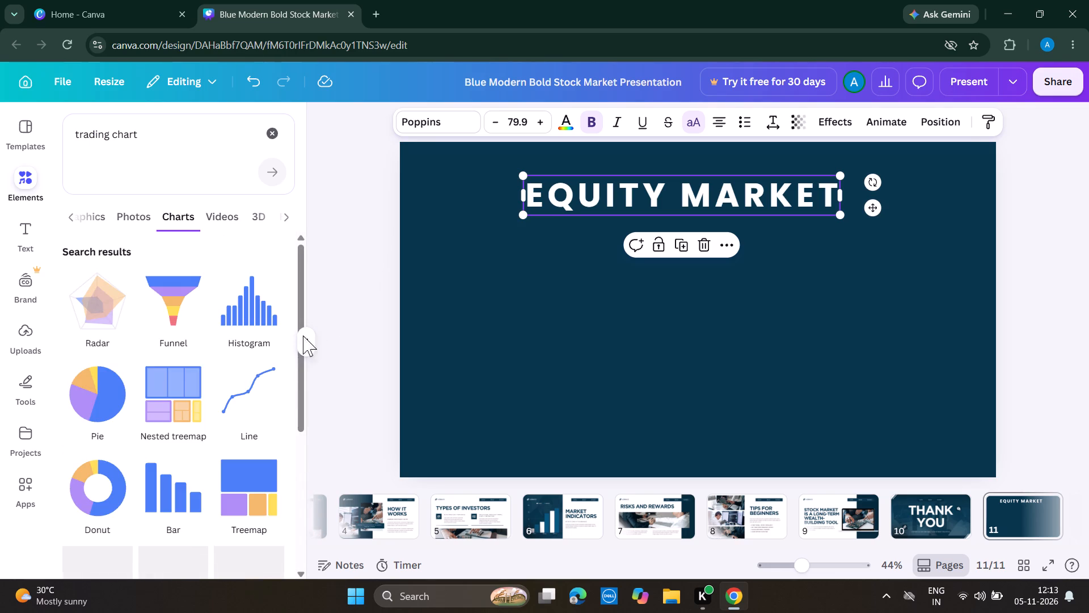
drag(303, 360, 310, 444)
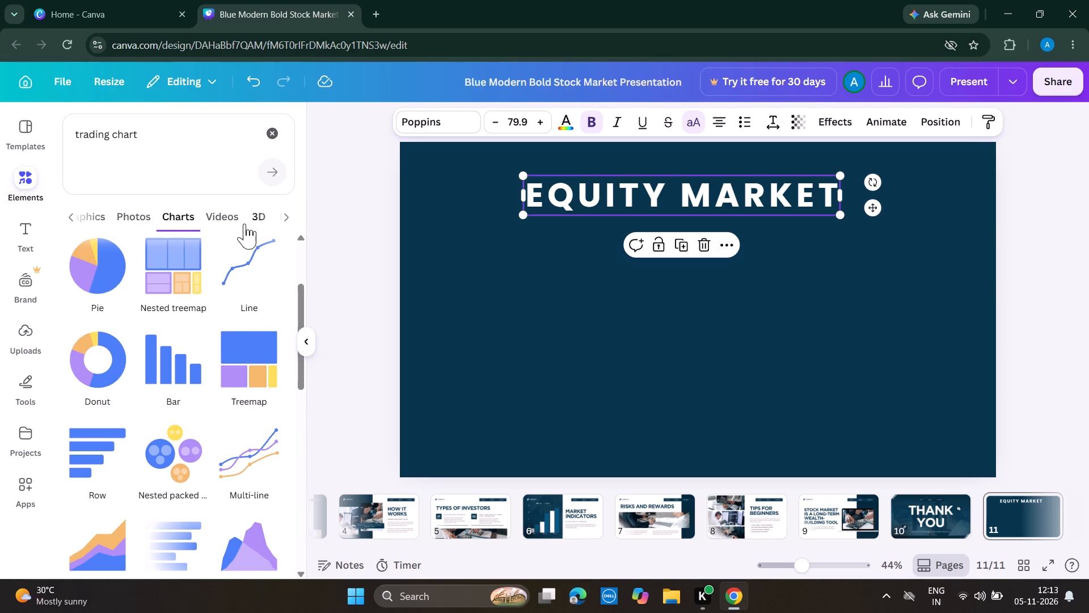
click(237, 219)
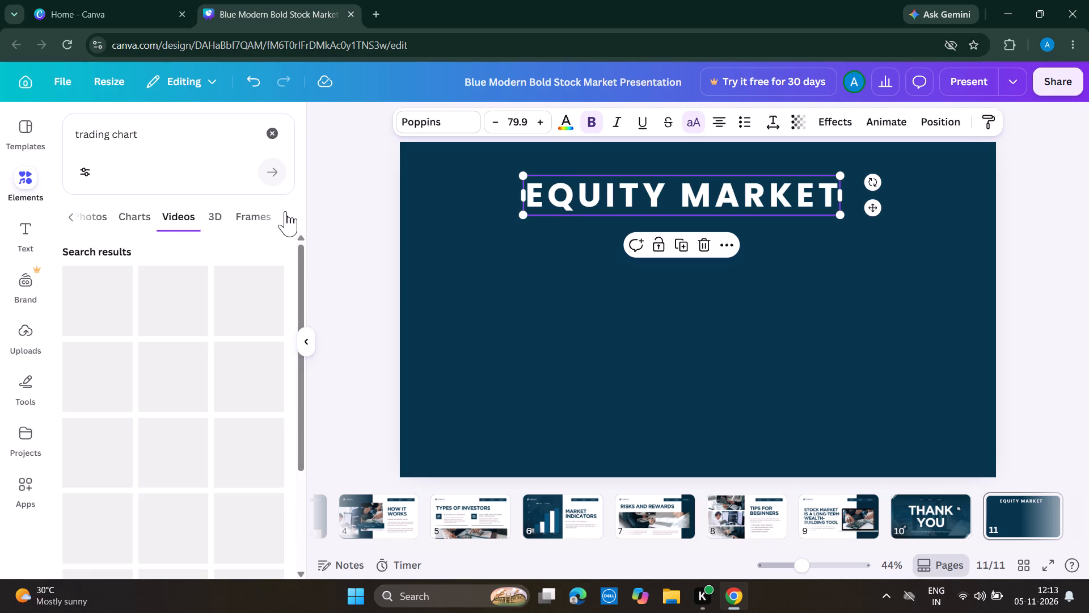
click(285, 211)
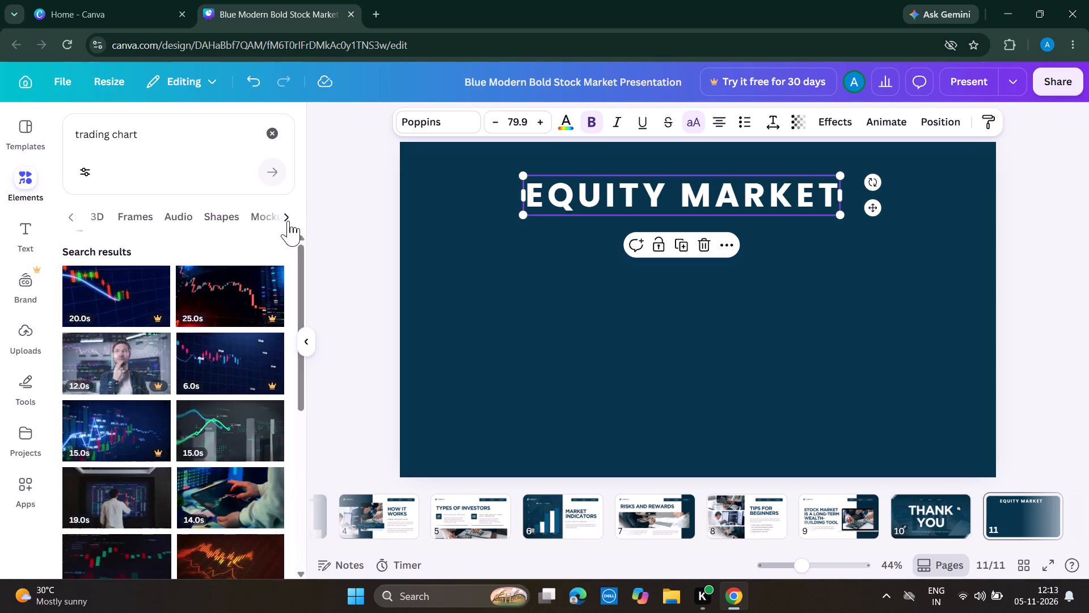
click(291, 221)
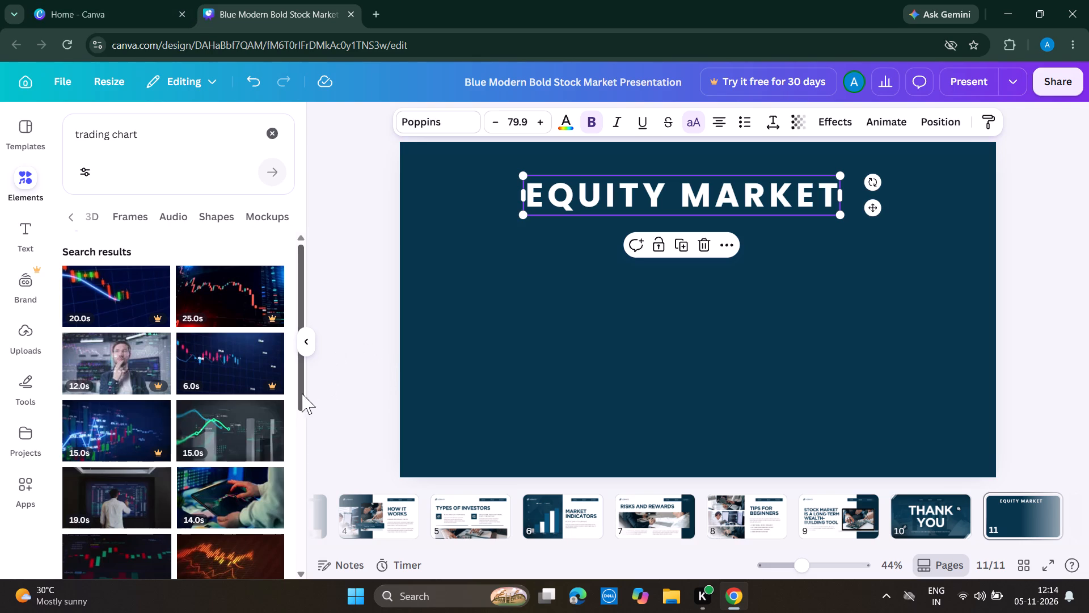
drag(297, 394, 319, 459)
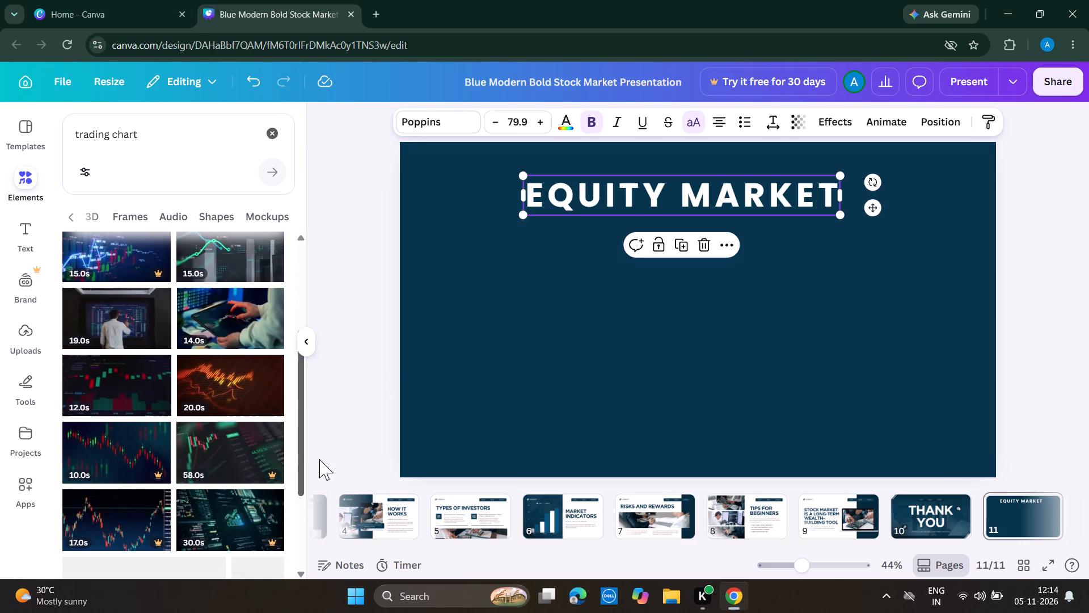
drag(319, 459, 323, 476)
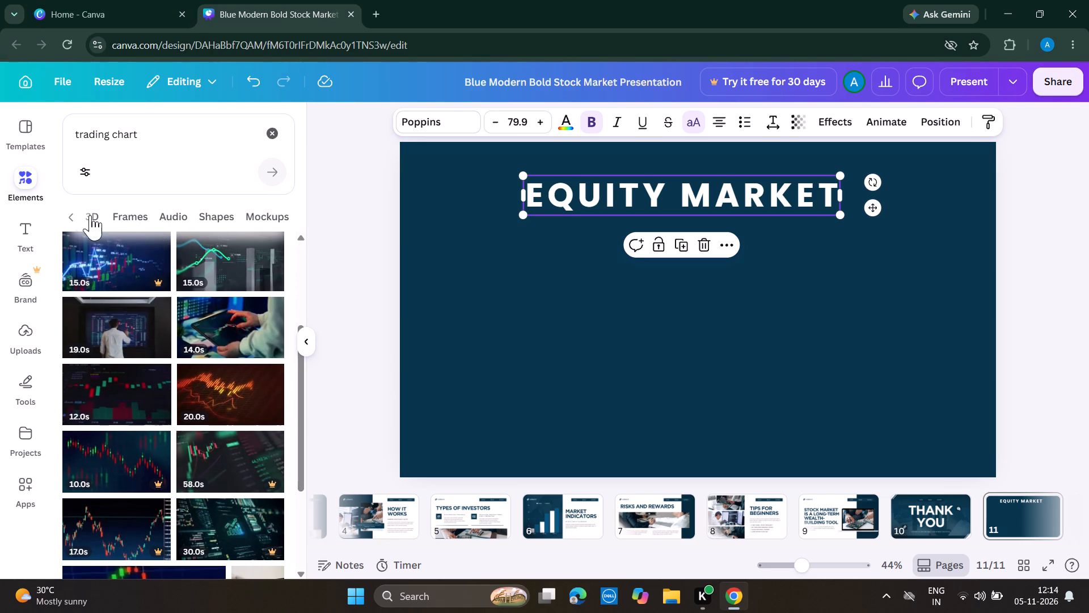
click(77, 219)
click(74, 217)
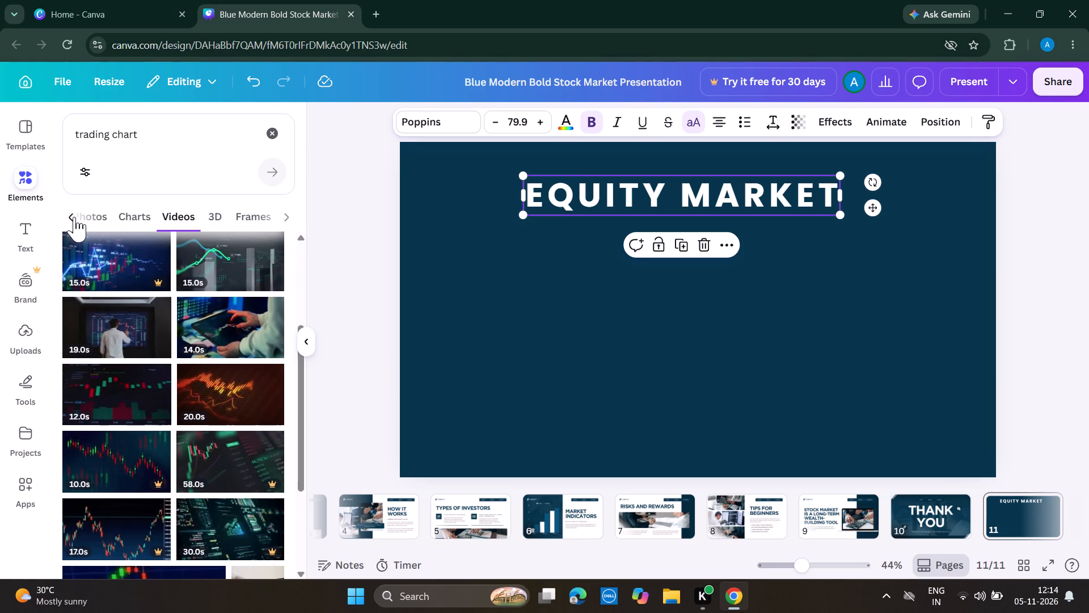
click(74, 217)
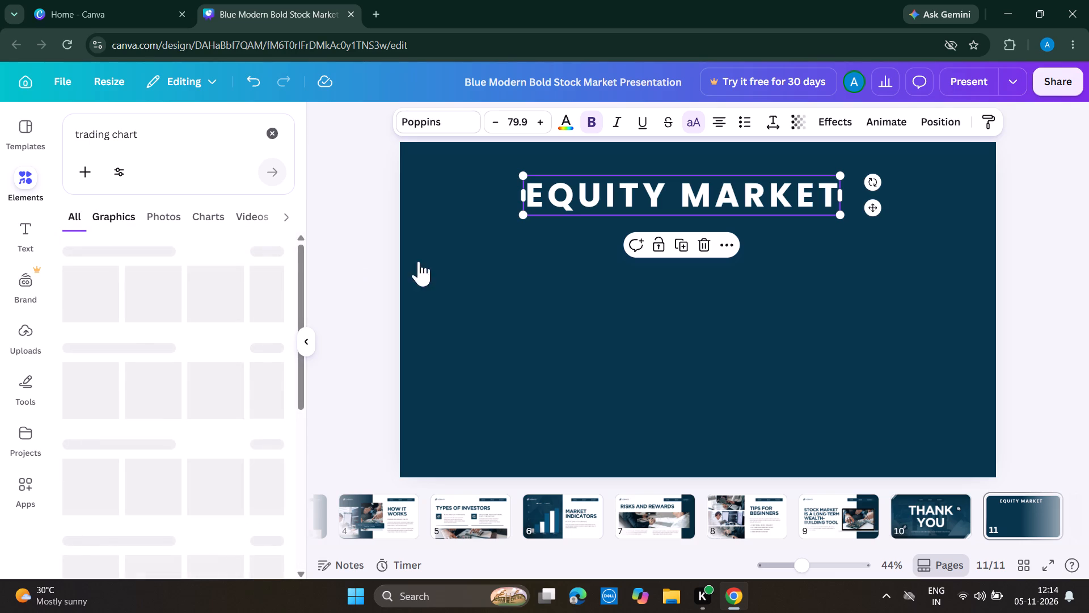
Copy the blue gradient overlay from the page 1 cover and paste it onto page 11.
drag(587, 549, 587, 548)
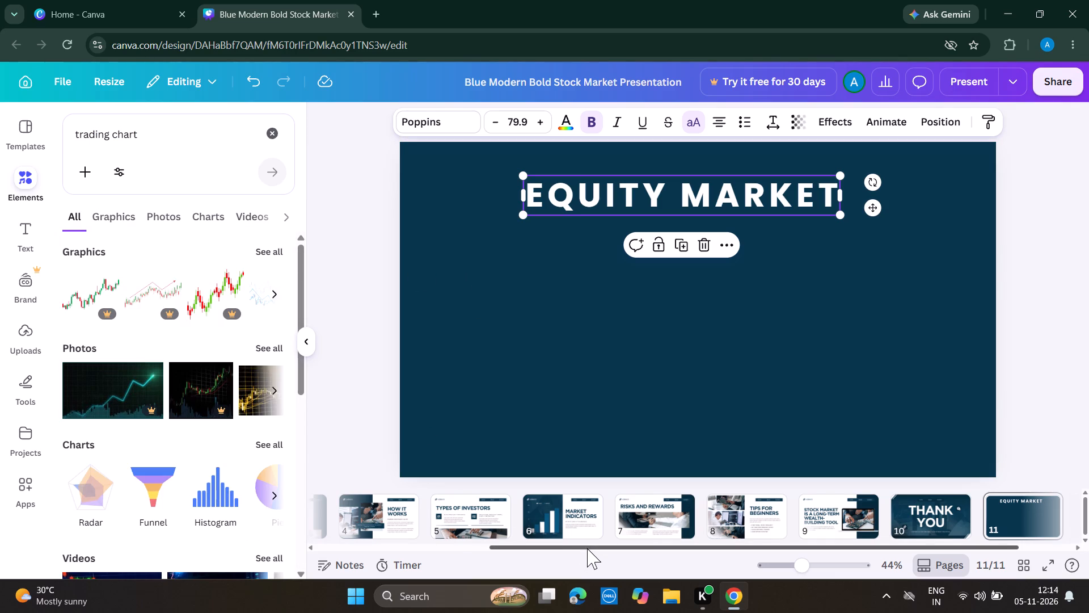
drag(587, 548, 387, 557)
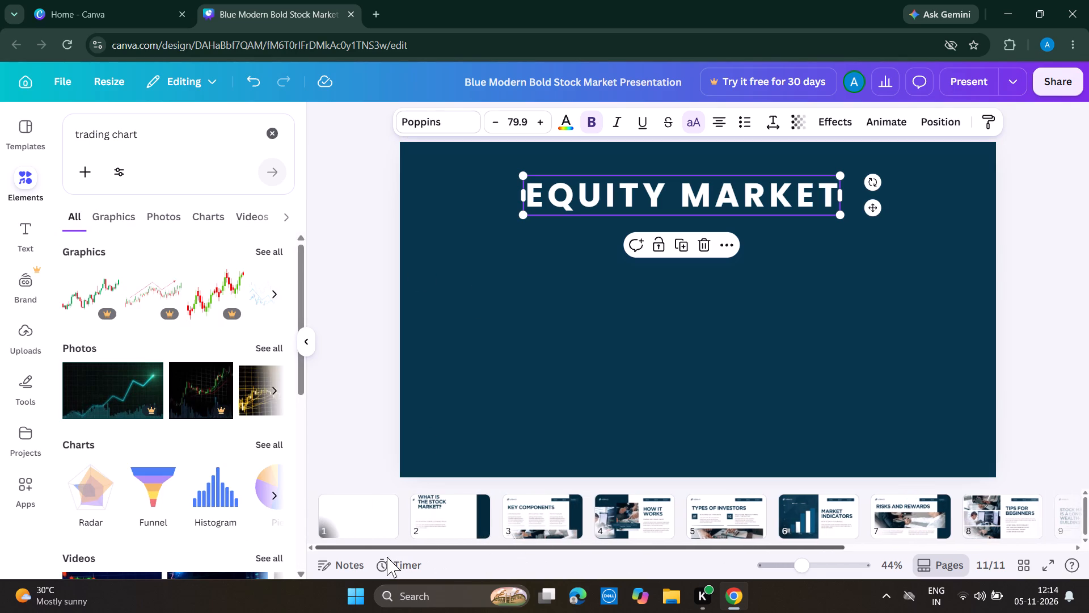
drag(387, 557, 384, 553)
click(356, 514)
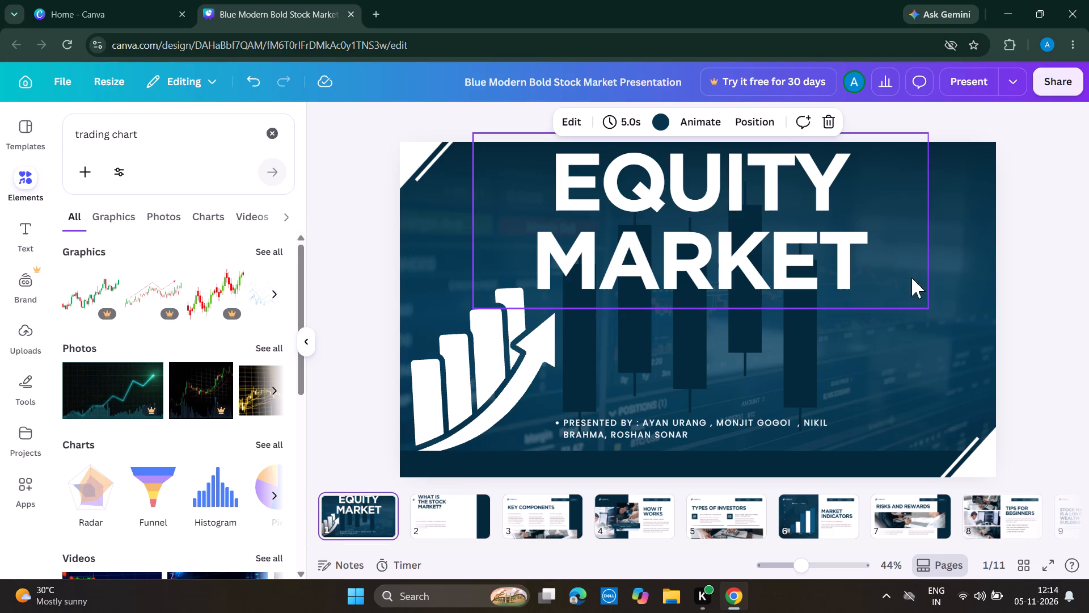
click(904, 358)
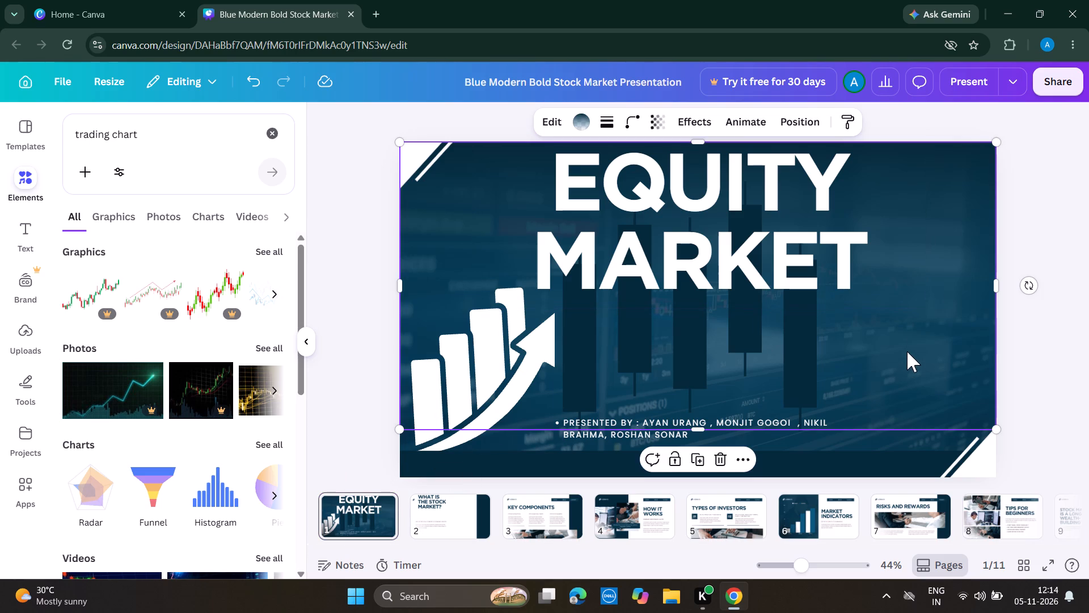
key(ctrl+c)
drag(742, 545, 853, 529)
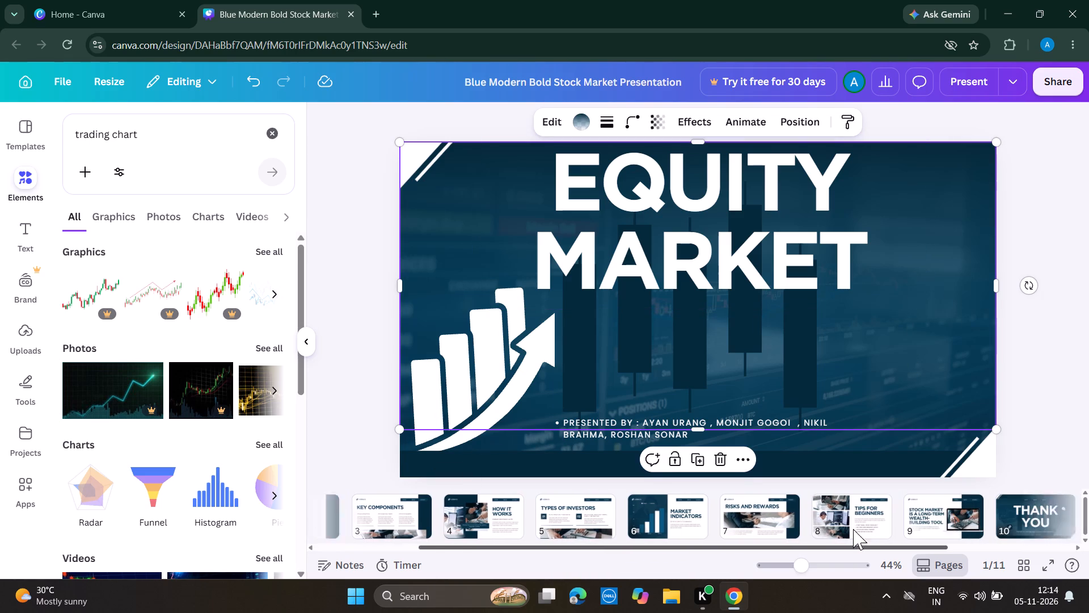
drag(853, 529, 932, 505)
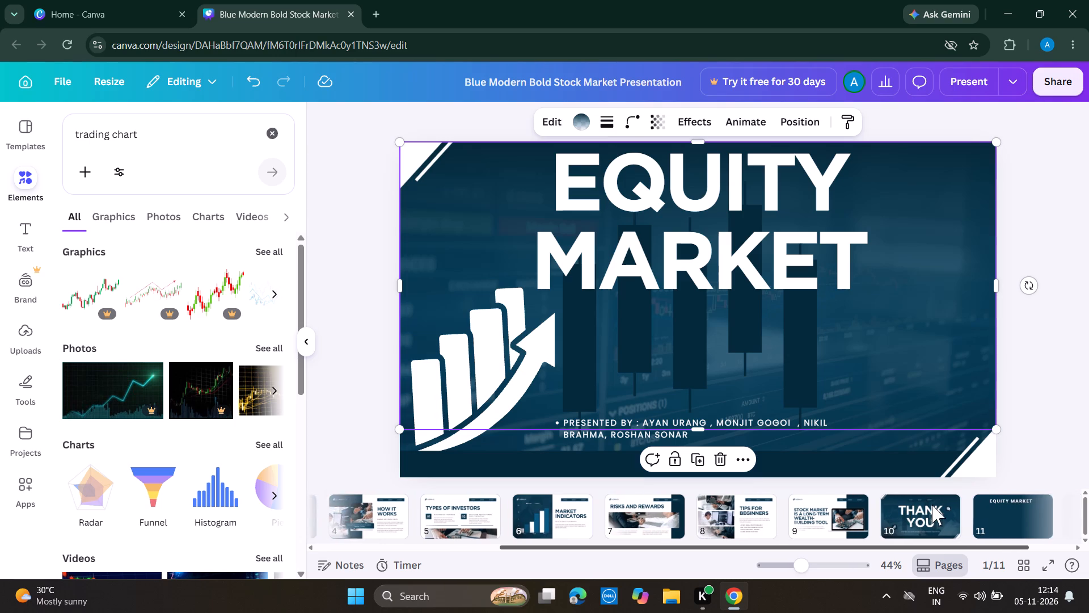
drag(932, 505, 1035, 505)
click(950, 527)
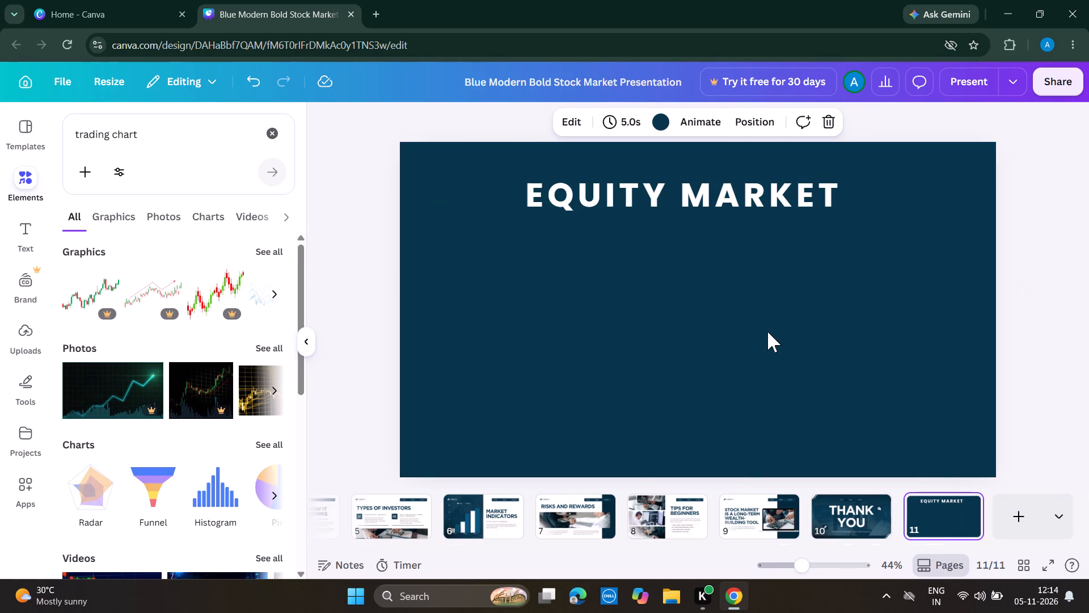
click(766, 328)
key(ctrl+v)
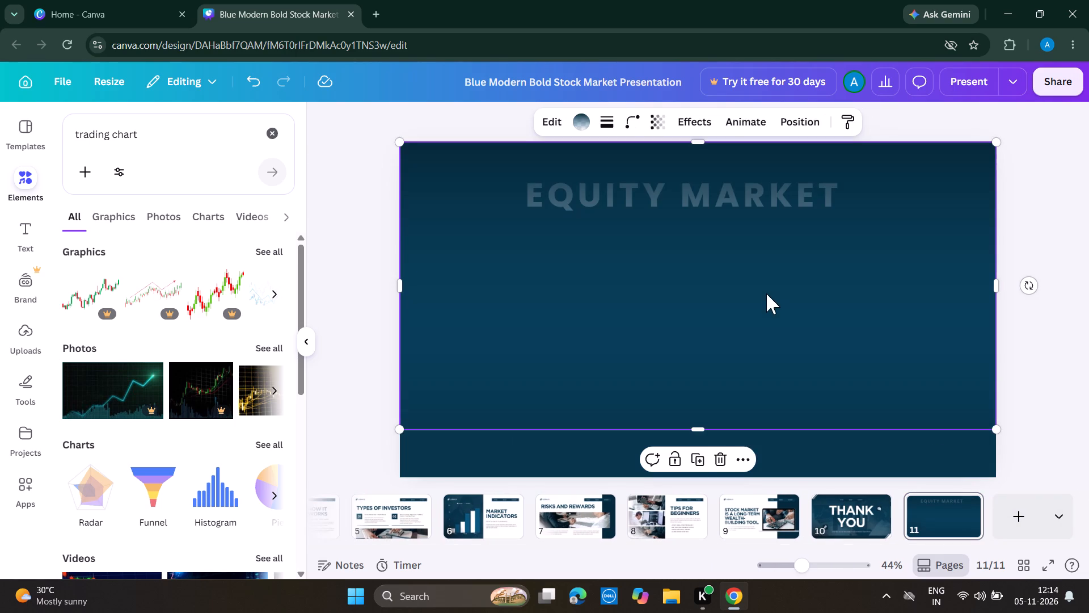
Stretch the pasted gradient overlay down to the bottom edge of page 11 so it covers the whole page.
drag(703, 426, 705, 435)
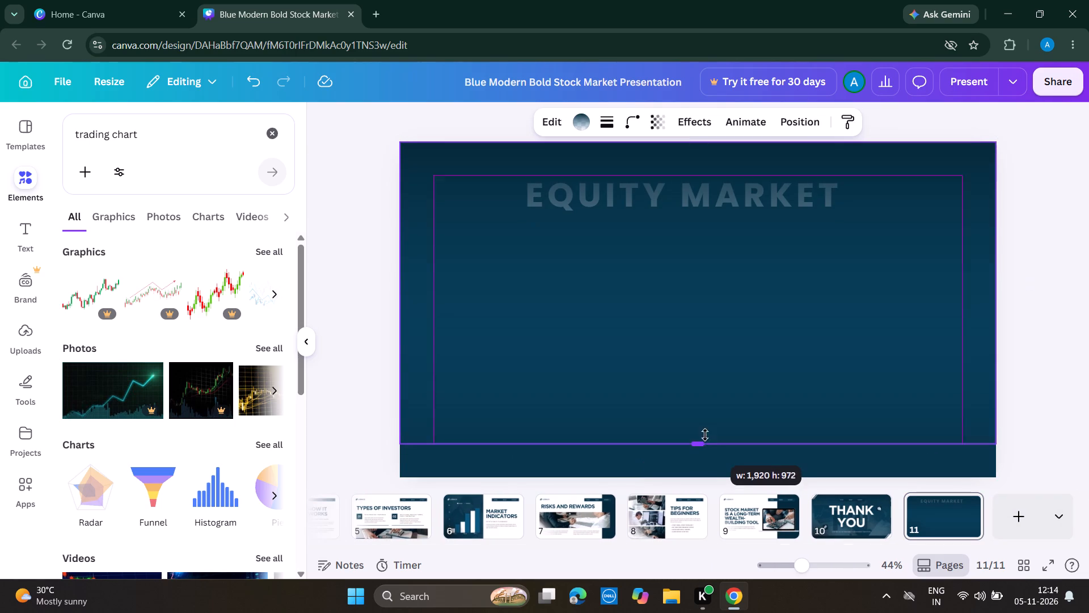
drag(705, 435, 704, 471)
click(1011, 246)
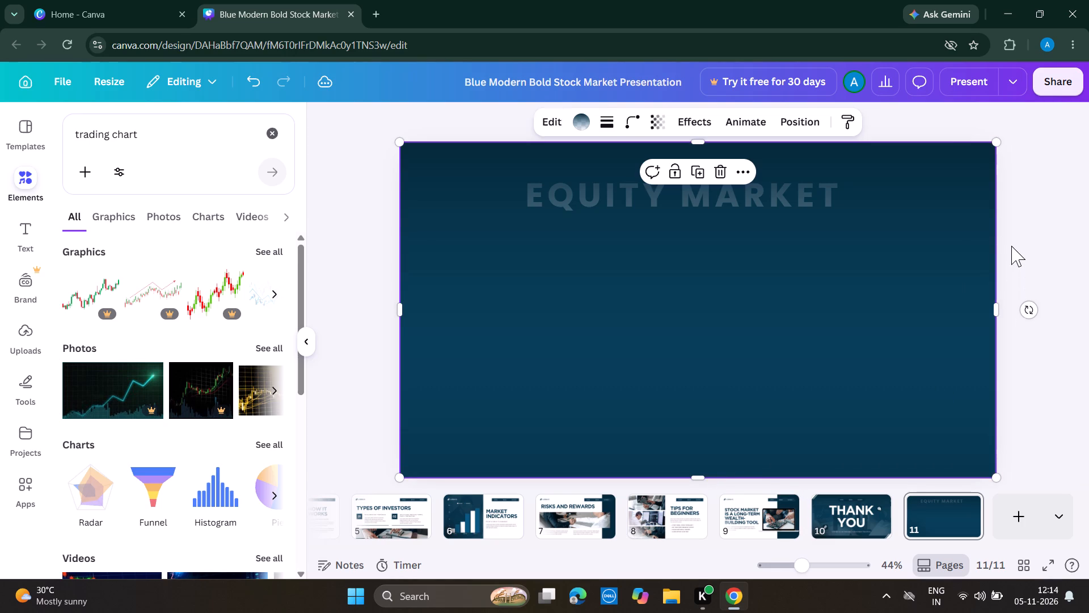
Copy the dark candlestick graphic from the page 1 cover and paste it onto page 11.
drag(908, 545, 890, 552)
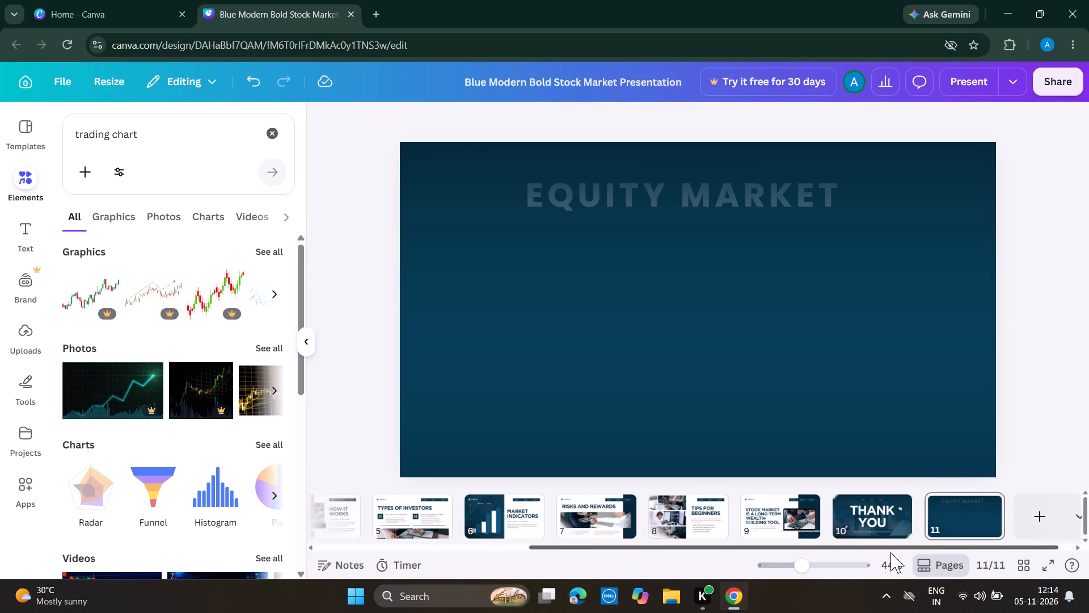
drag(890, 552, 581, 567)
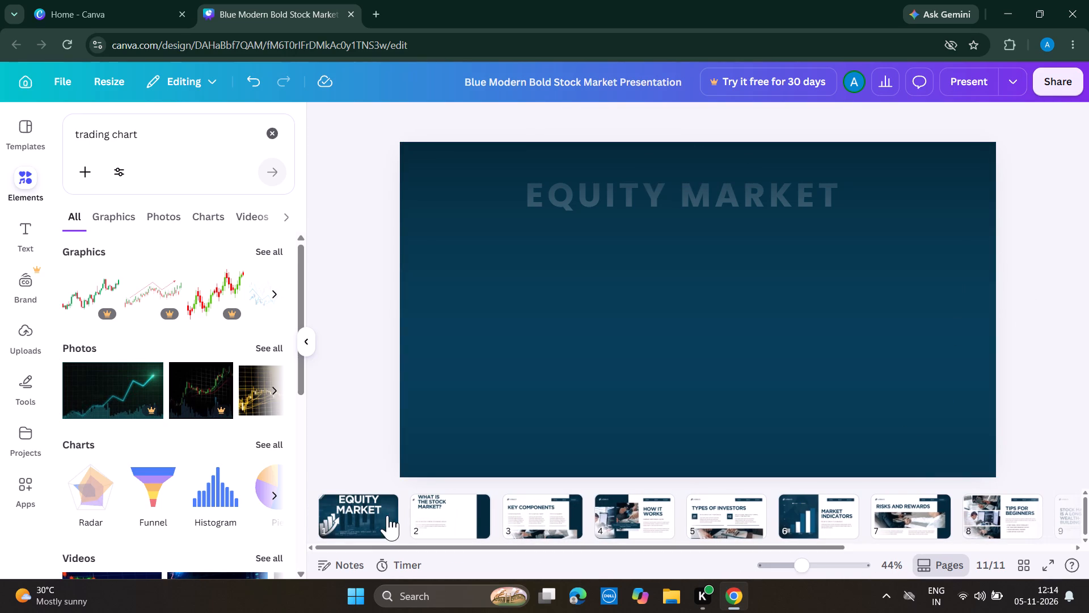
click(369, 518)
click(577, 325)
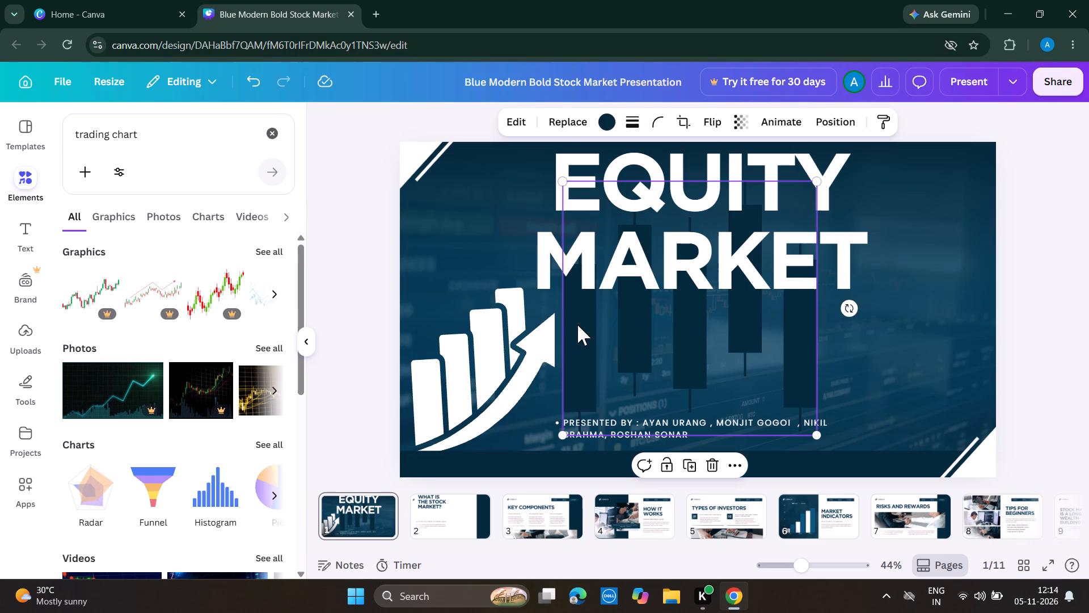
key(ctrl+c)
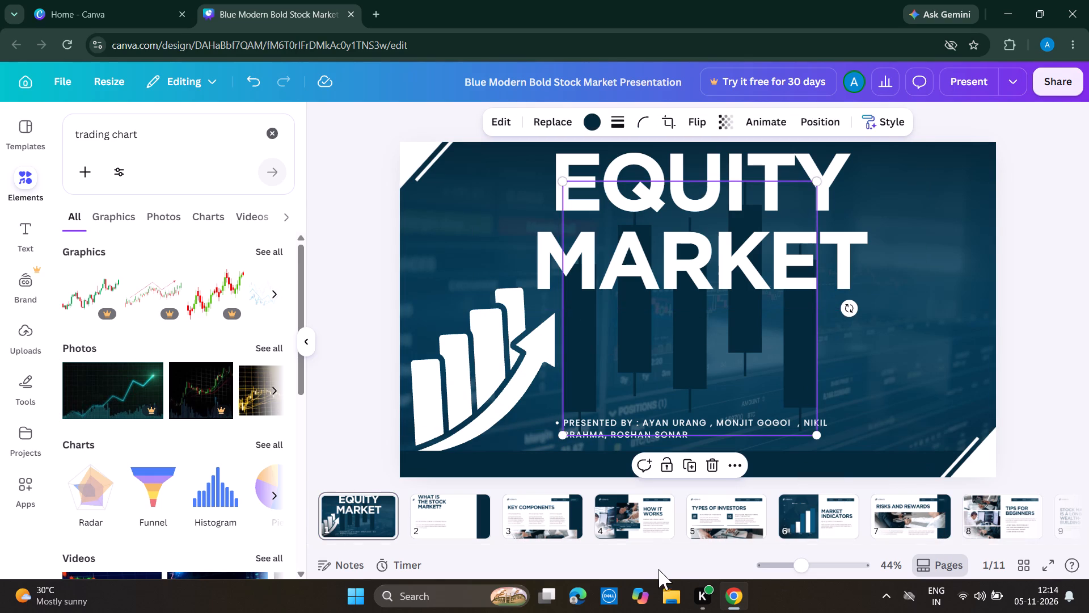
drag(693, 547, 1004, 540)
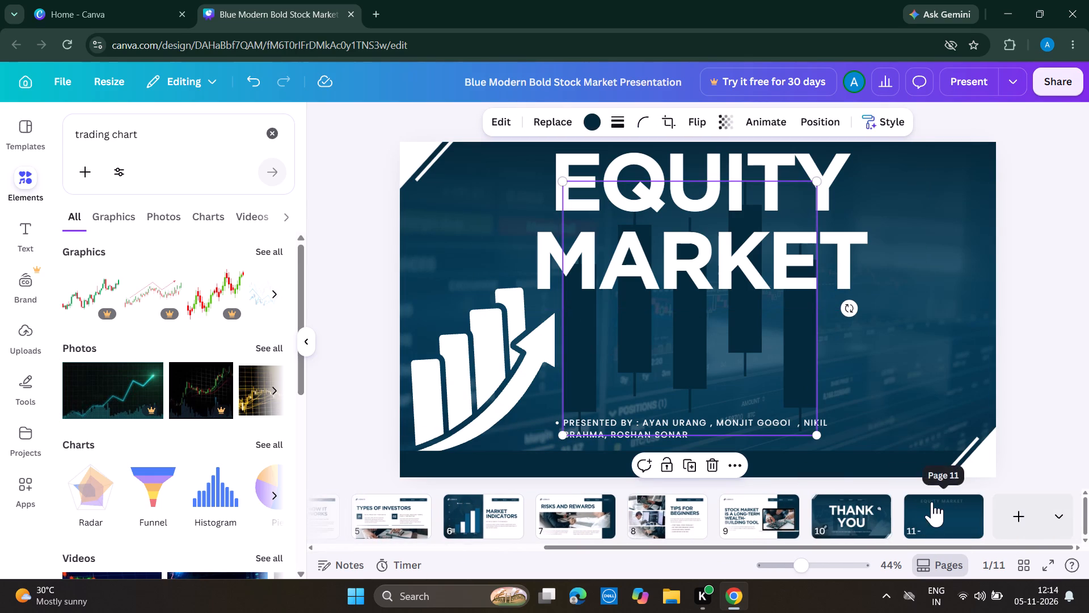
click(933, 502)
click(645, 311)
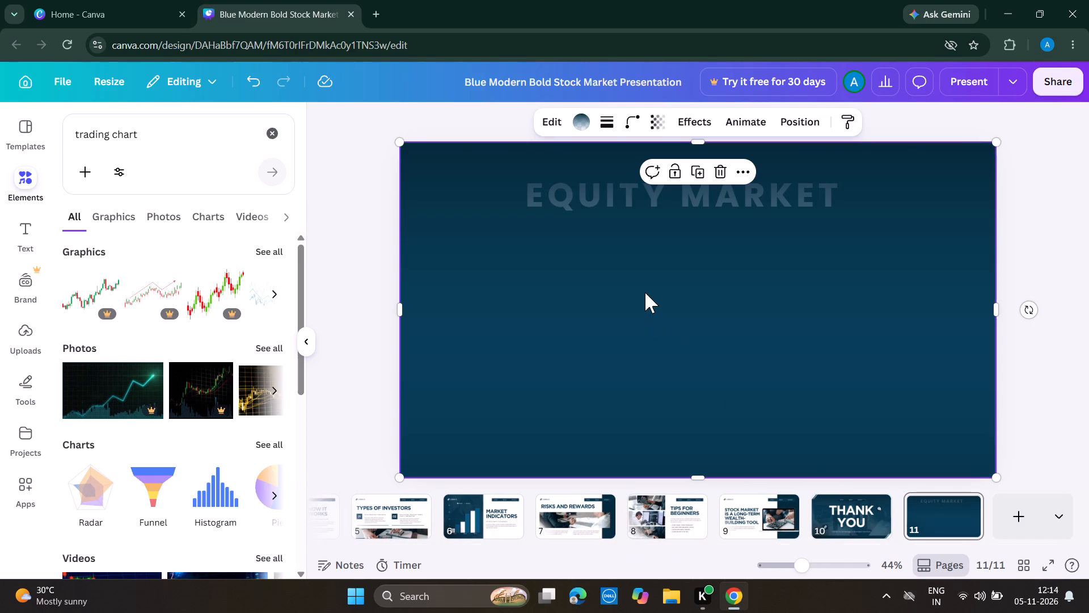
key(ctrl+v)
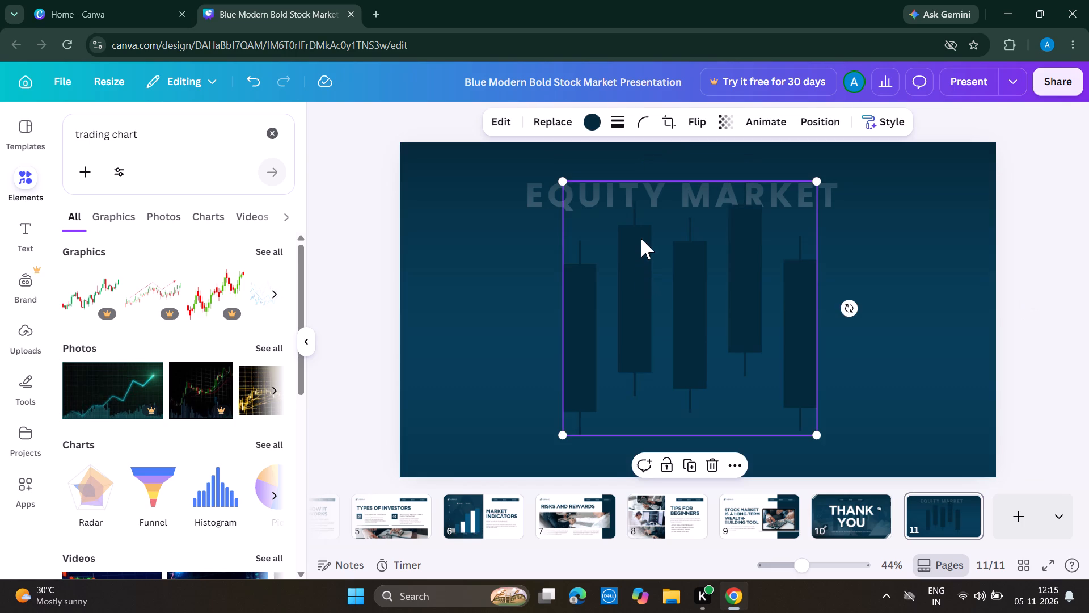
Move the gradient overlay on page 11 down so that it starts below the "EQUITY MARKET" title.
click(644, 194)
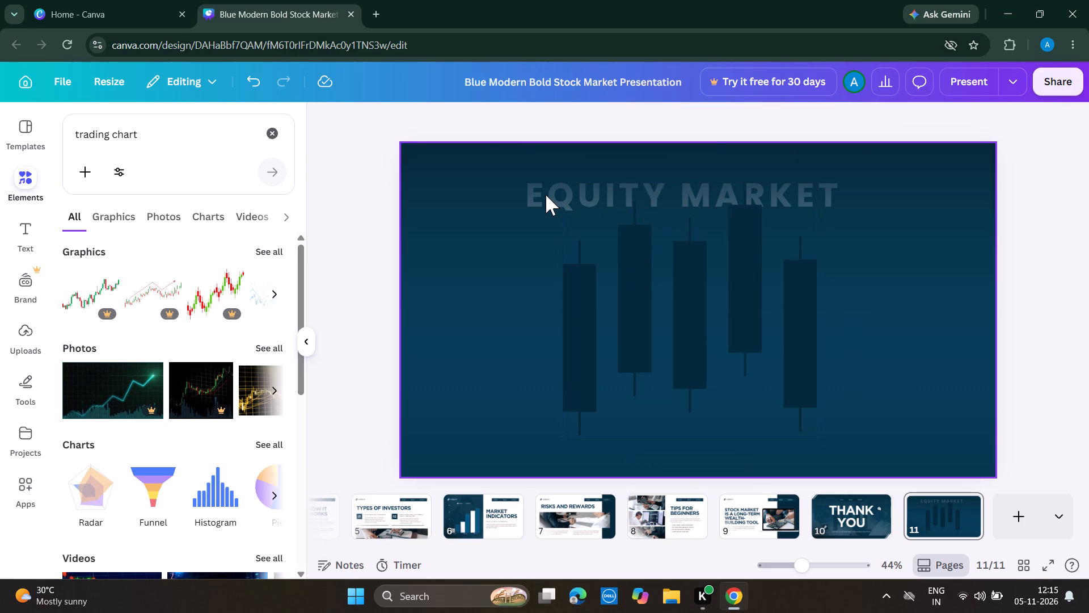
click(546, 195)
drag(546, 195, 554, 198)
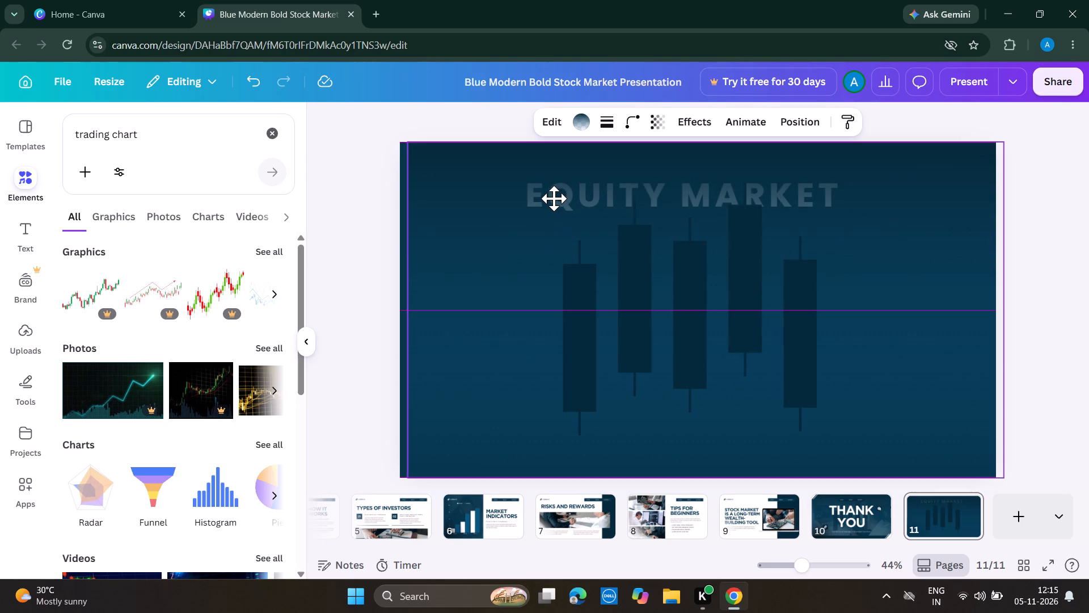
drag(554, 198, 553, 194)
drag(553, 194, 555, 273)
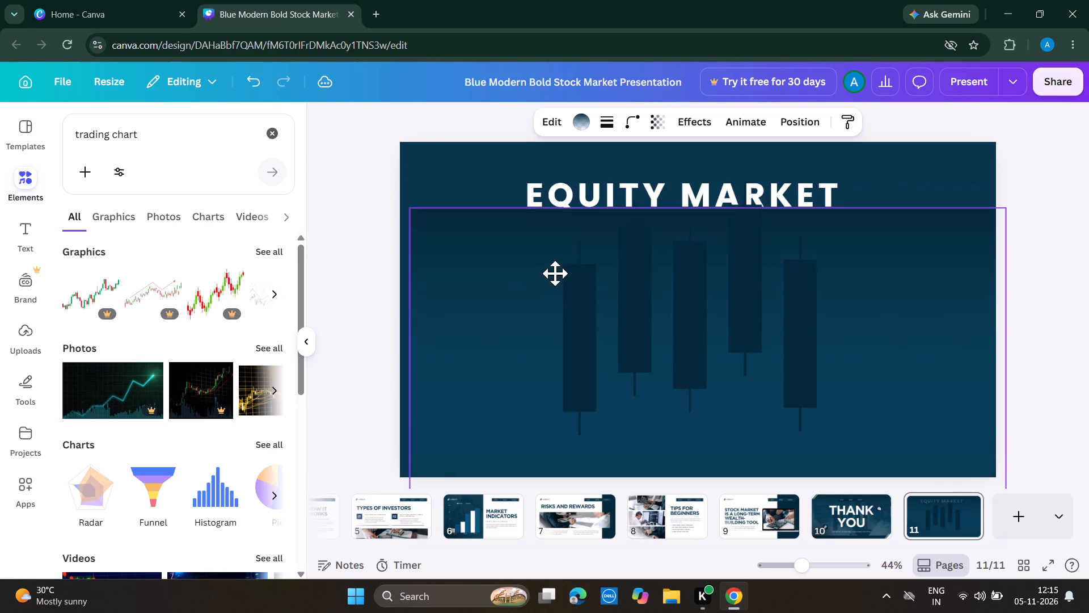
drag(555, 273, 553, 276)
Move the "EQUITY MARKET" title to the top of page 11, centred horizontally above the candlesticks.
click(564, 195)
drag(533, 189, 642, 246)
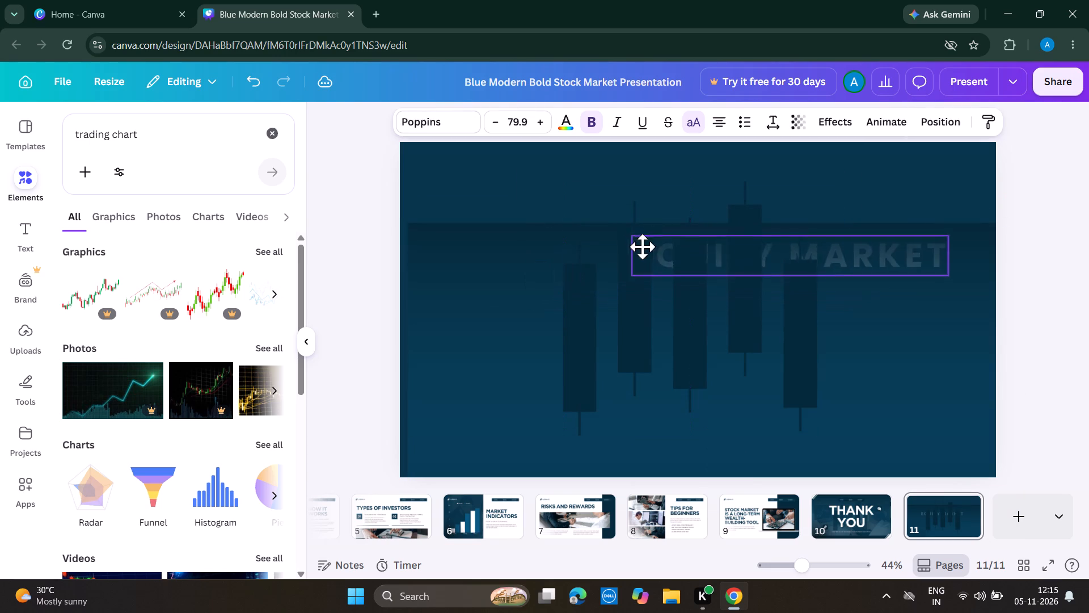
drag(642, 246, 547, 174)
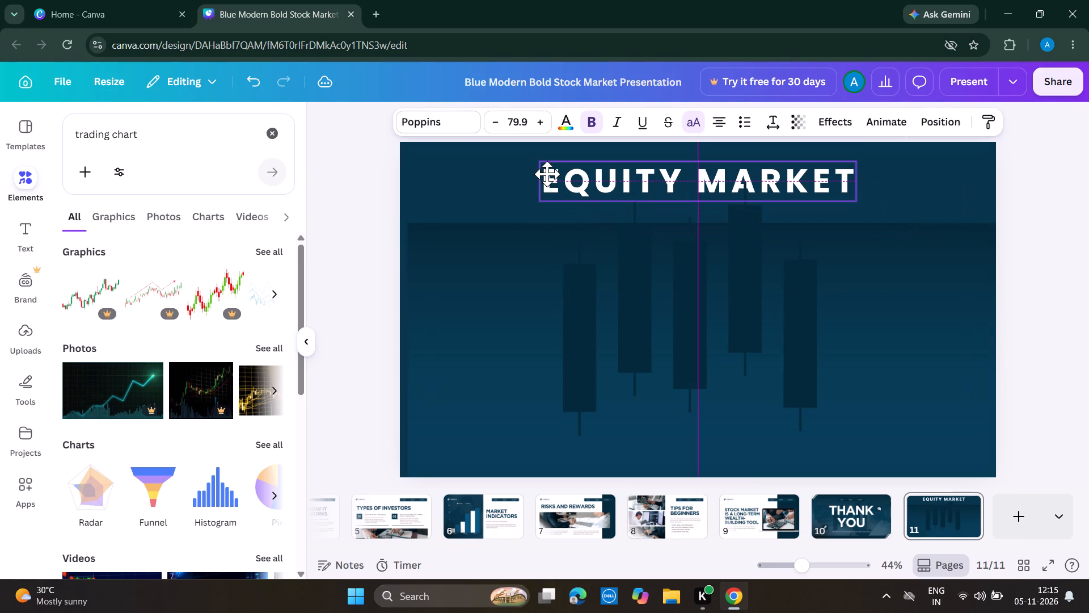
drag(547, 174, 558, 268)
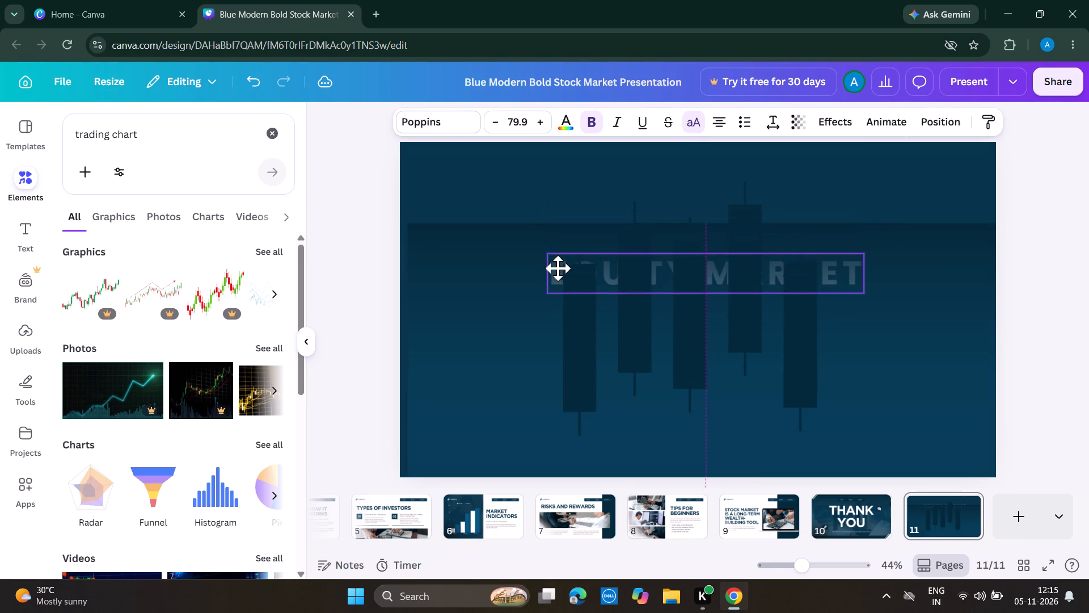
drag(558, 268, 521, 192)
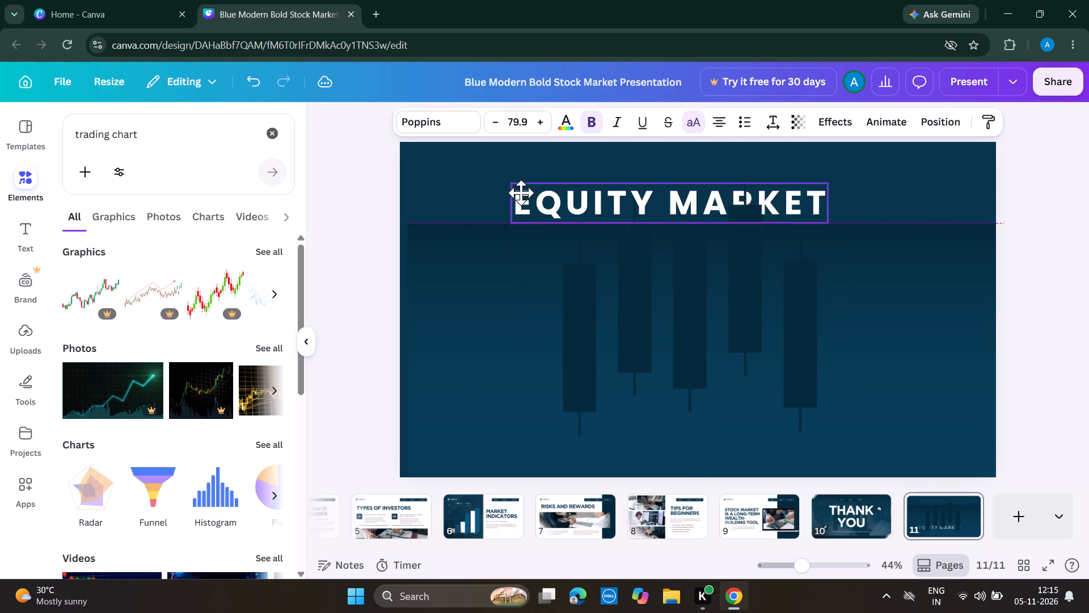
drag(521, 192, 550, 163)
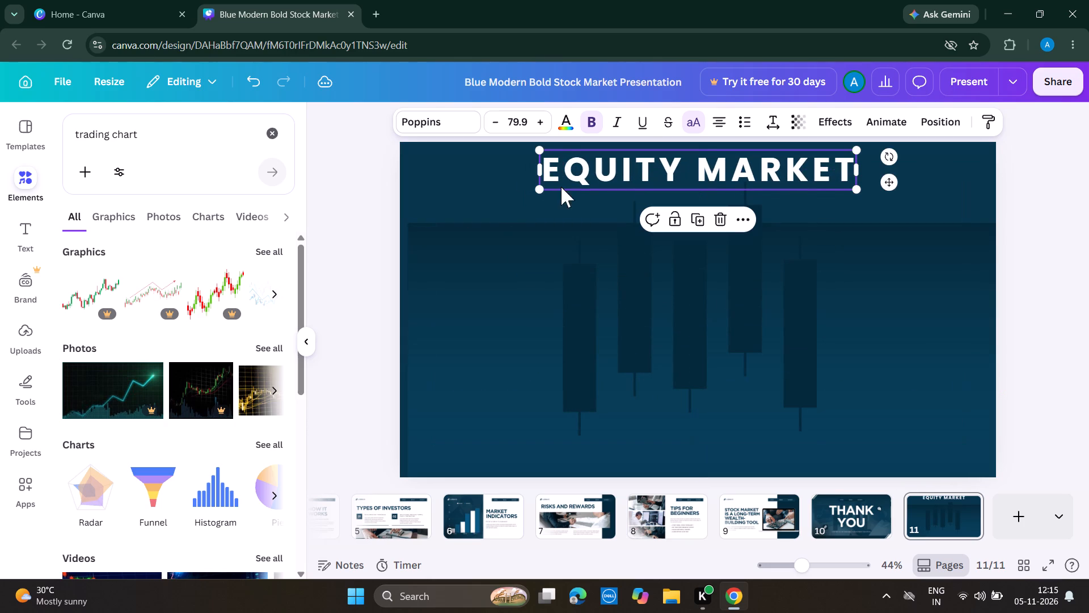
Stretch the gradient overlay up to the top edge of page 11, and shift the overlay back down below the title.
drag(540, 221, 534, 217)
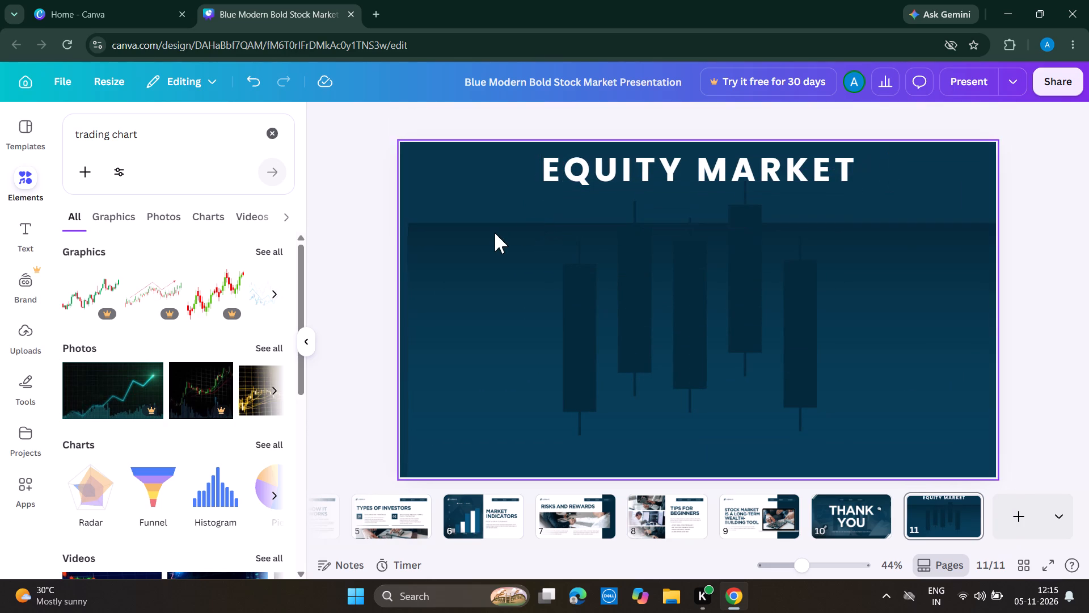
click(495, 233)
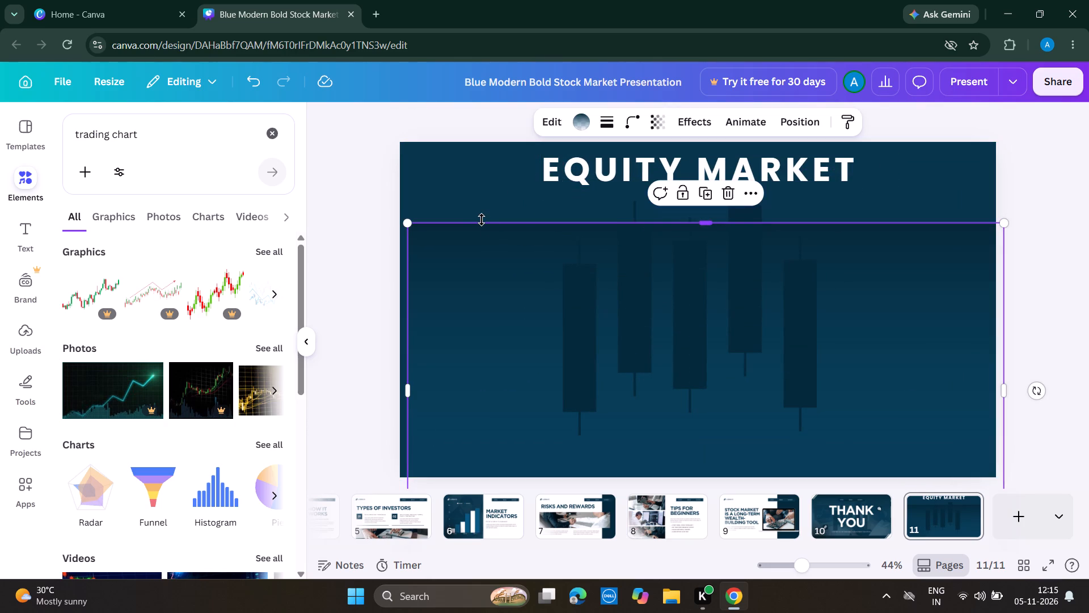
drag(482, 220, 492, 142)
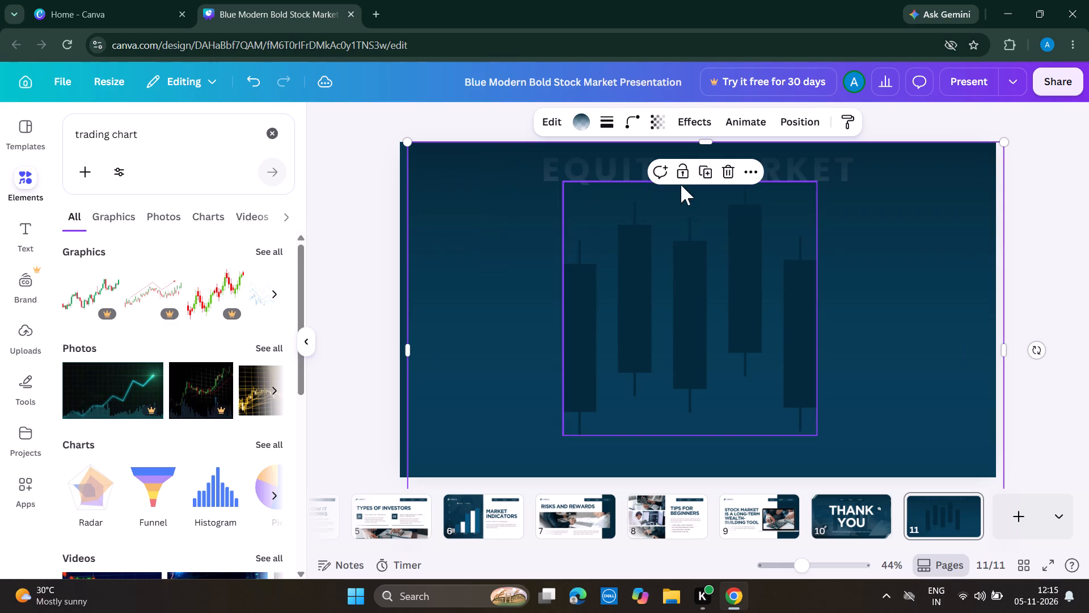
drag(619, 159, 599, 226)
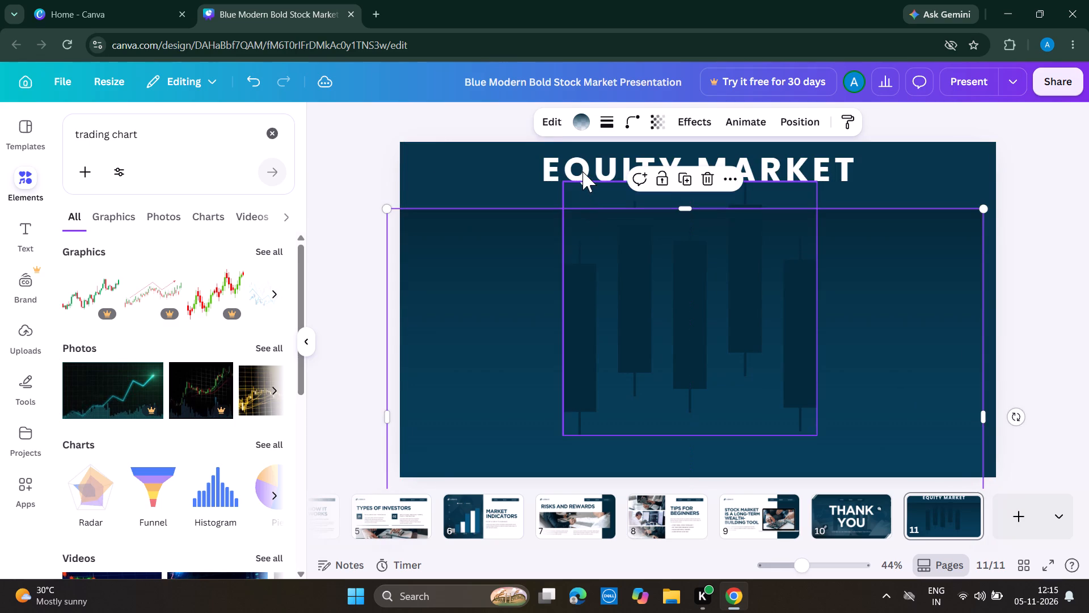
Cut the "EQUITY MARKET" title from page 11.
click(580, 170)
key(ctrl+x)
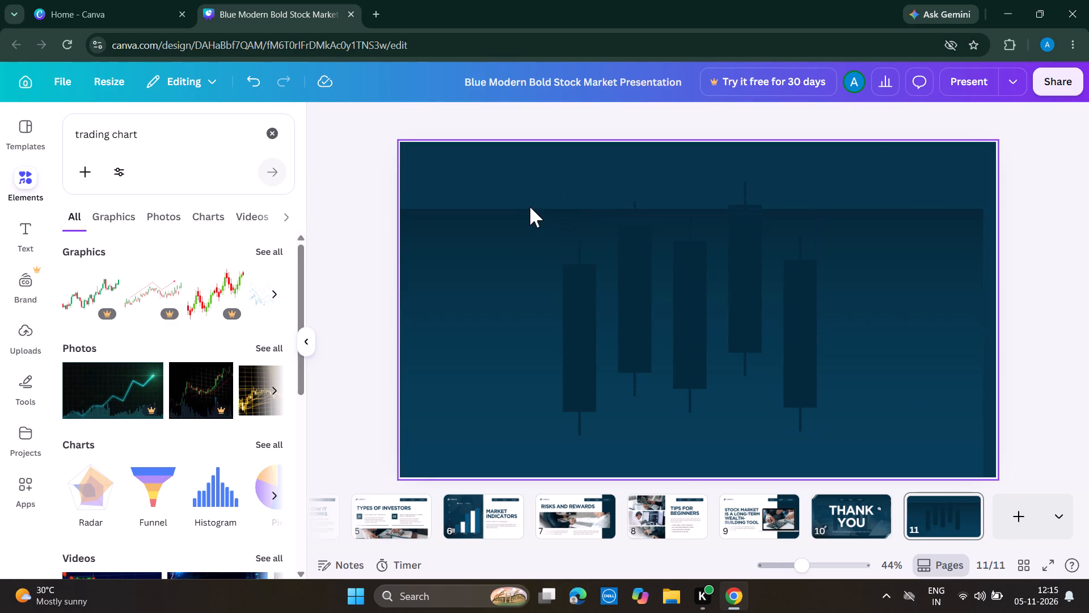
Stretch the gradient overlay to the top and both side edges of page 11, and shift it upward over the page.
click(547, 213)
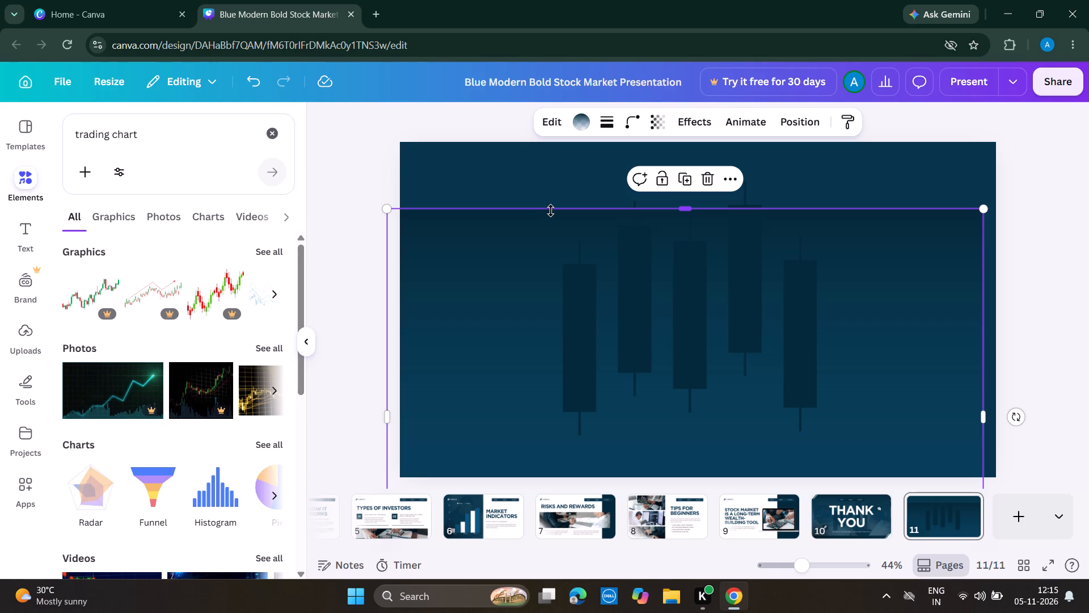
drag(551, 211, 558, 149)
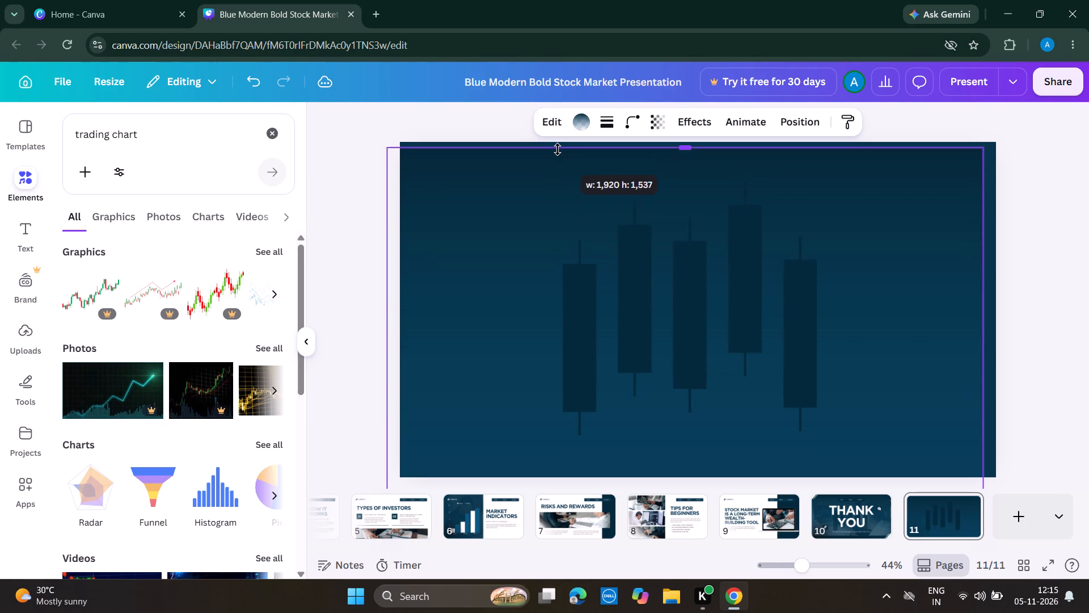
drag(558, 149, 559, 146)
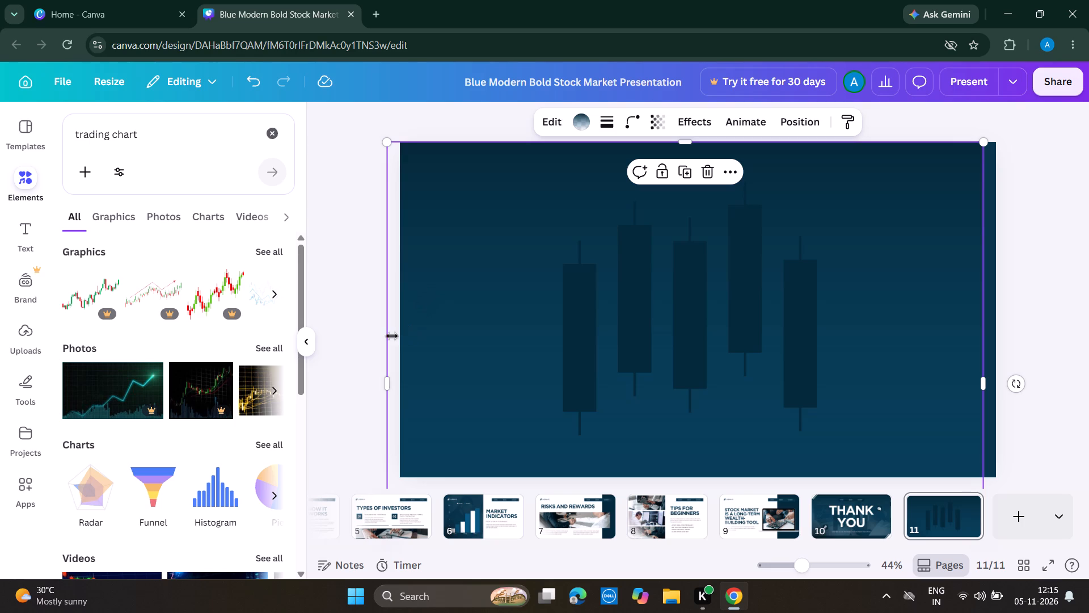
drag(392, 337, 408, 333)
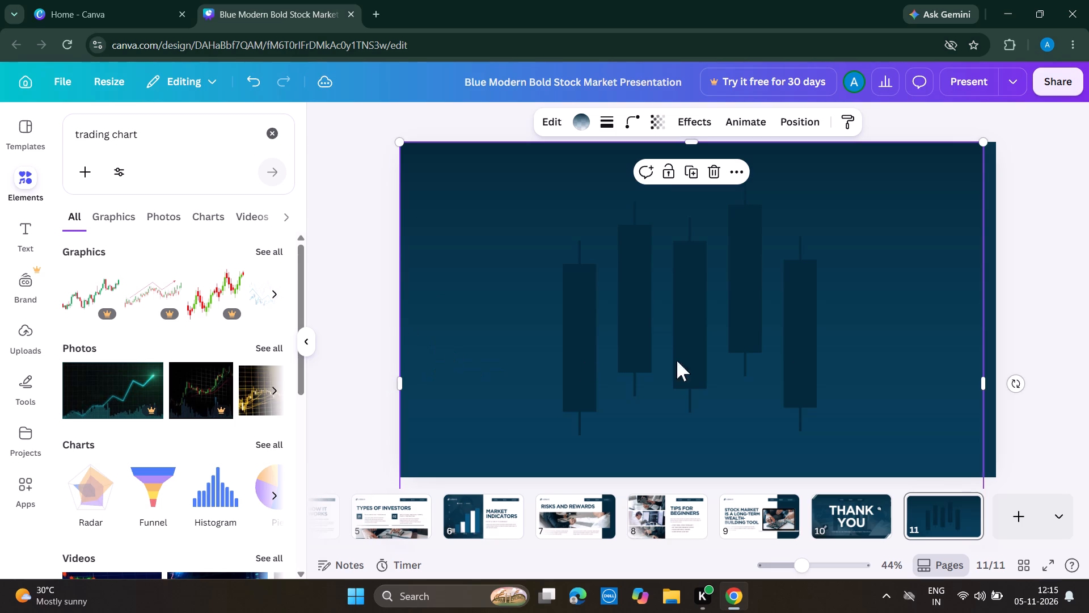
drag(984, 386, 999, 381)
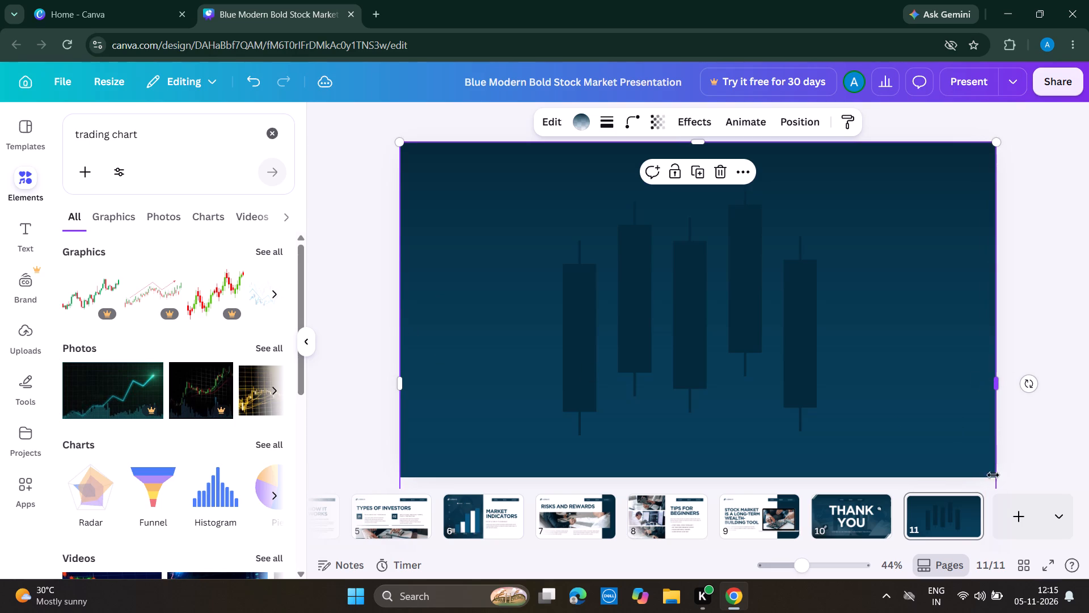
drag(920, 473, 915, 450)
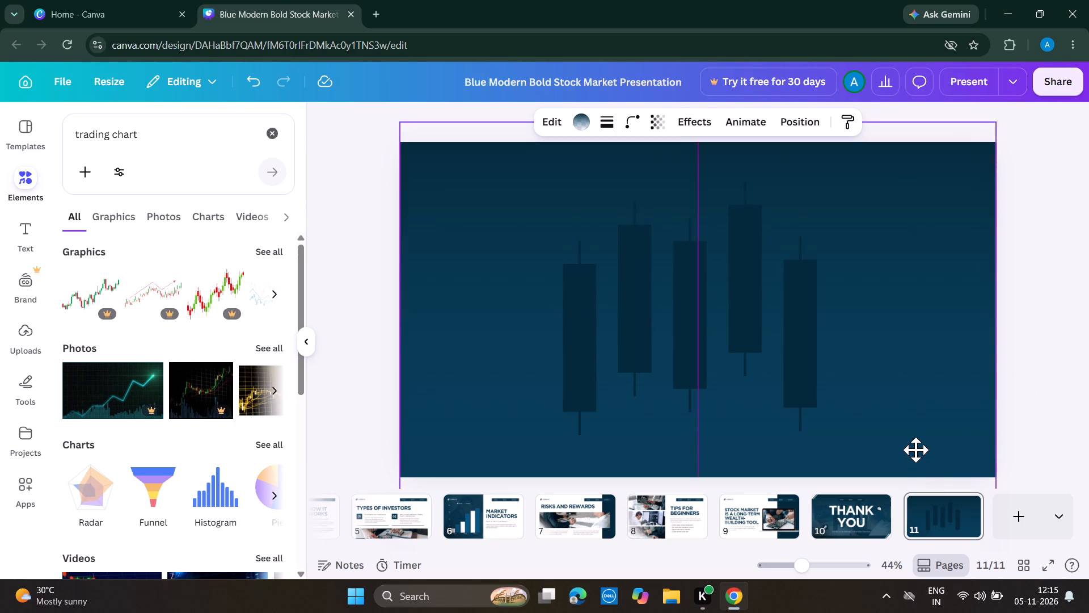
drag(915, 450, 912, 426)
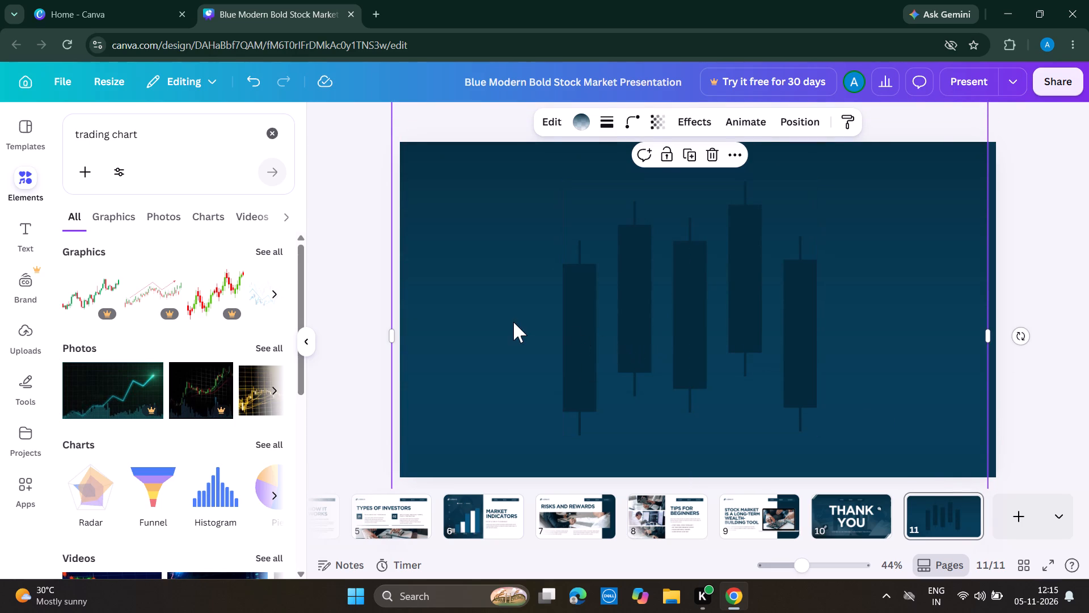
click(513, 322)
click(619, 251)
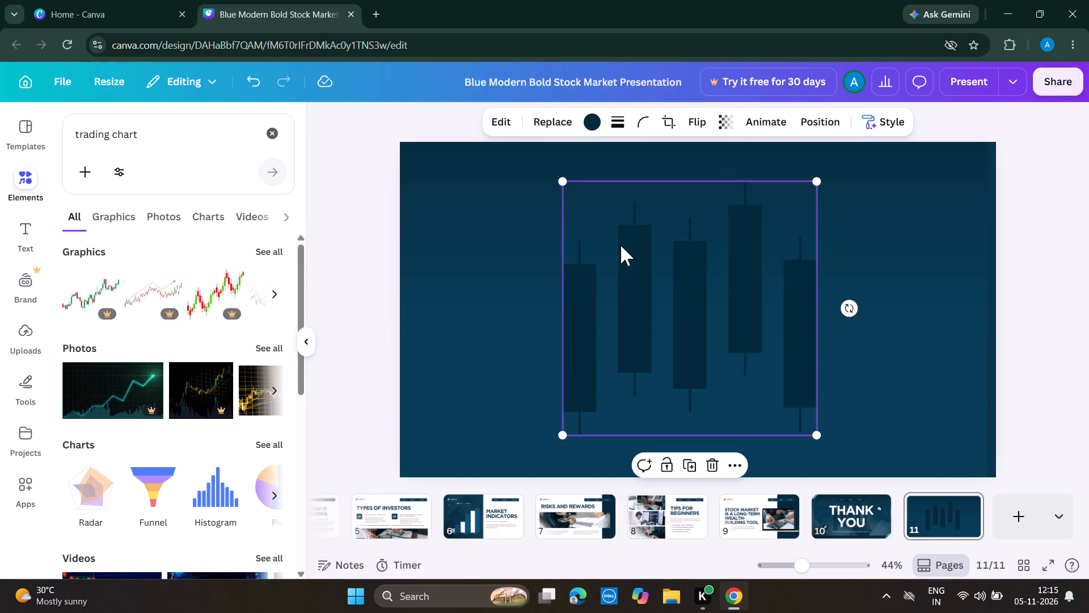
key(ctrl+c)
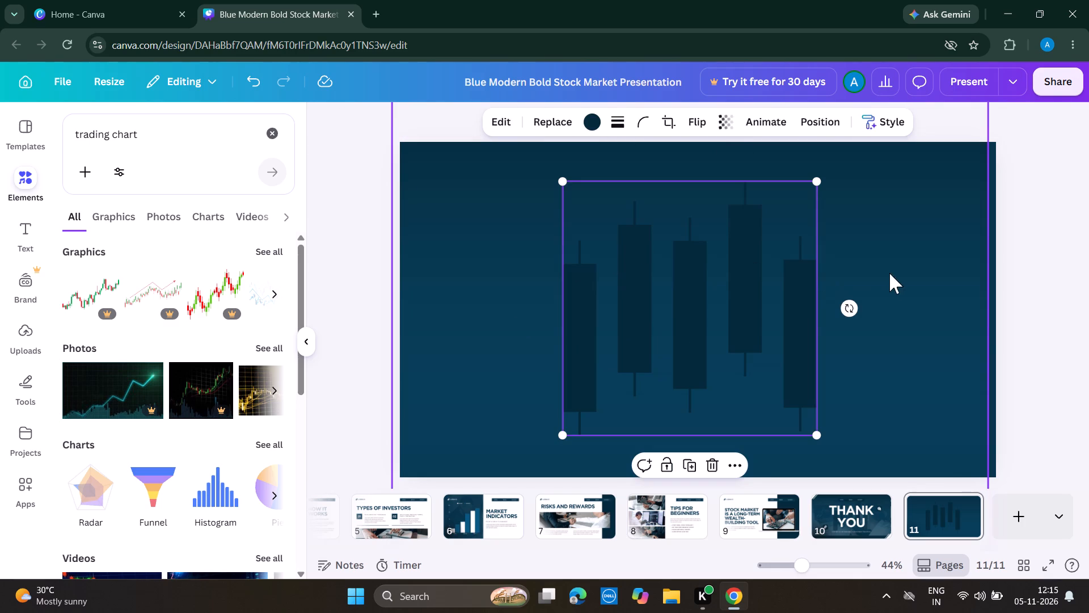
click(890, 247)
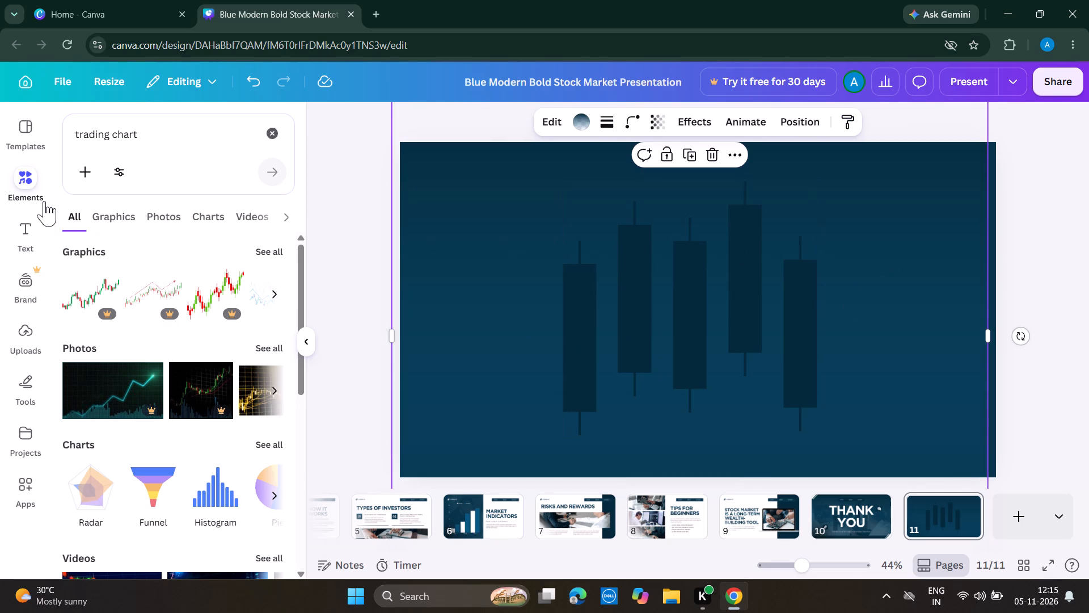
Add a text box in the middle of page 11 reading "EQUIYTY MARKET".
click(31, 236)
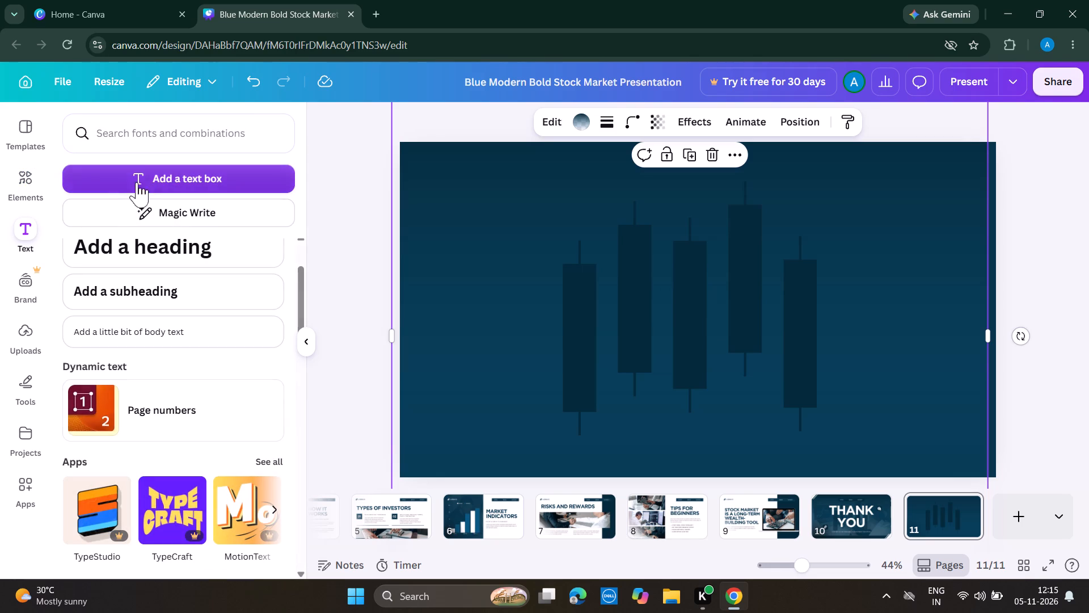
click(154, 175)
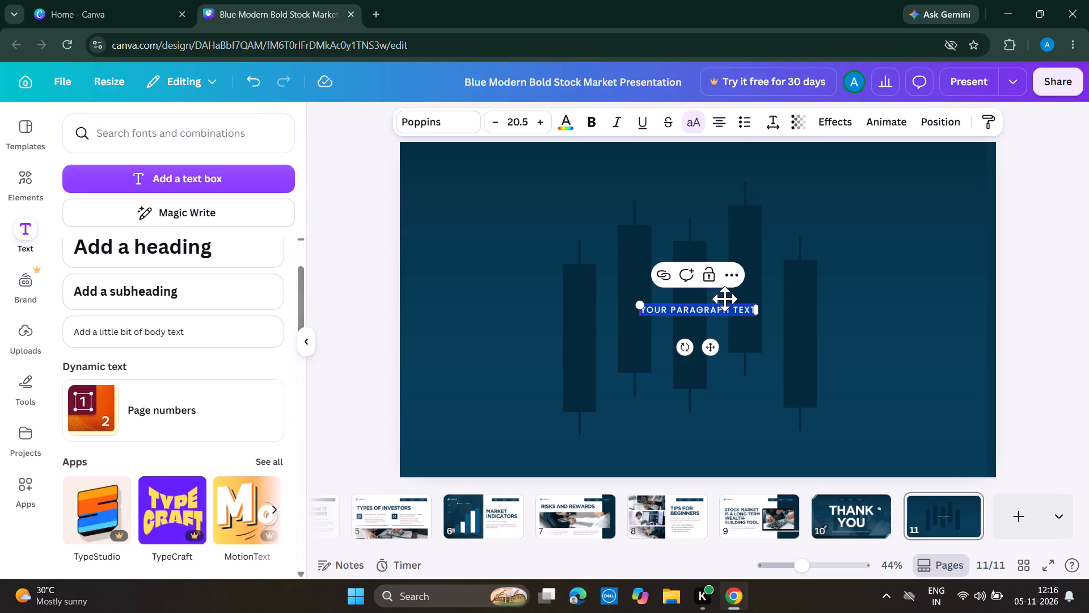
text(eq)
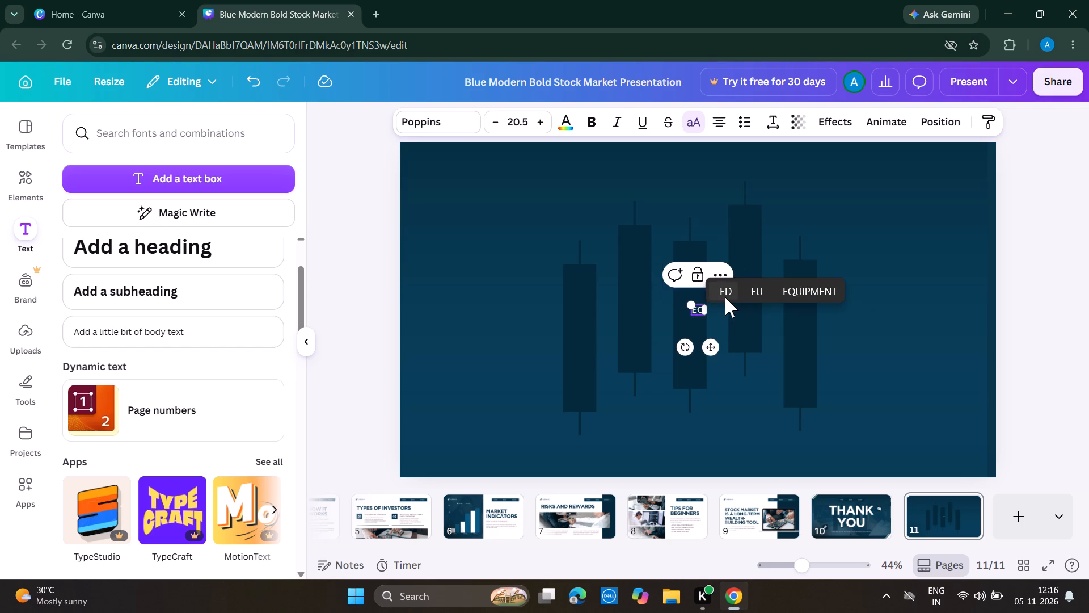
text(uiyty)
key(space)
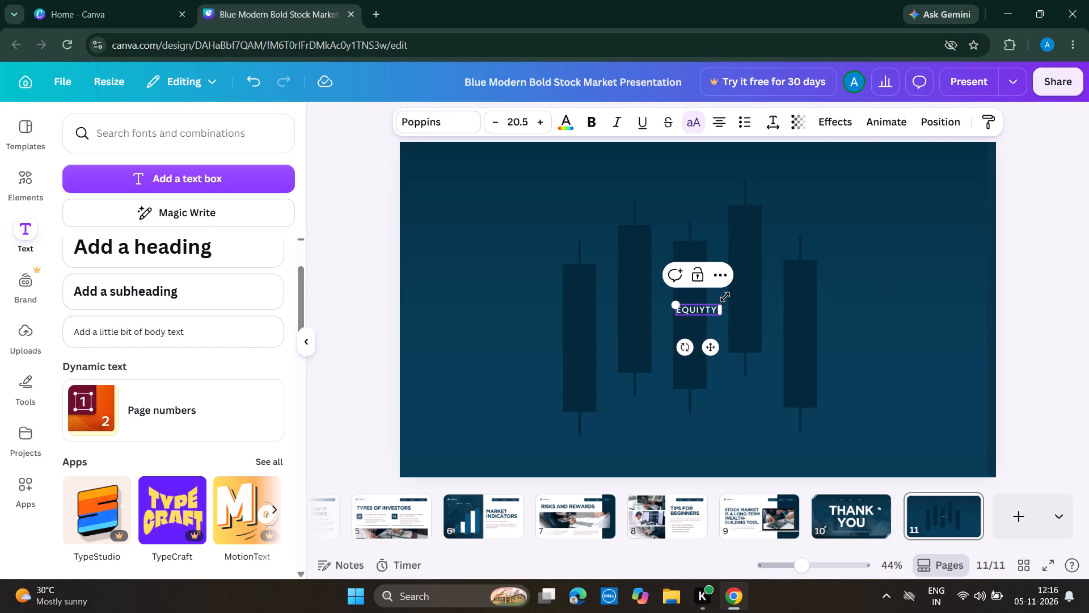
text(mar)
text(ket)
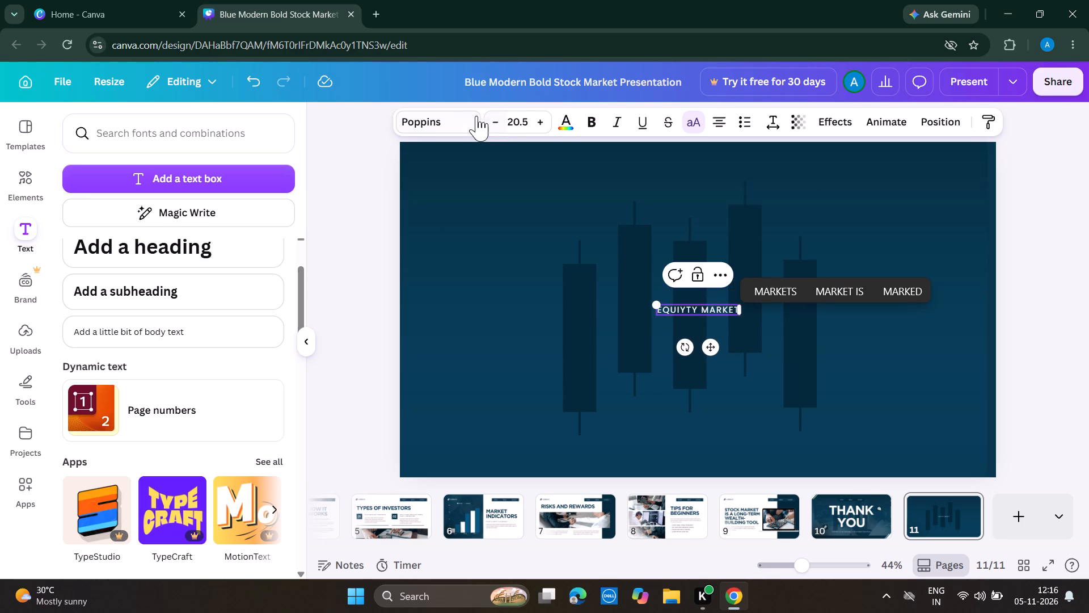
Enlarge the page 11 title to font size 50.5 and correct its spelling to "EQUITY MARKET".
double_click(547, 125)
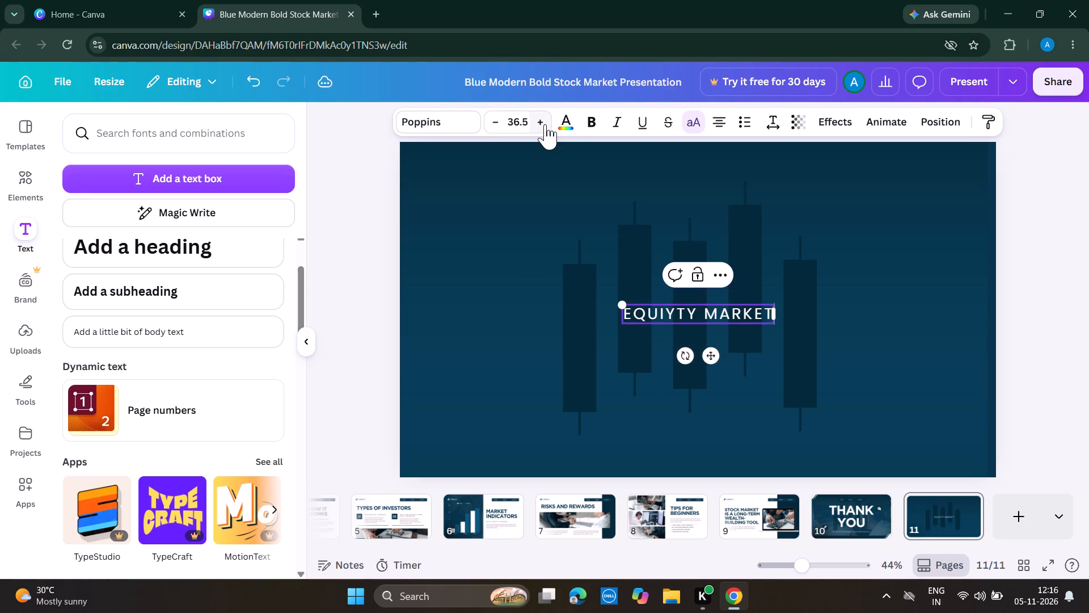
click(667, 314)
key(BackSpace)
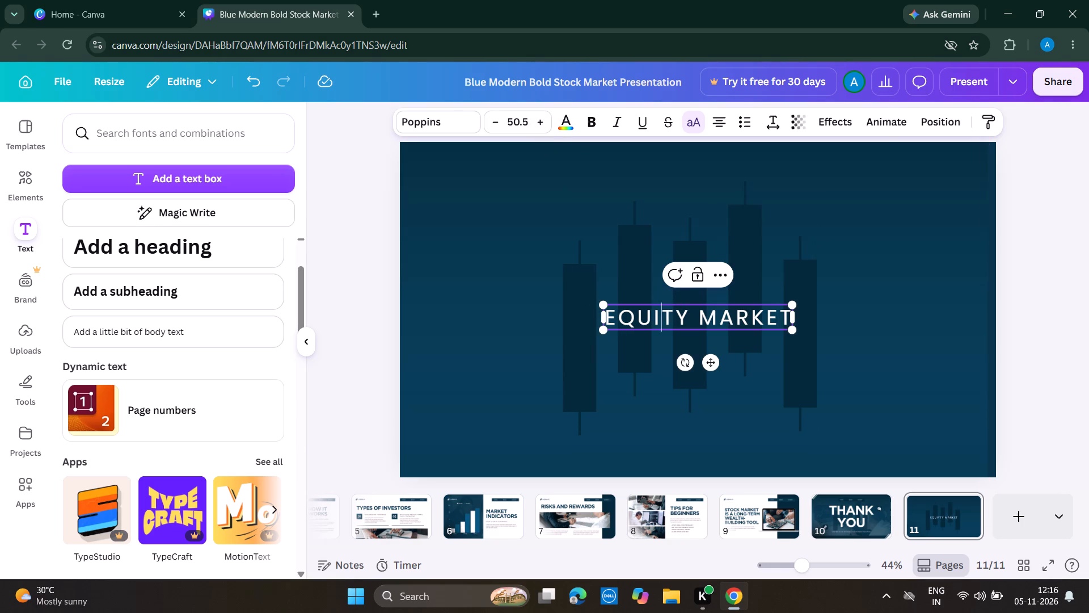
Make the whole "EQUITY MARKET" title bold and raise its font size to 70.5.
drag(605, 314, 702, 314)
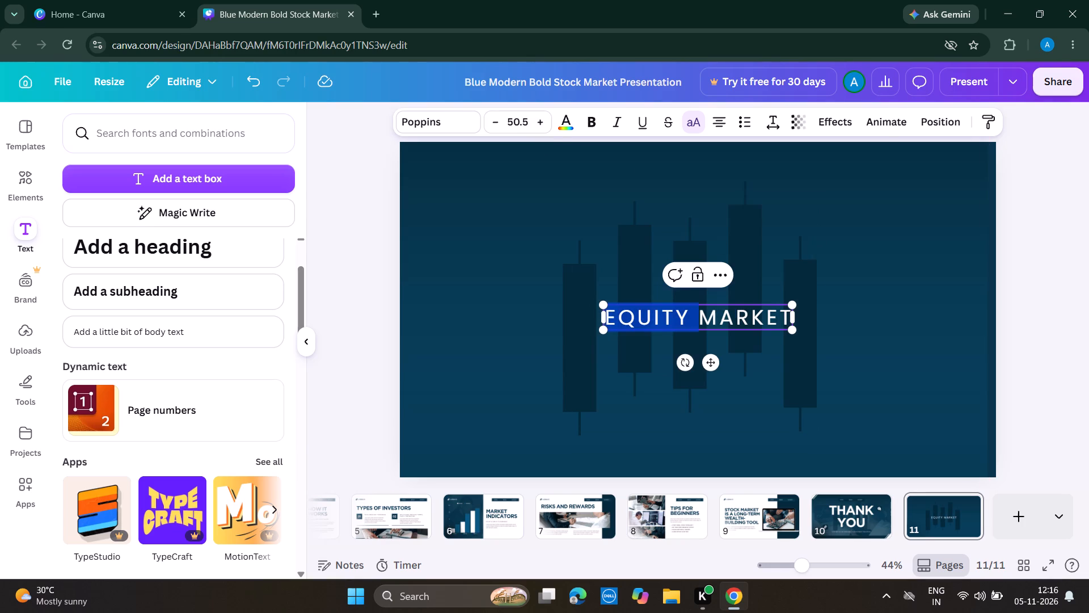
drag(702, 314, 788, 314)
click(597, 128)
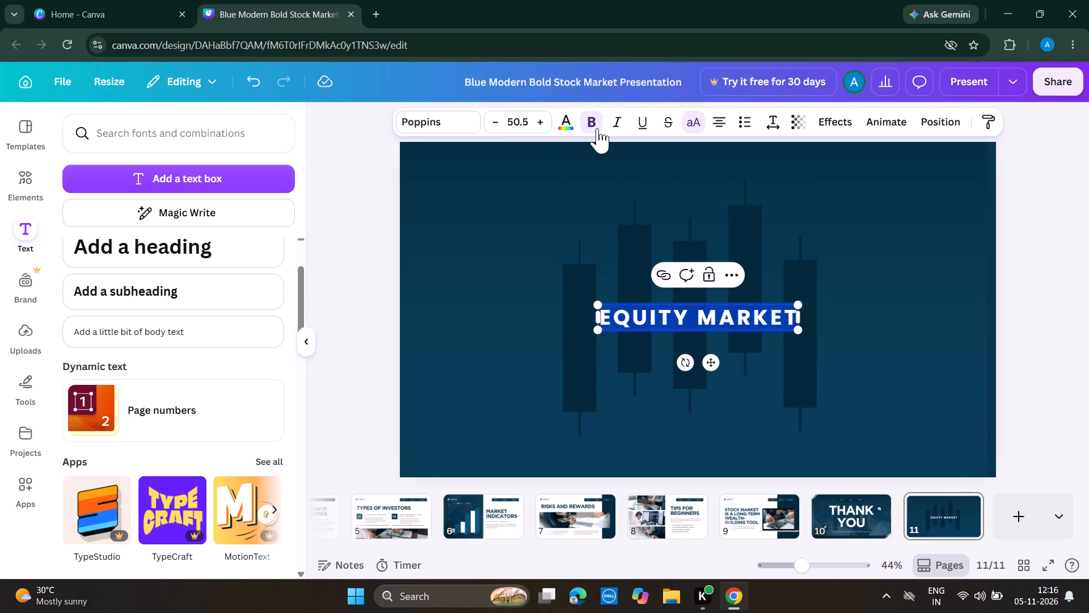
triple_click(535, 121)
triple_click(535, 121)
click(535, 121)
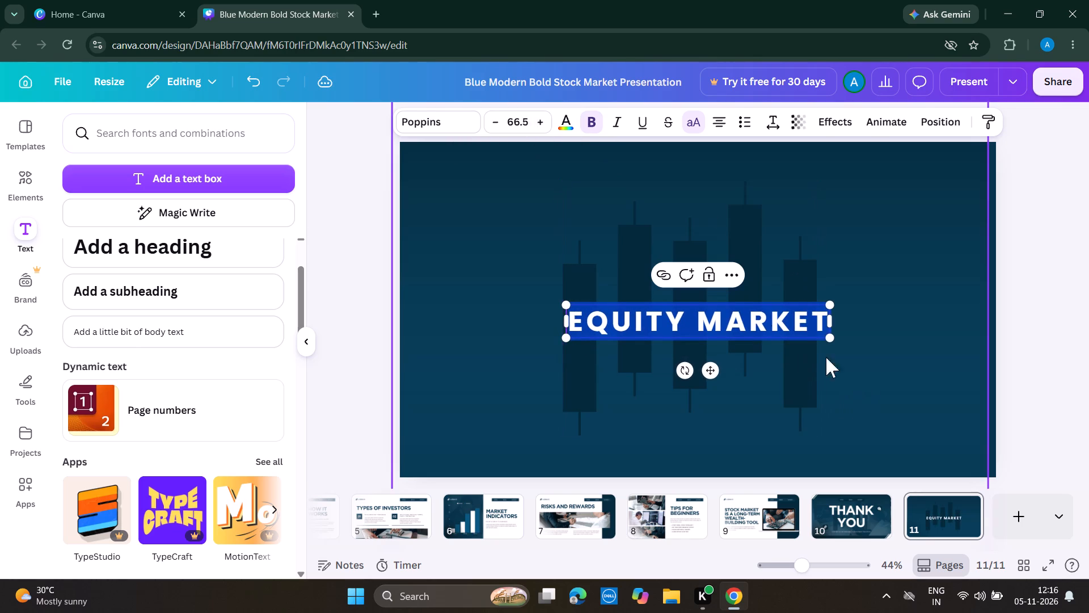
click(543, 125)
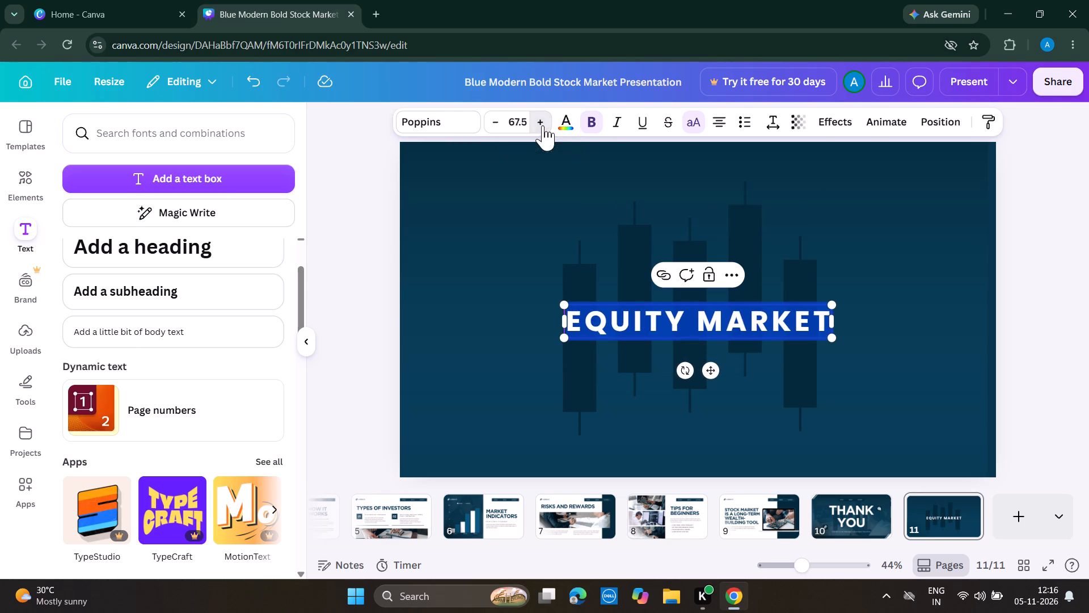
click(900, 253)
Move the "EQUITY MARKET" title up to the upper part of page 11, over the tops of the candlesticks.
drag(686, 322, 685, 320)
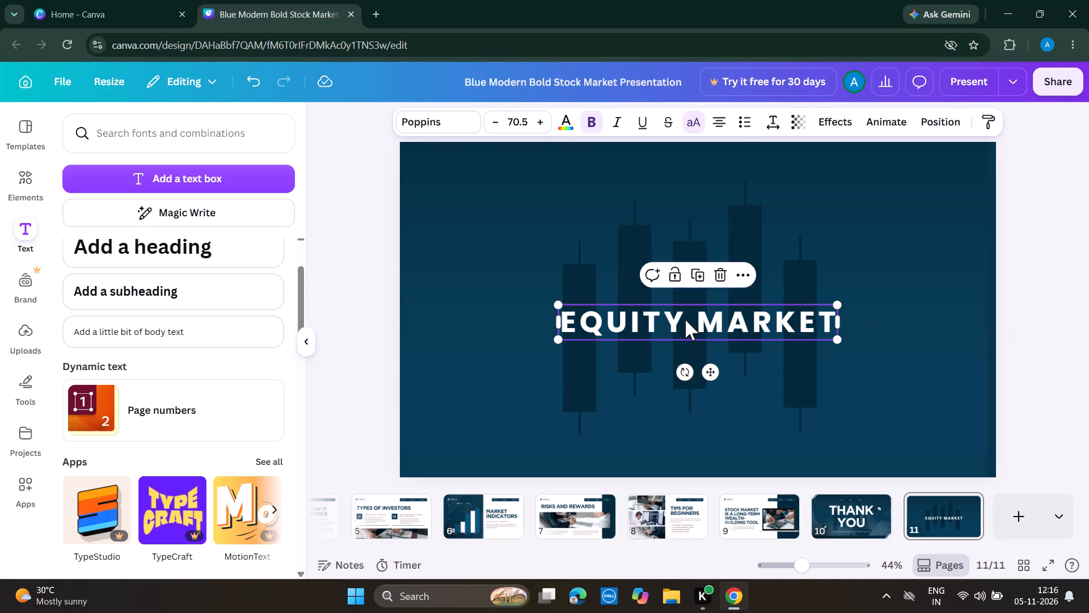
drag(685, 320, 673, 208)
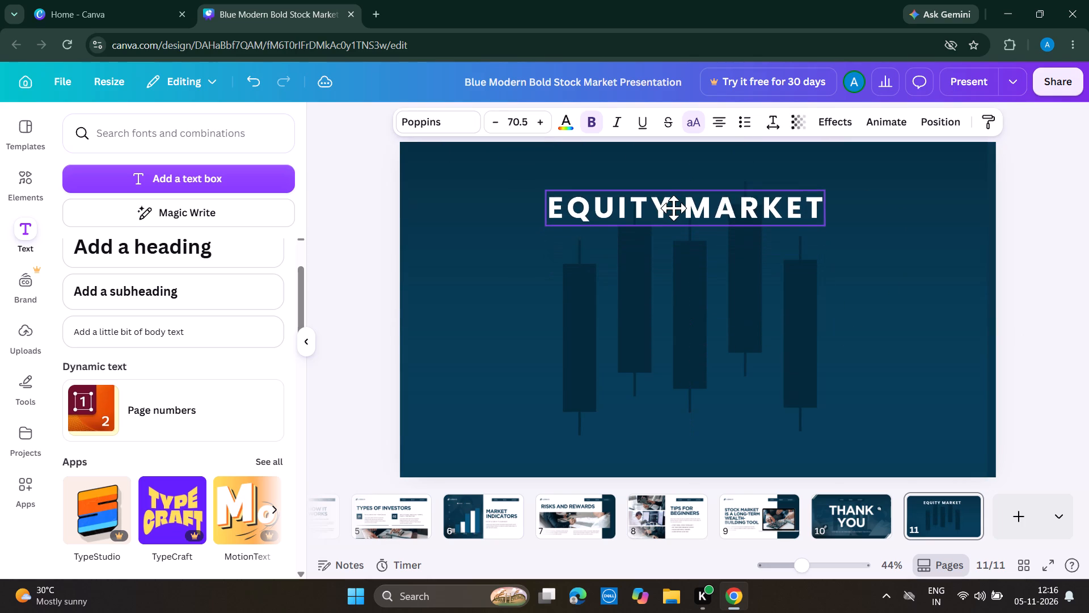
drag(673, 208, 674, 220)
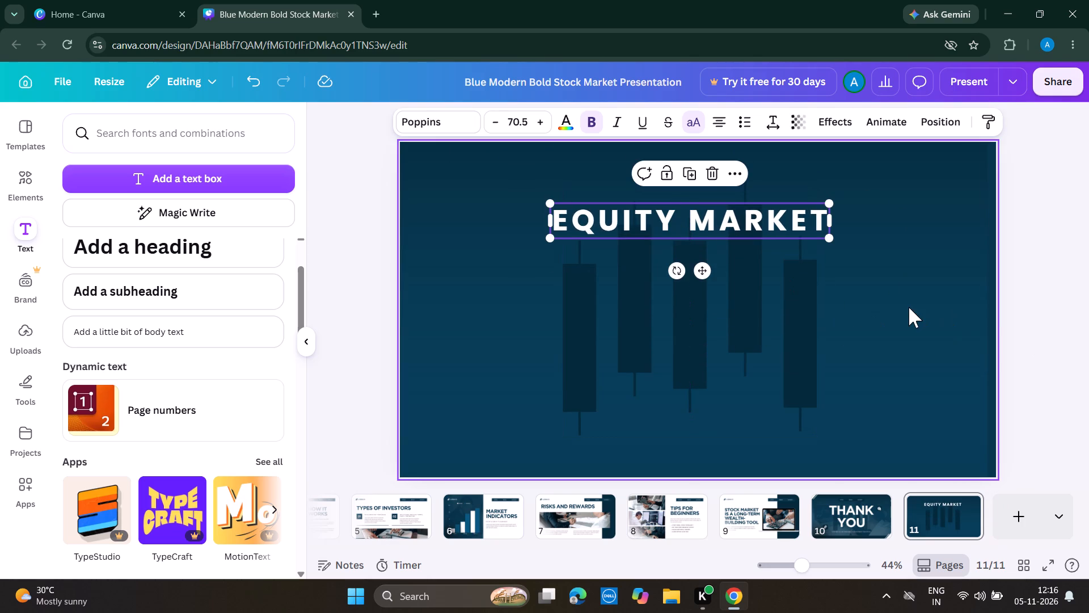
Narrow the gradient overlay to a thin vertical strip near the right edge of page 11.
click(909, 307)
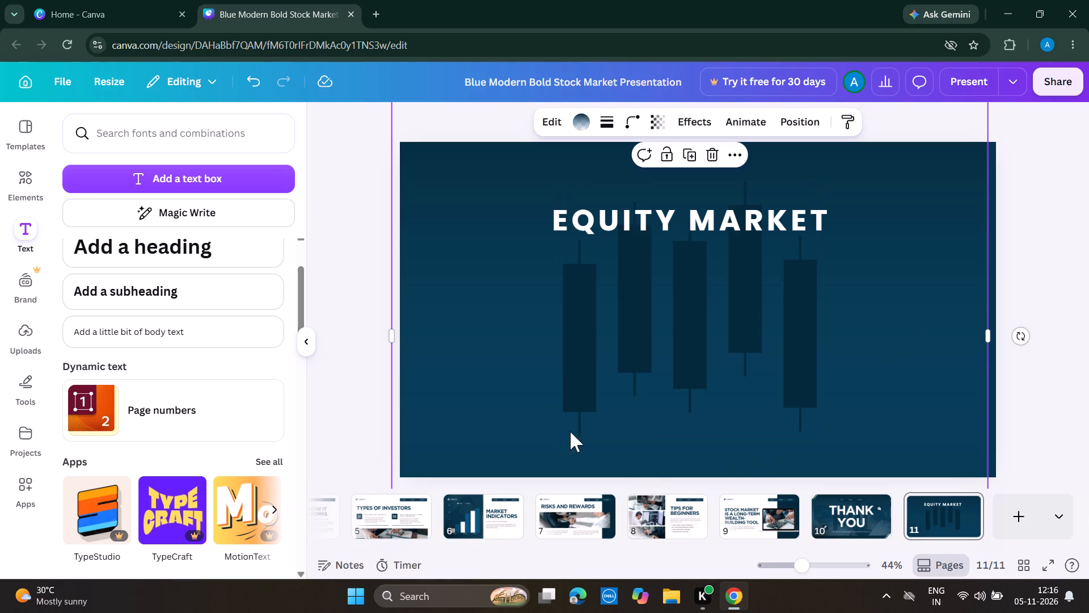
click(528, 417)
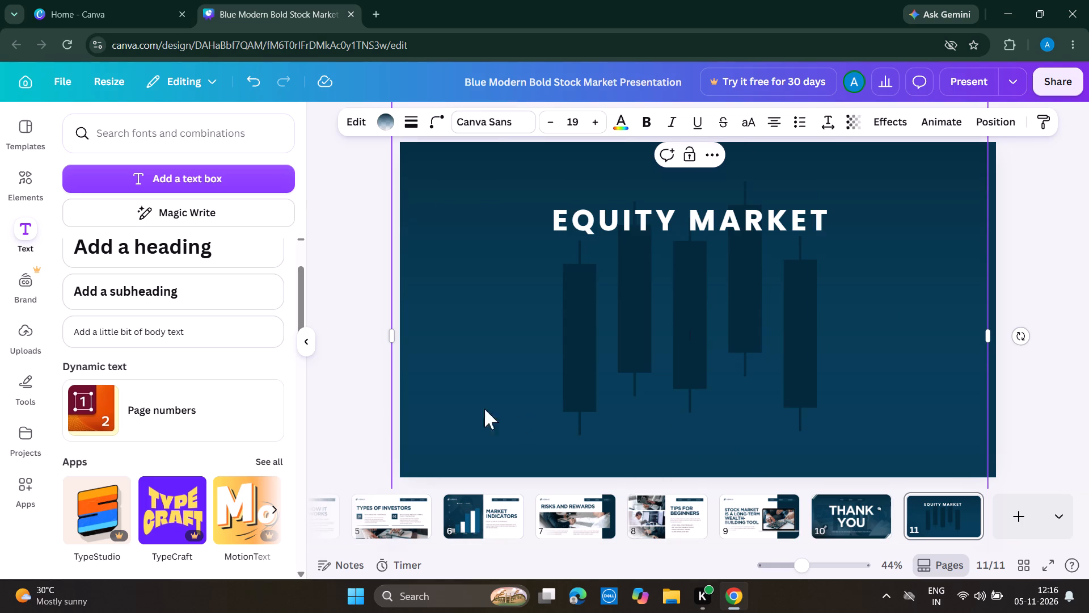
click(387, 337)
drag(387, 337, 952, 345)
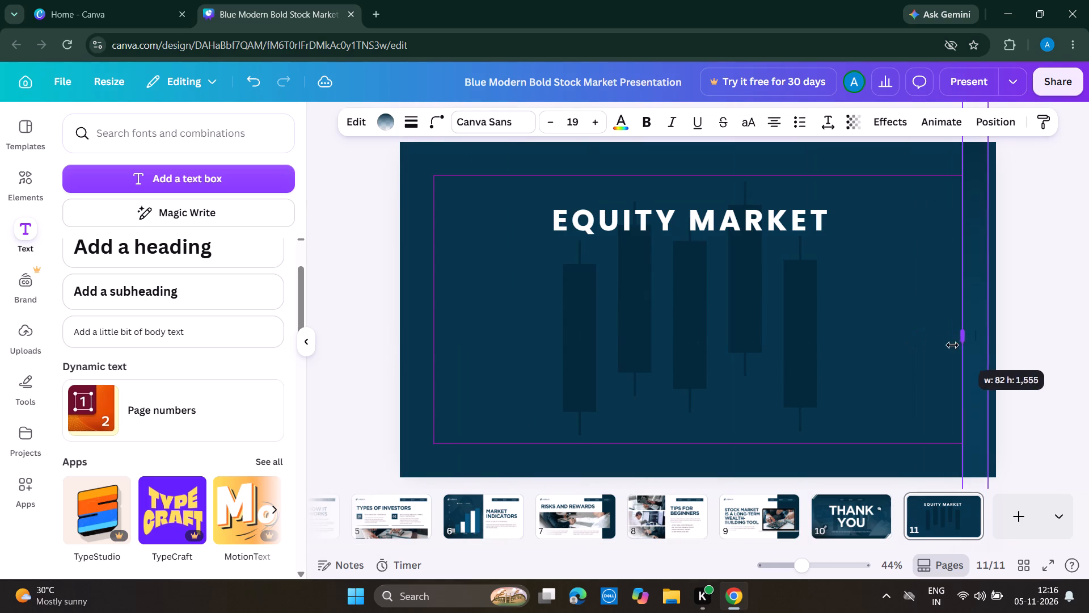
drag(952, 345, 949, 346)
Delete the gradient overlay strip from page 11.
click(977, 333)
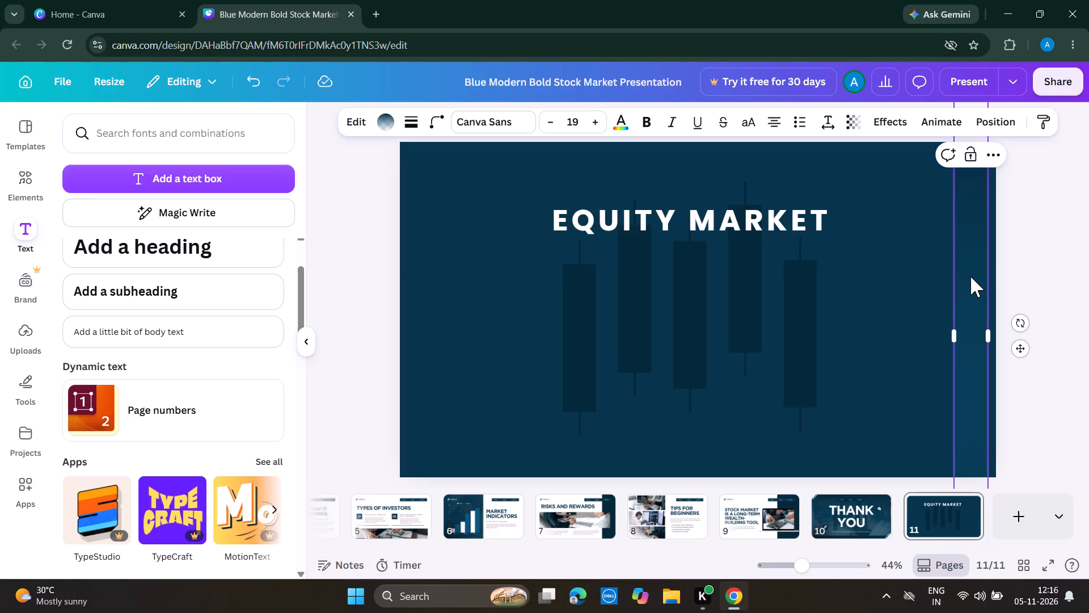
click(970, 266)
click(972, 259)
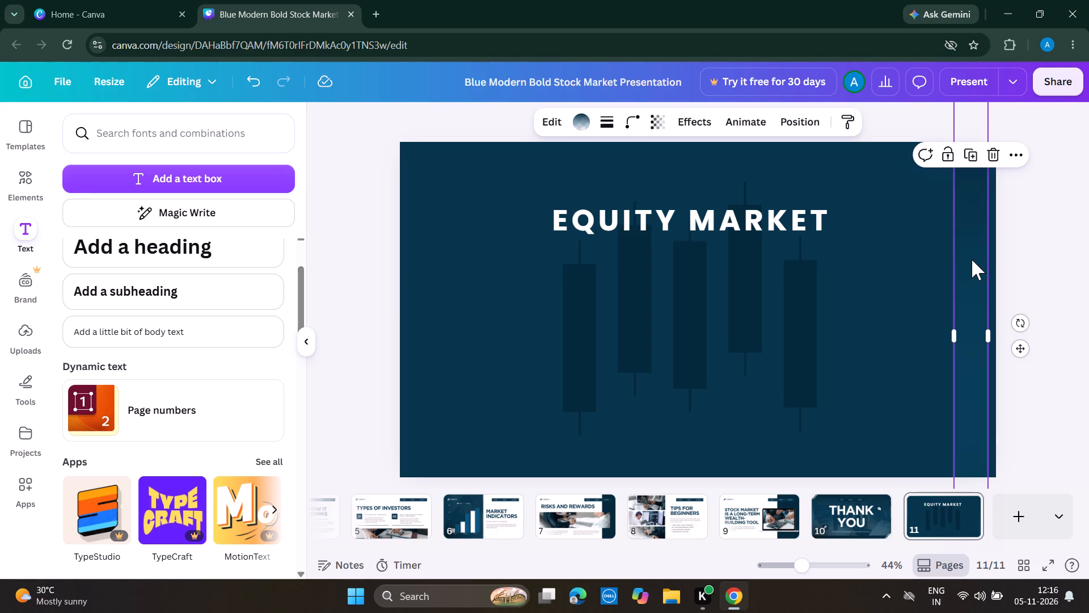
drag(972, 259, 959, 178)
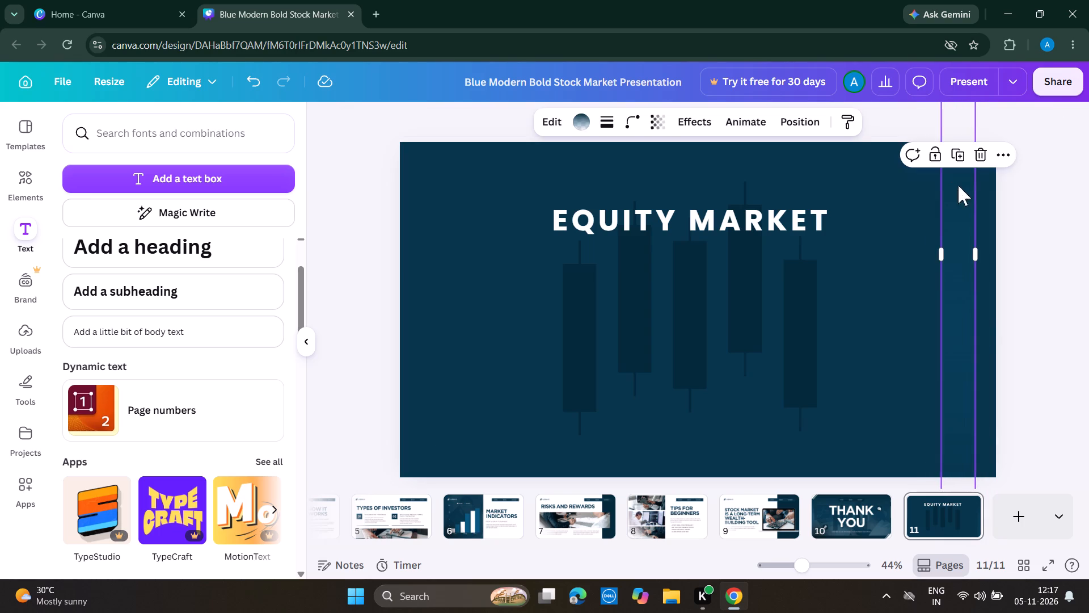
click(986, 159)
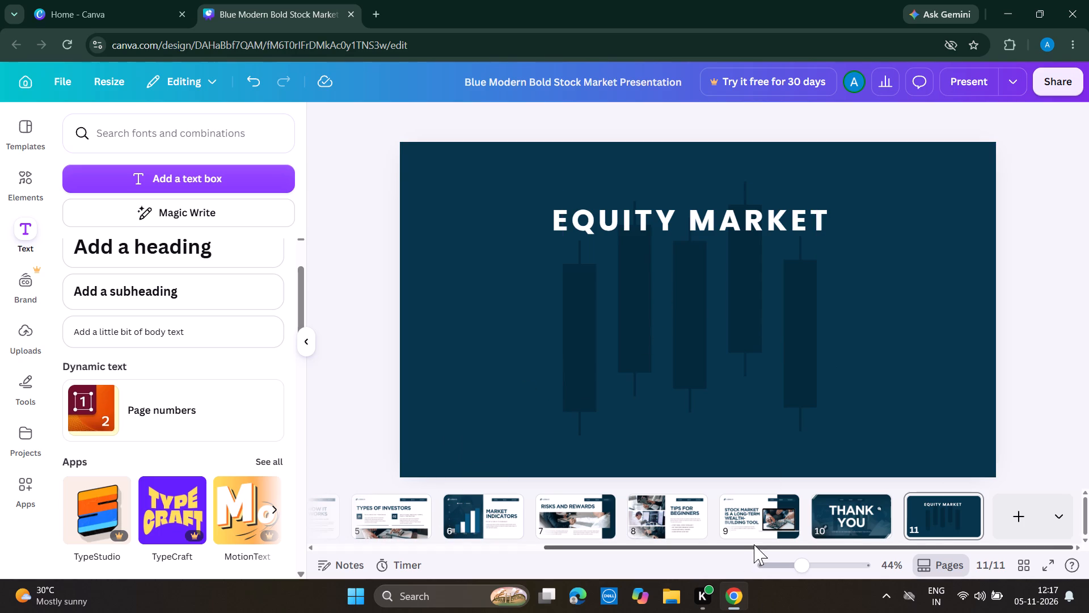
Copy the white bar chart graphic with the rising arrow from page 1 into the bottom-left corner of page 11.
drag(754, 544, 458, 532)
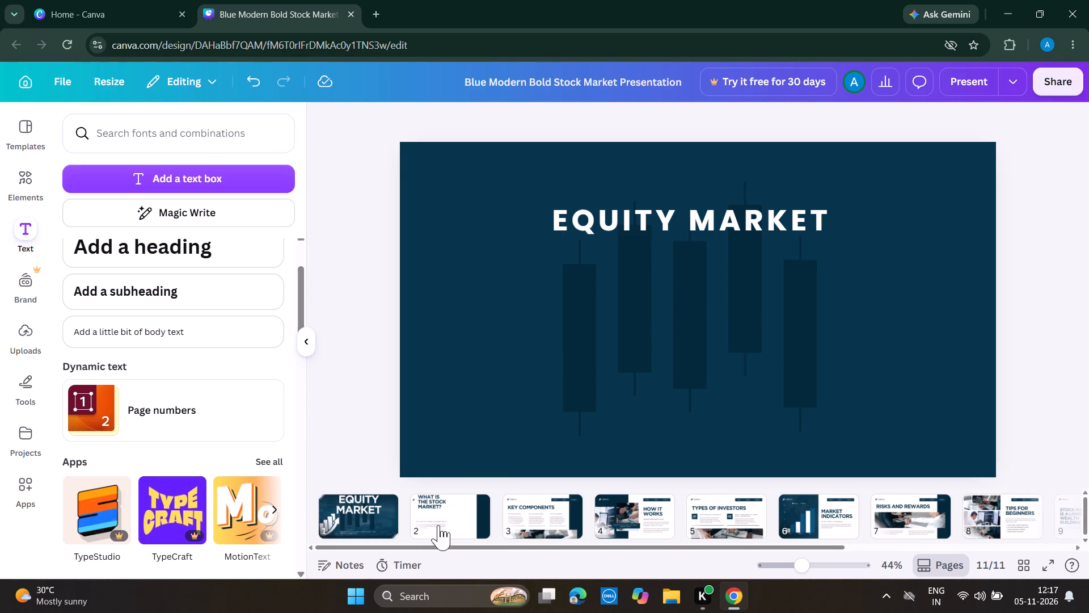
click(348, 524)
click(463, 362)
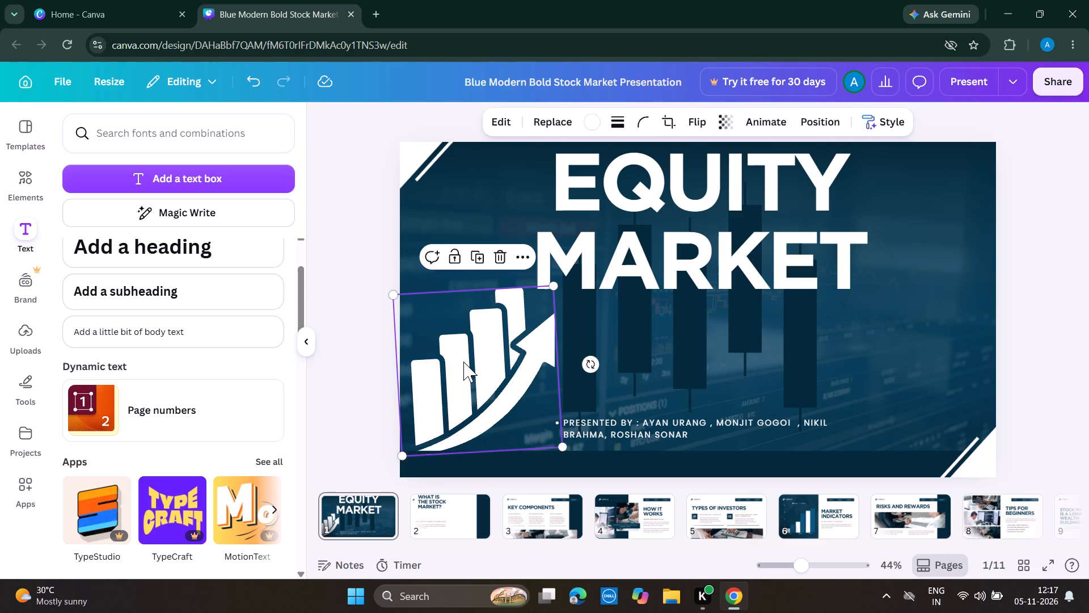
key(ctrl+c)
drag(710, 545, 1067, 584)
click(926, 510)
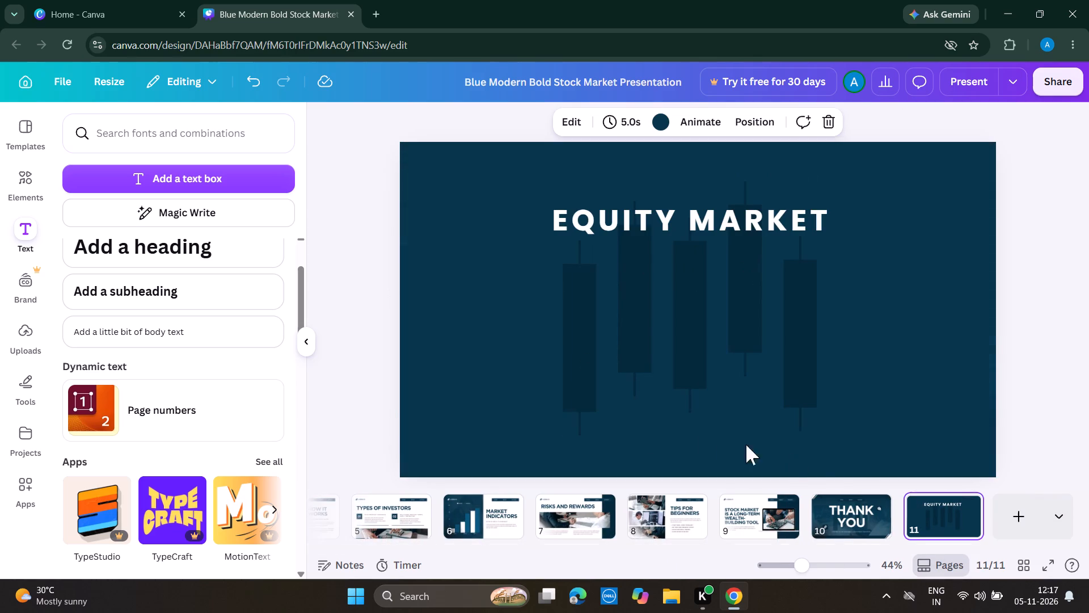
click(439, 442)
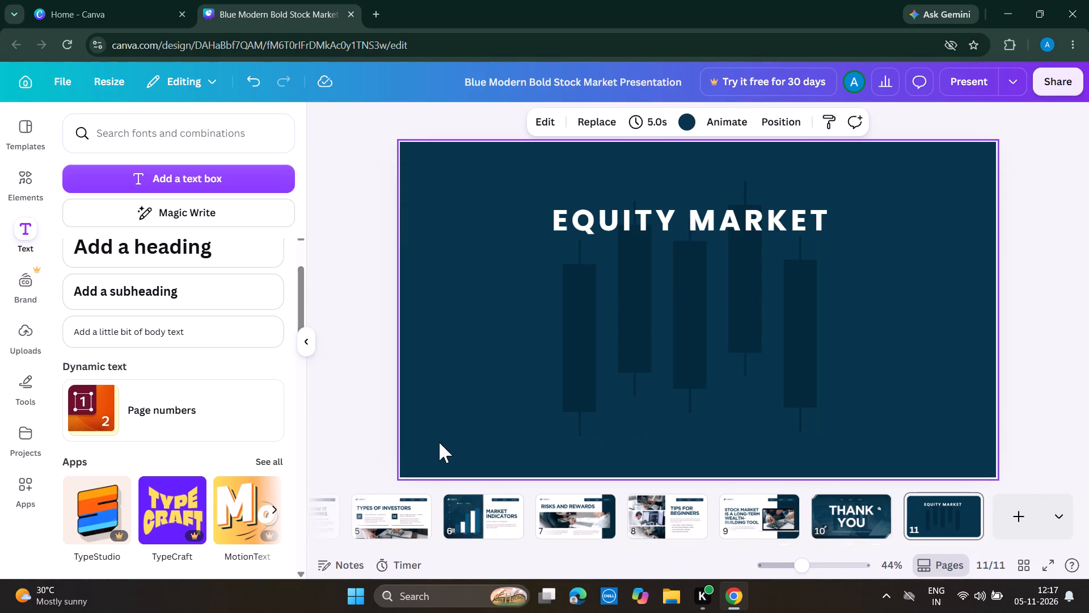
key(ctrl+v)
drag(453, 434, 461, 442)
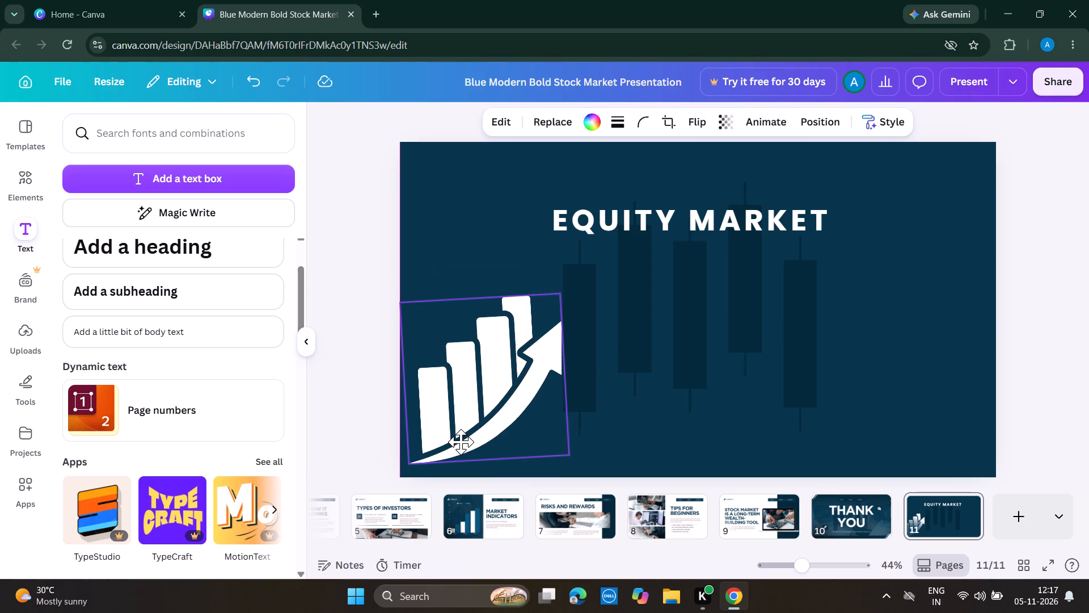
drag(461, 442, 461, 444)
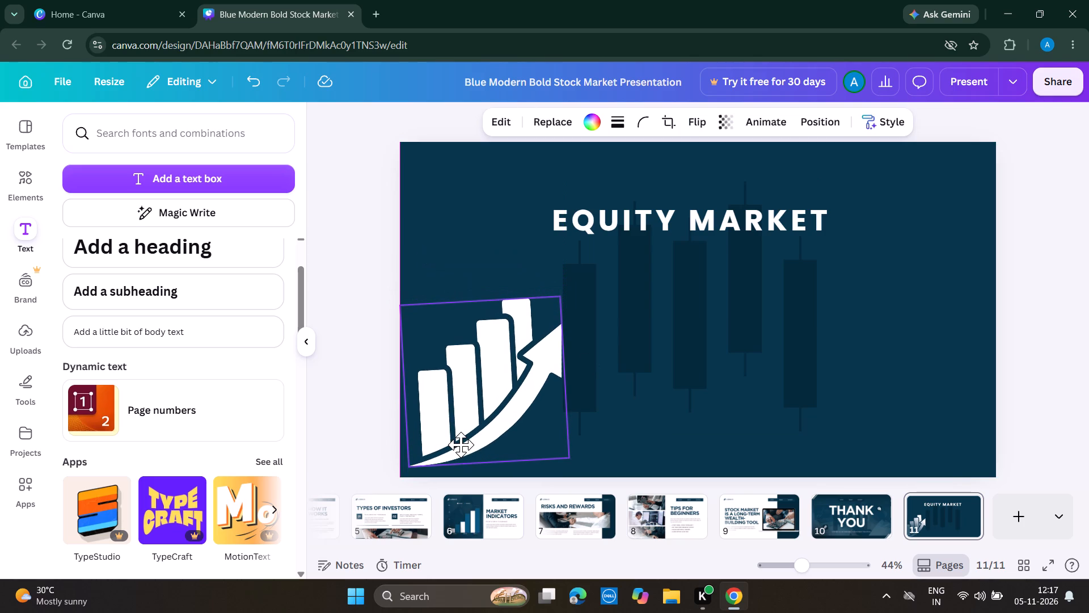
drag(461, 444, 453, 455)
click(693, 433)
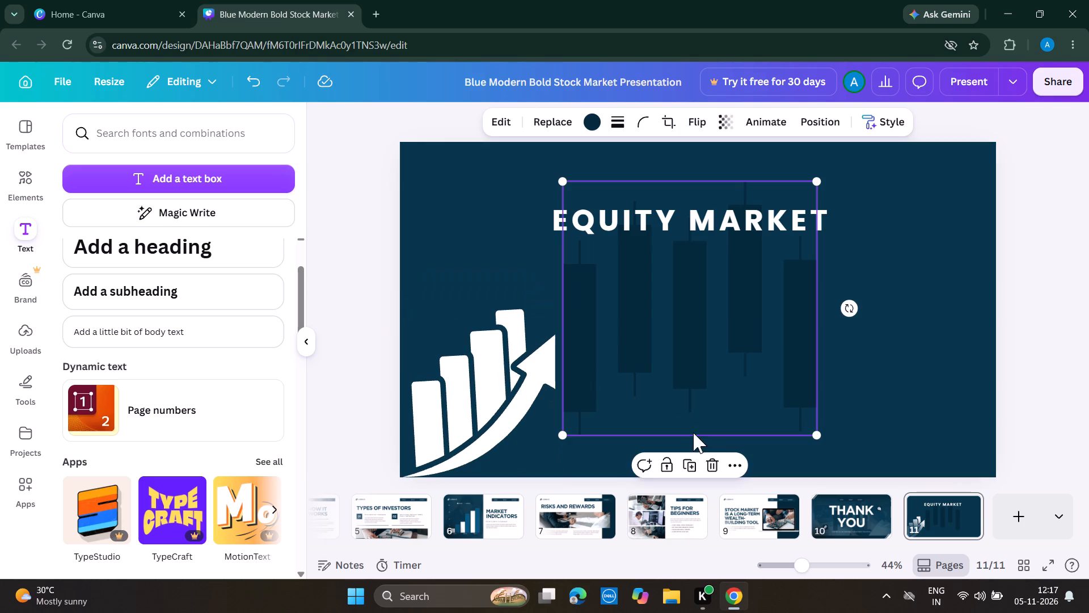
drag(976, 410, 970, 408)
click(924, 406)
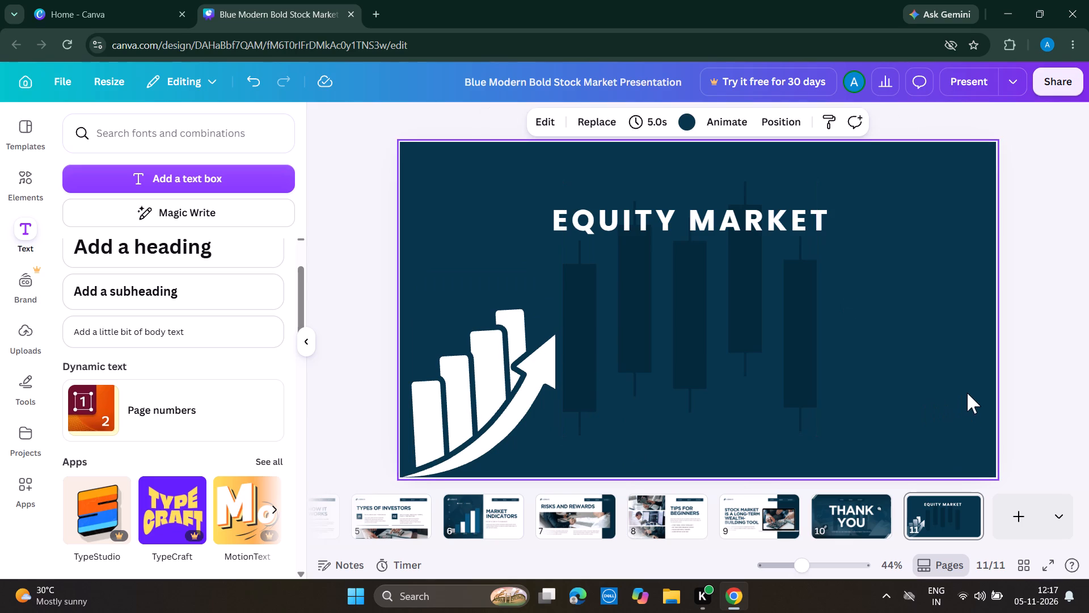
Duplicate the white bar chart graphic on page 11 and place the copy near the page's lower-right corner, slightly higher than the original.
click(505, 374)
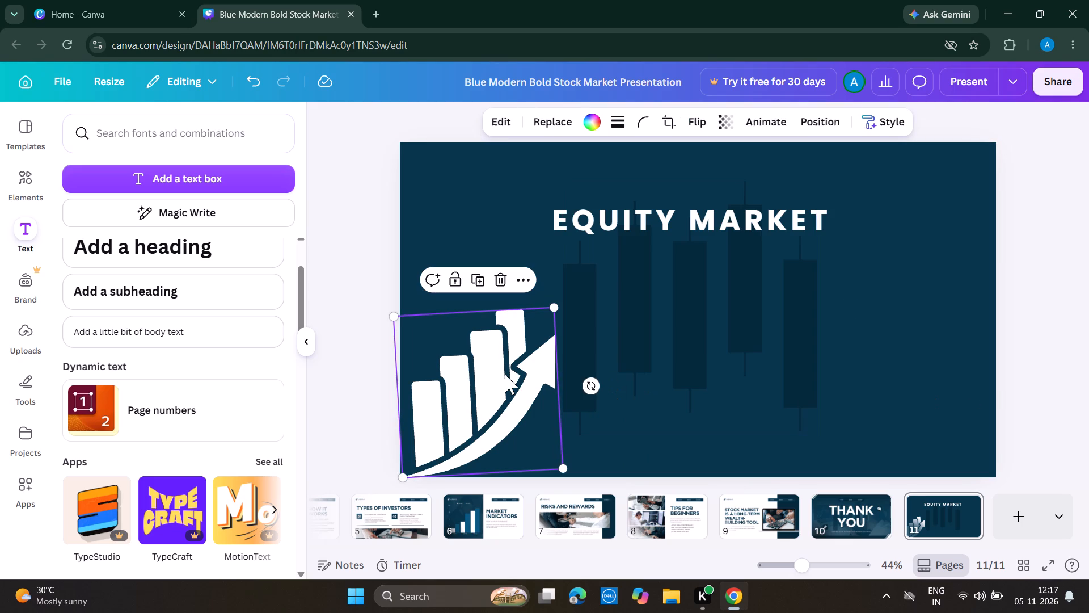
key(ctrl+c)
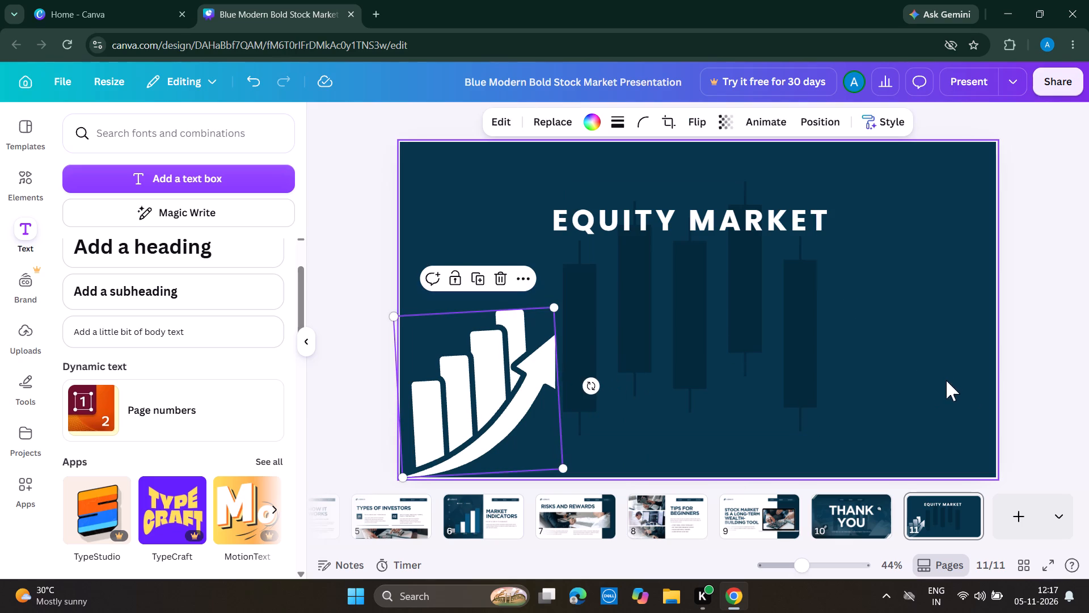
click(931, 388)
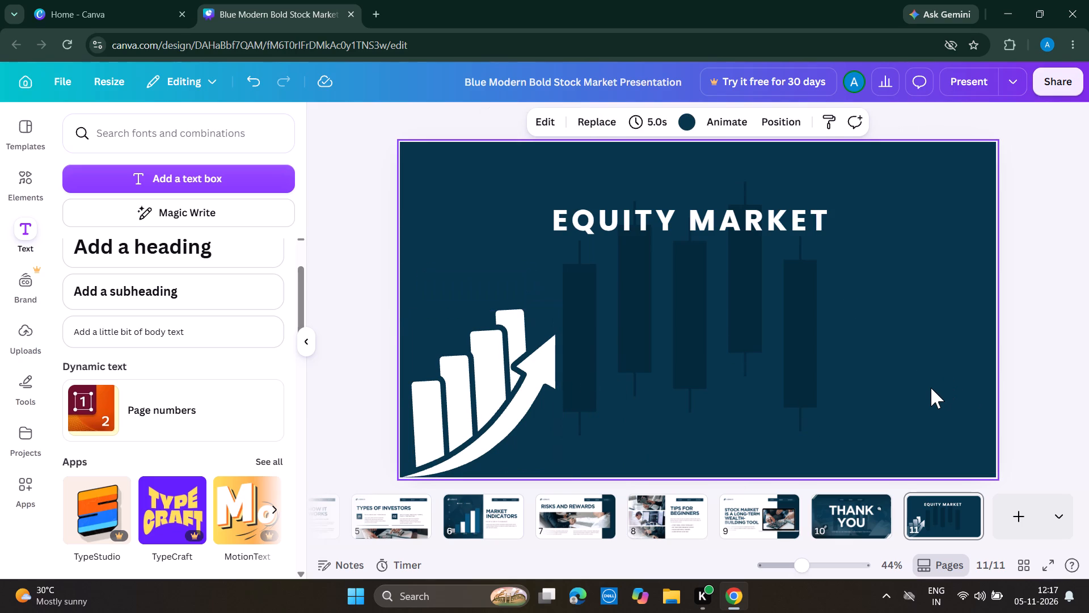
key(ctrl+v)
drag(503, 405, 775, 415)
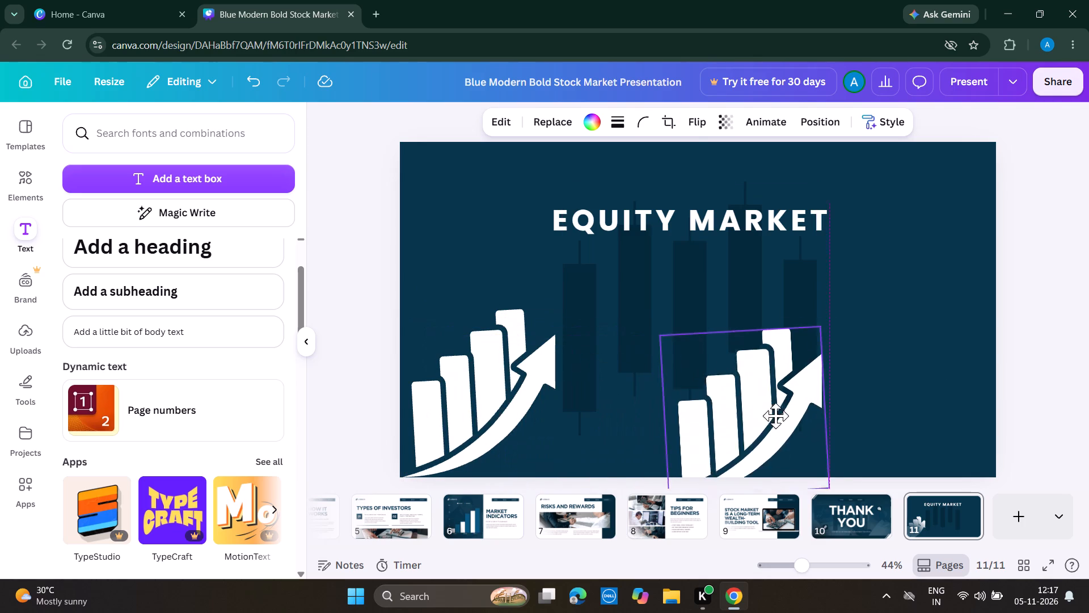
drag(775, 415, 931, 392)
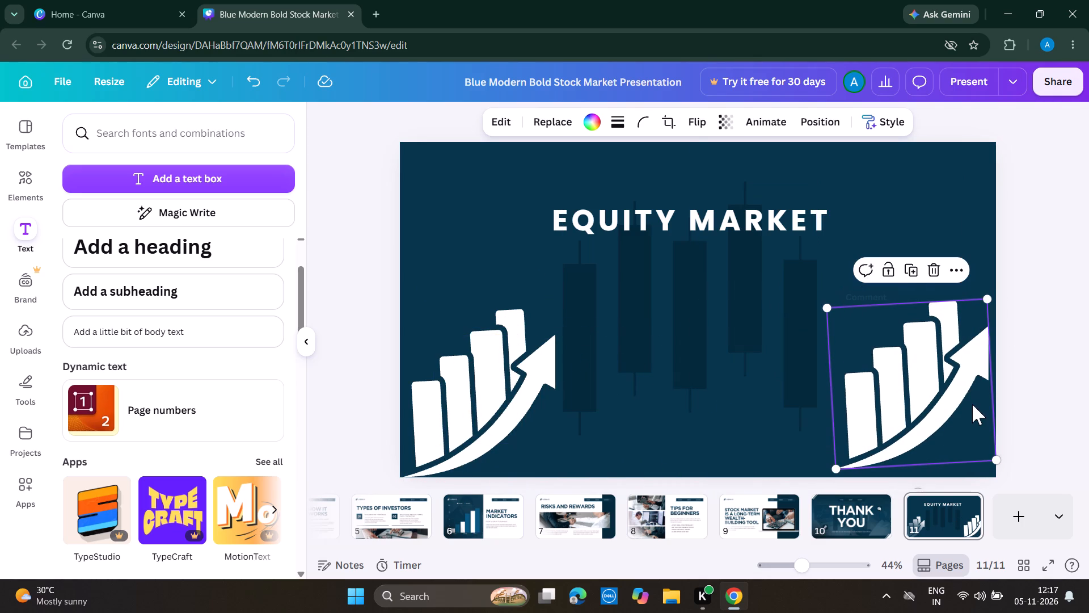
drag(918, 359, 897, 359)
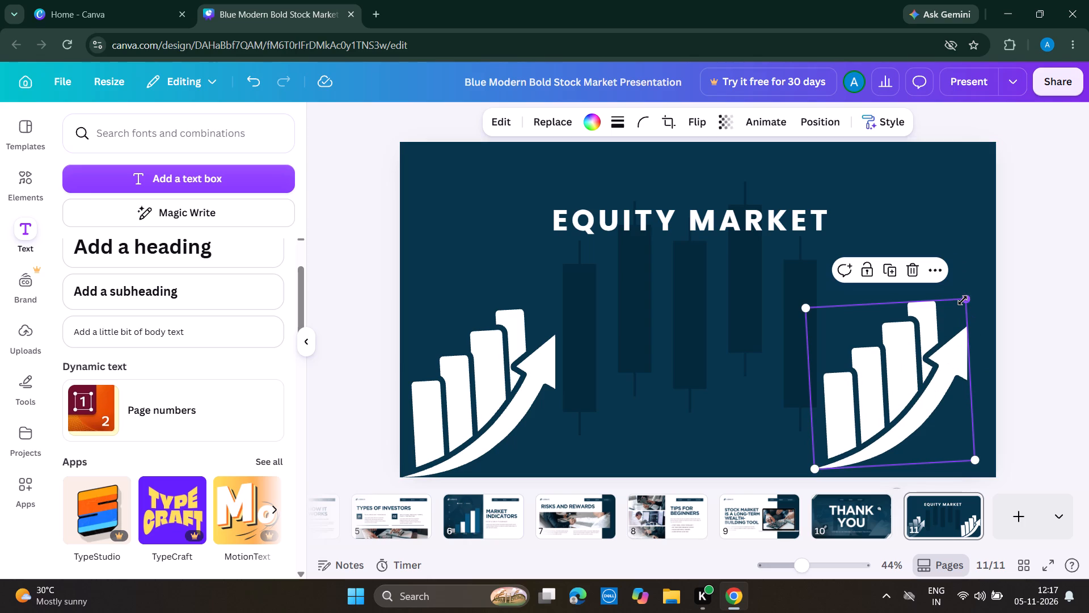
click(901, 389)
click(847, 383)
click(892, 319)
drag(920, 329, 920, 335)
drag(920, 335, 917, 314)
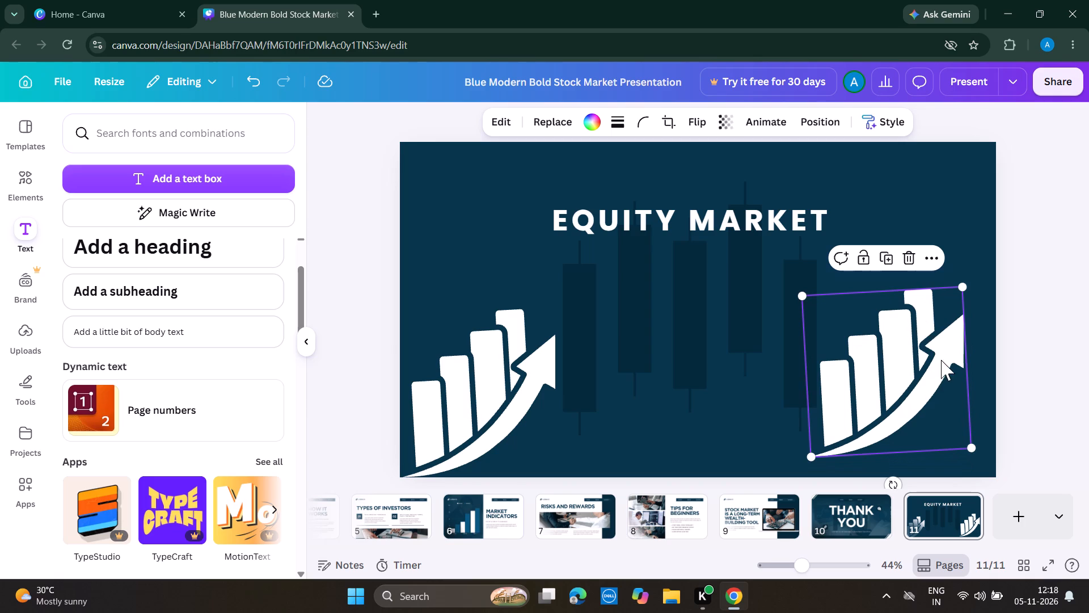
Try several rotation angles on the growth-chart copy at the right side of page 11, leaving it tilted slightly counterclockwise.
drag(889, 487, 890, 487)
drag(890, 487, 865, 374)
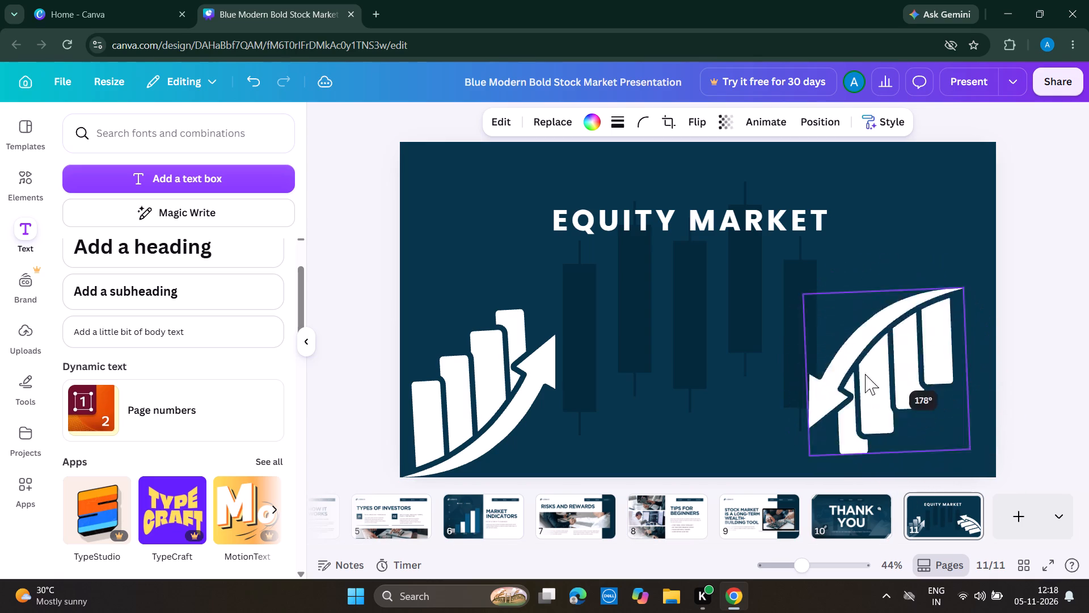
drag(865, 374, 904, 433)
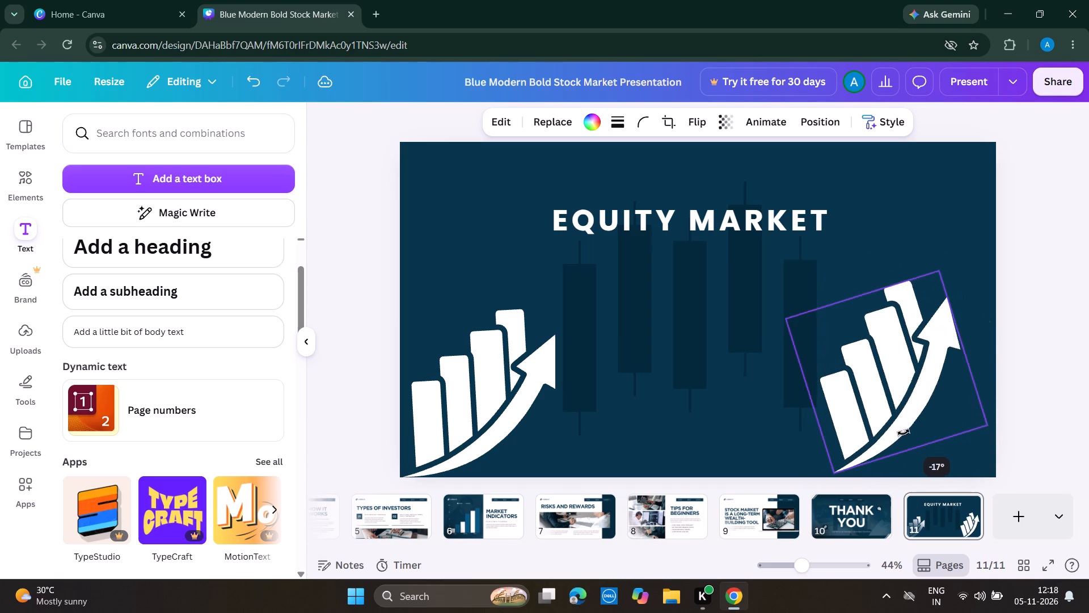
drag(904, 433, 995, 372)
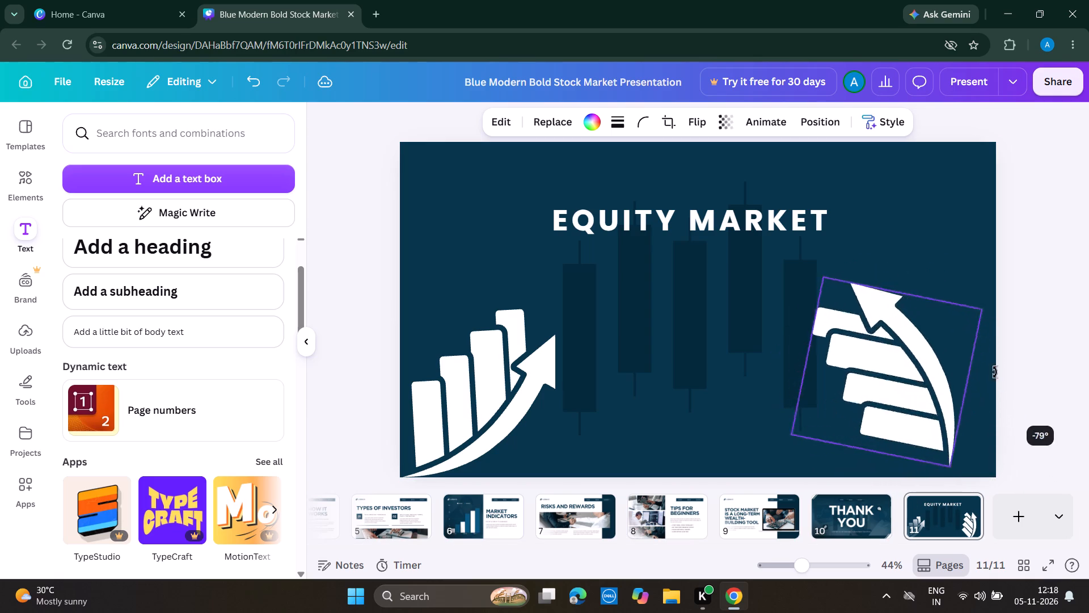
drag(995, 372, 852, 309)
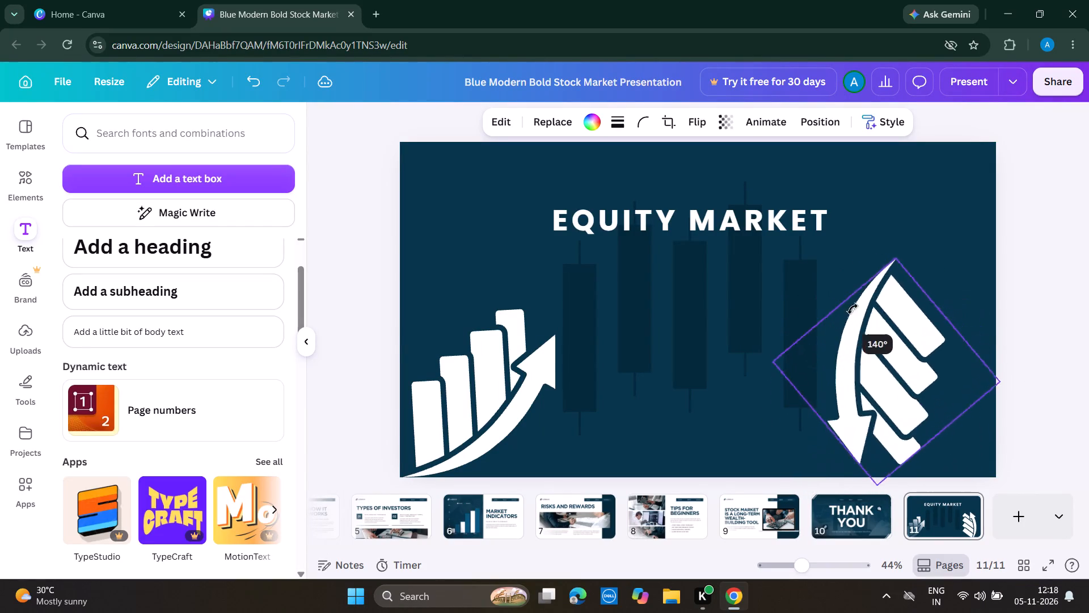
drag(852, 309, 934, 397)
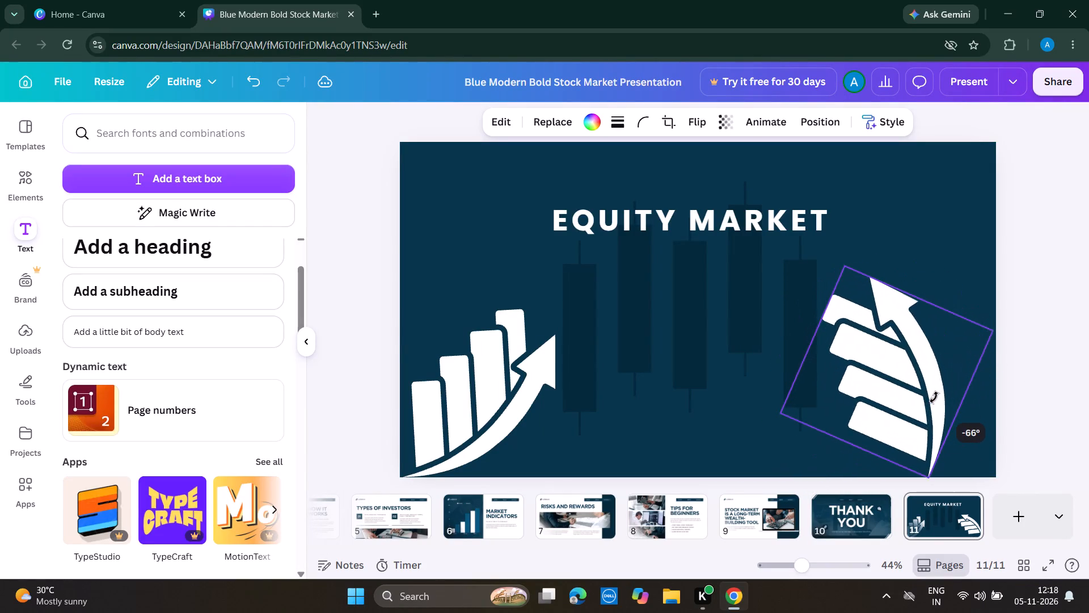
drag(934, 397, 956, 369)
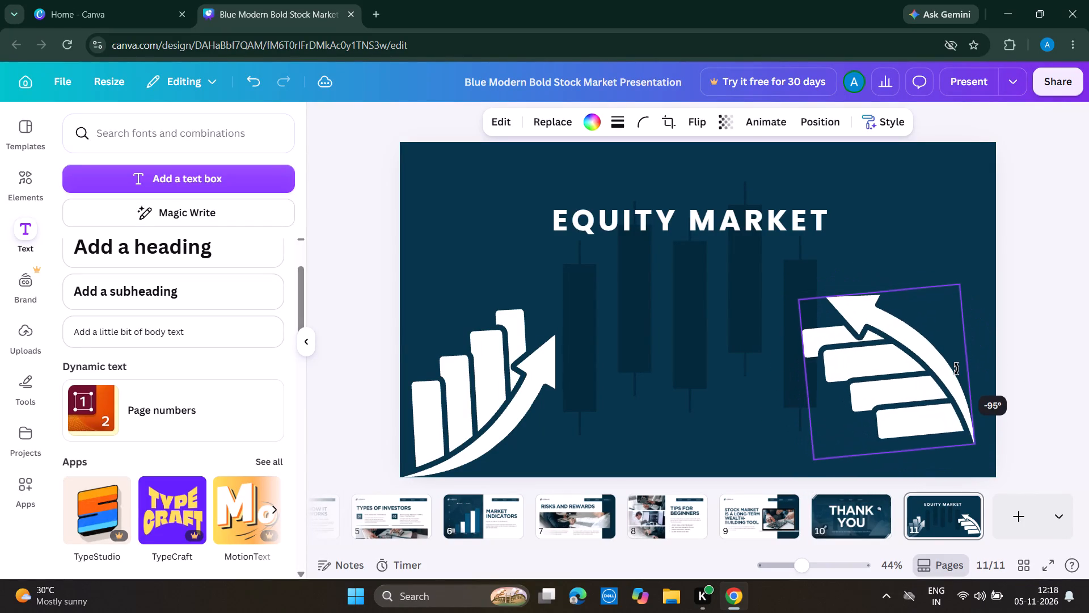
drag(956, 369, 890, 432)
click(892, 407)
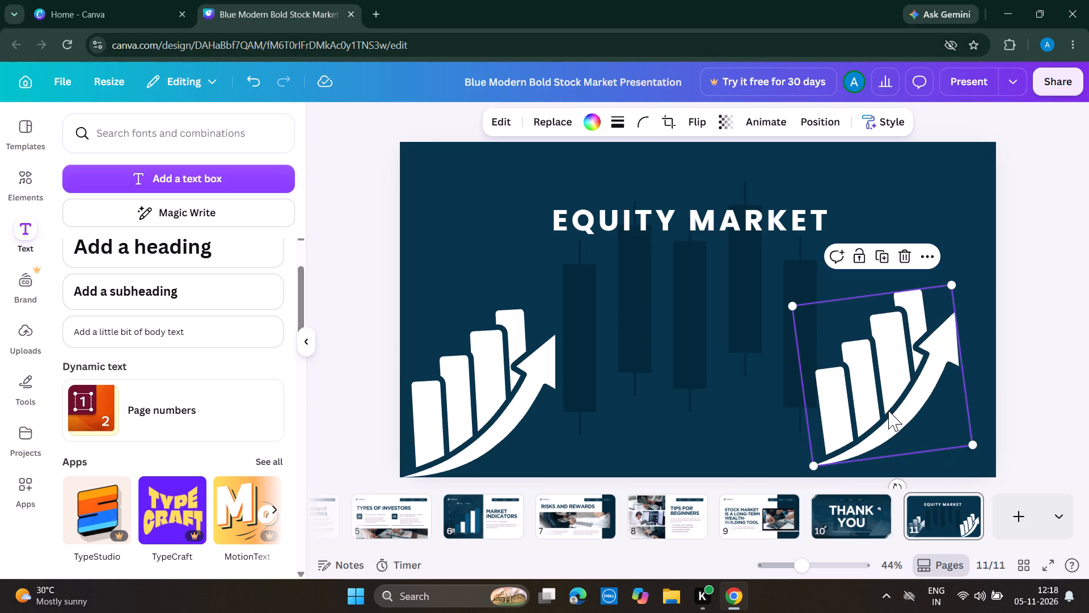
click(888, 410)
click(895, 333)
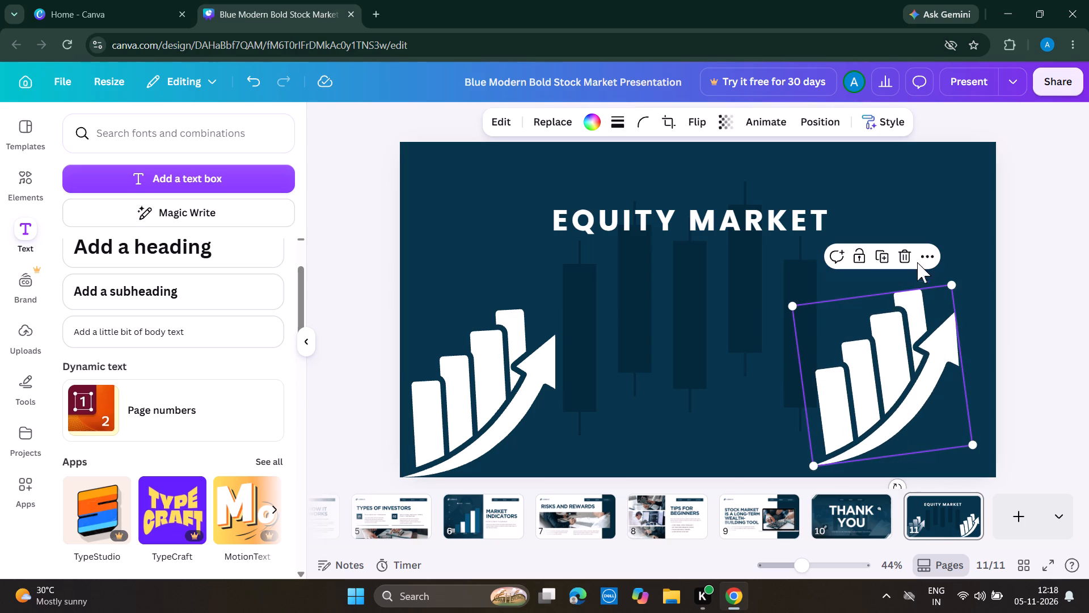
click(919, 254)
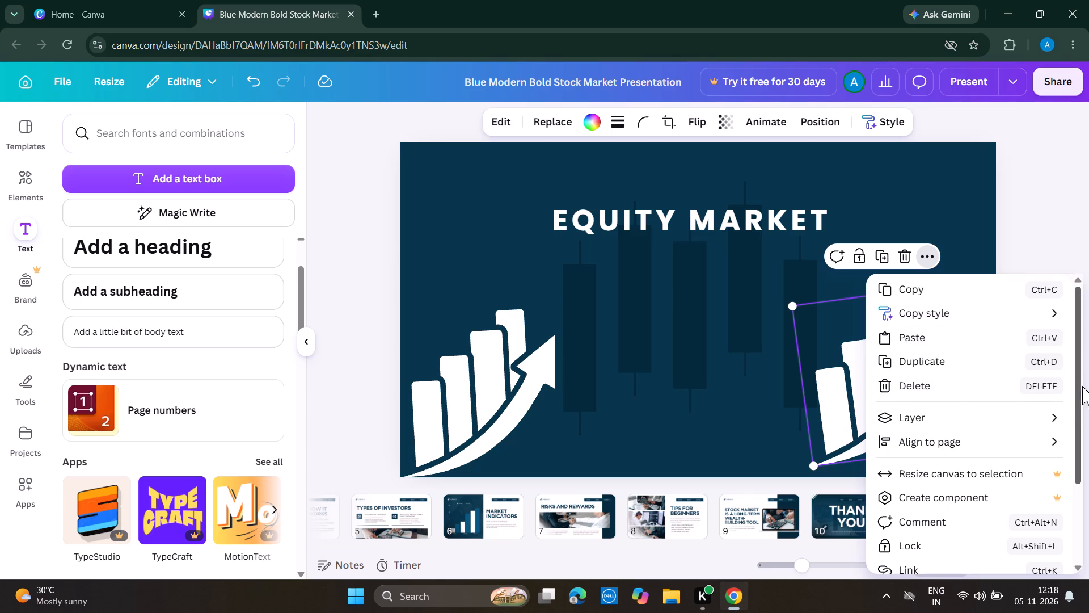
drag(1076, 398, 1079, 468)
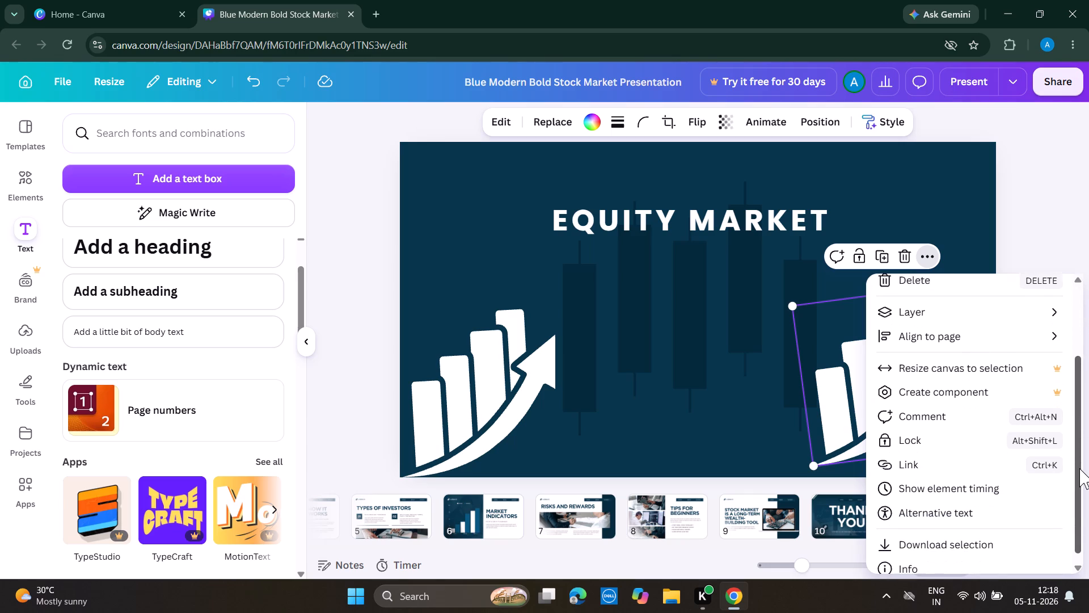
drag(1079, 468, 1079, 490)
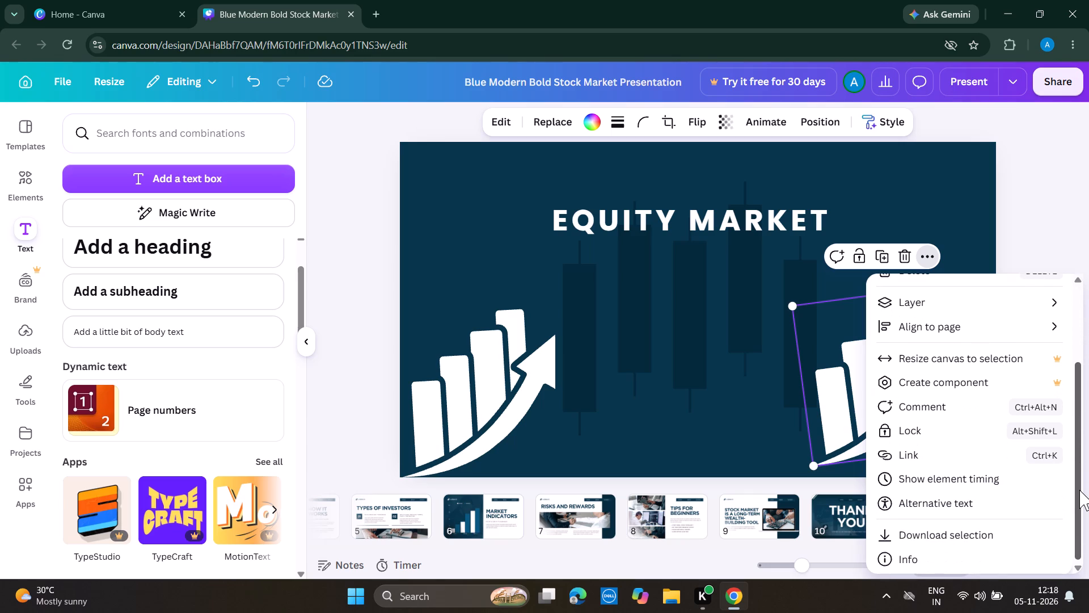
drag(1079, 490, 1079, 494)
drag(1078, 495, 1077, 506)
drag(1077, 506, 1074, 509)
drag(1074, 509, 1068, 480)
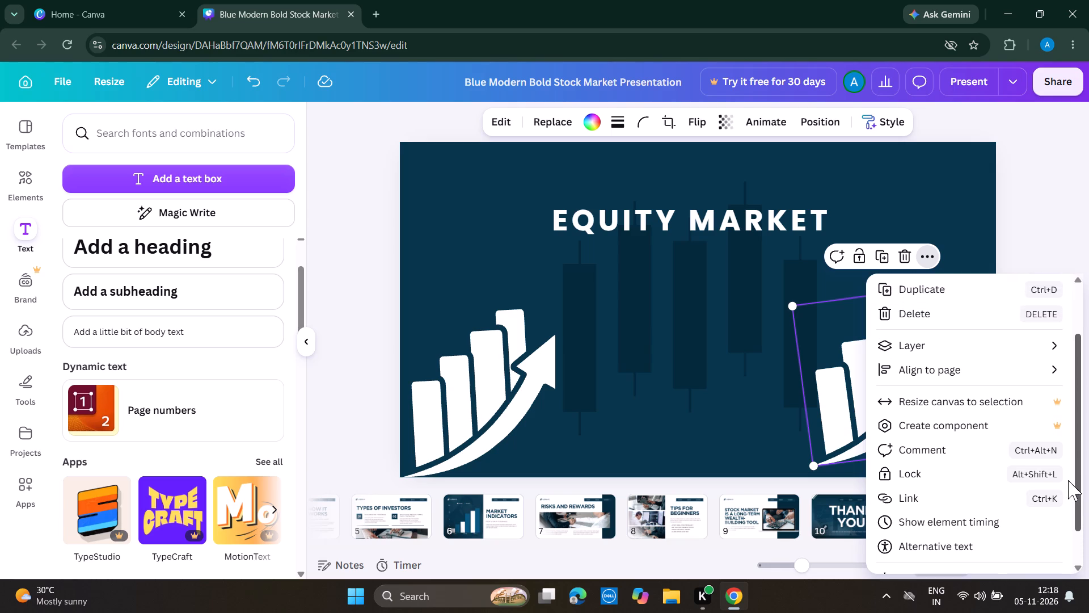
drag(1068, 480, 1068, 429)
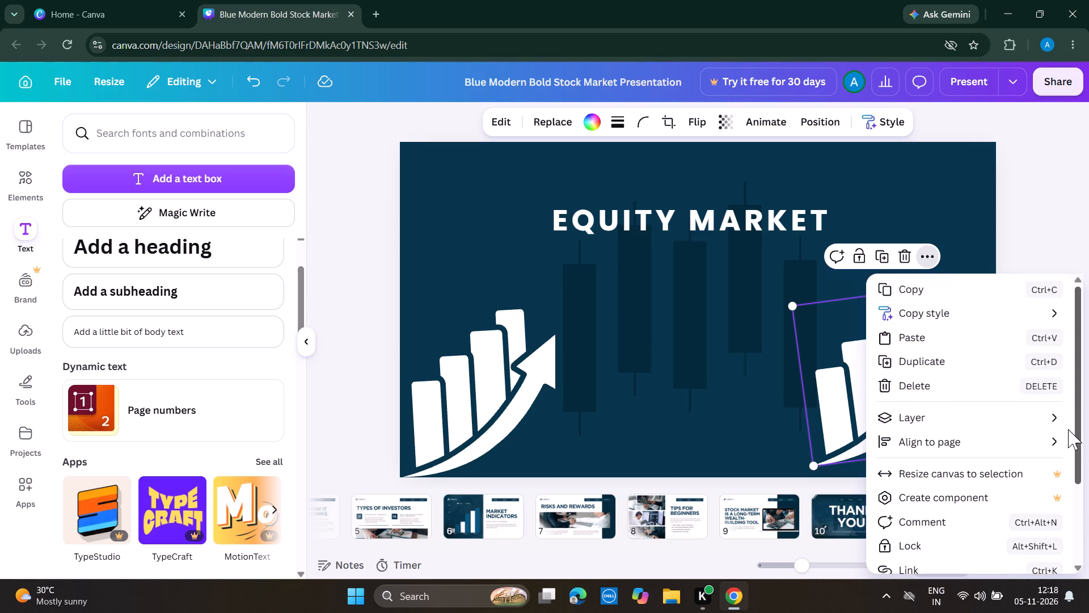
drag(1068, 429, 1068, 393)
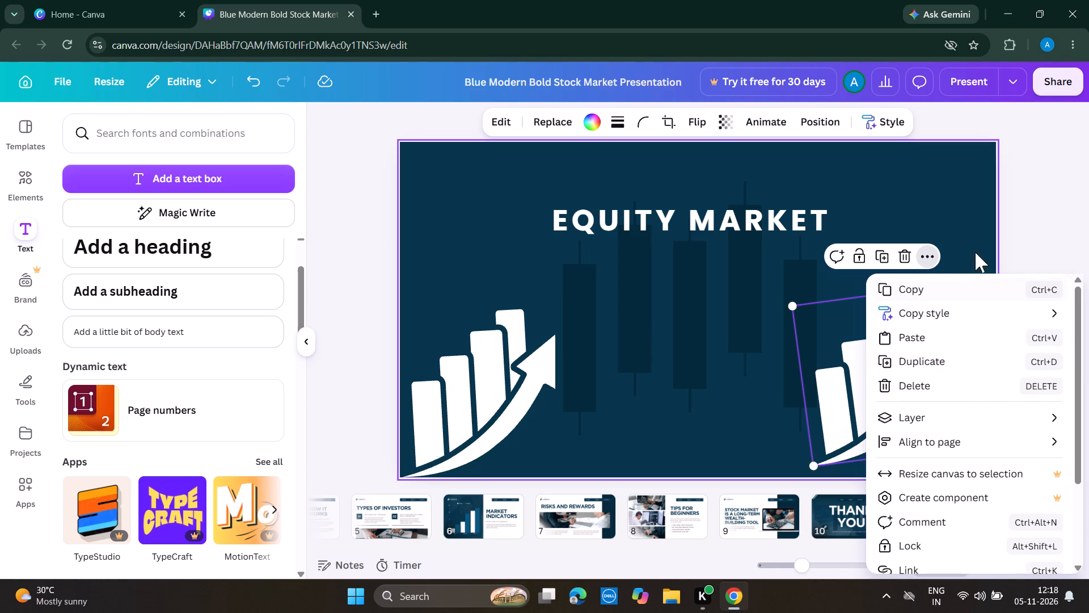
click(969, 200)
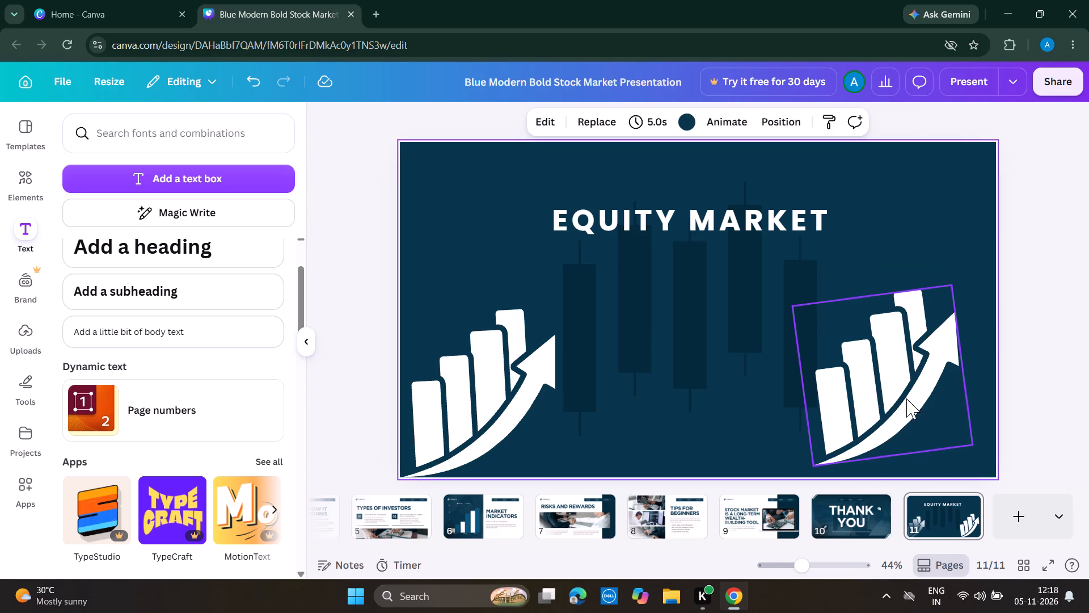
Nudge the right-side growth-chart graphic slightly upward and rotate it to a tilt of a few degrees clockwise.
drag(906, 398, 925, 401)
drag(926, 401, 910, 392)
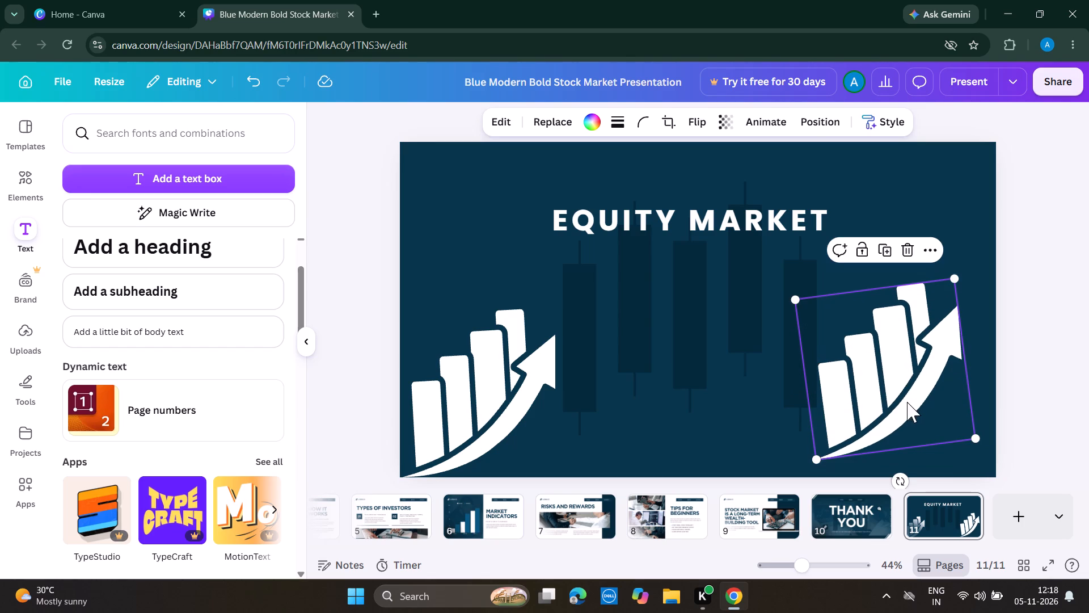
drag(900, 486, 921, 481)
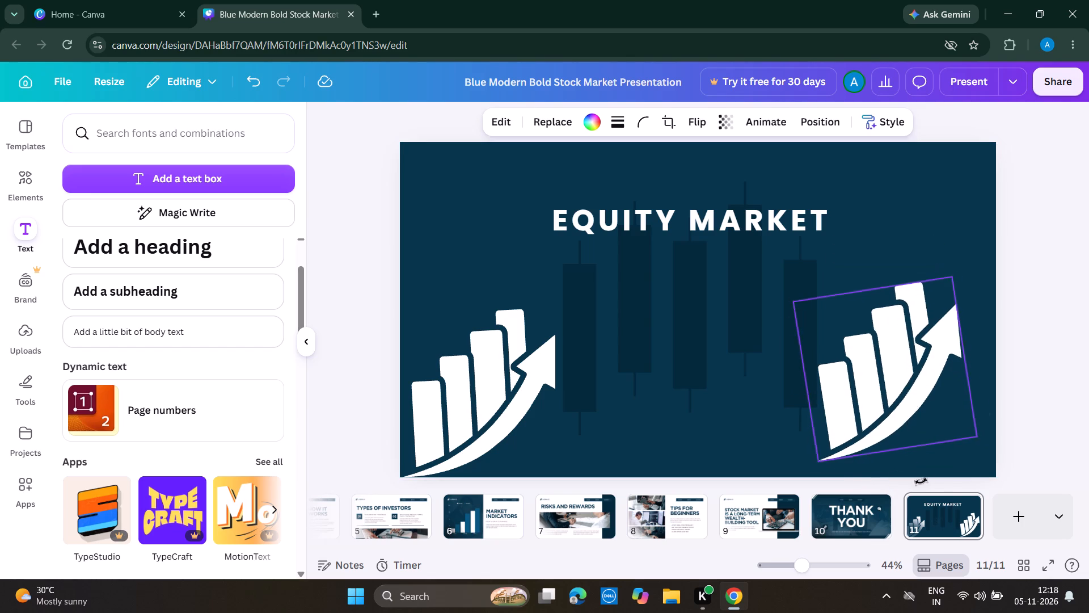
drag(921, 481, 842, 351)
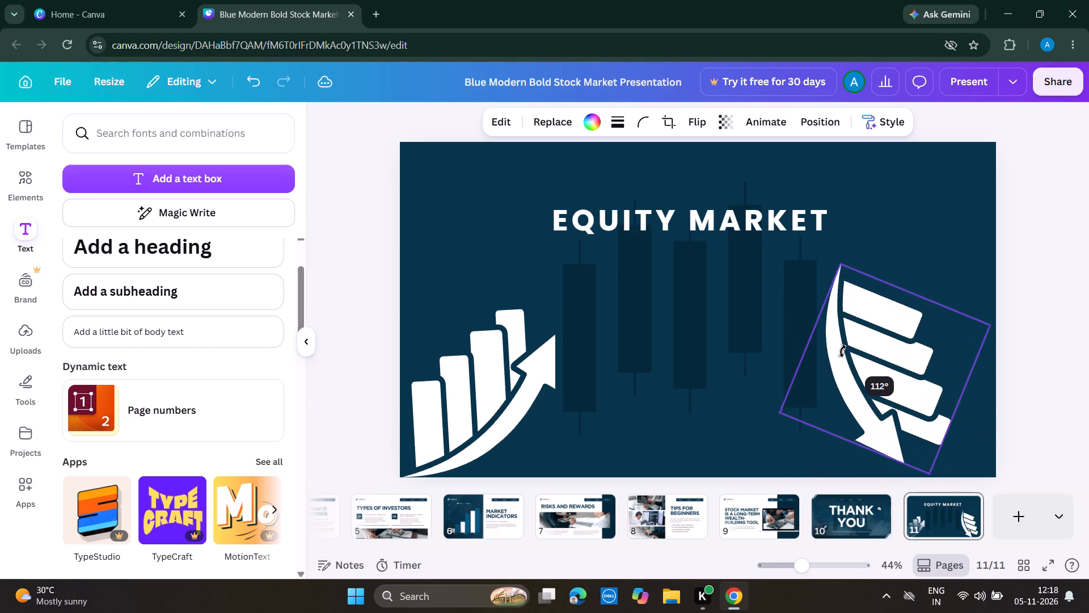
drag(842, 351, 907, 423)
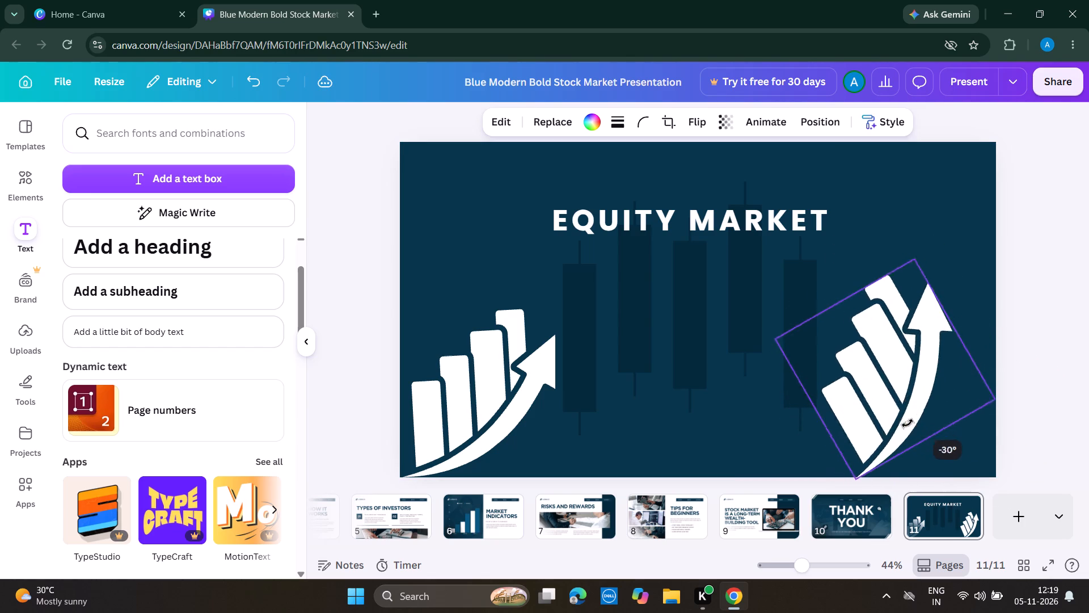
drag(907, 423, 879, 466)
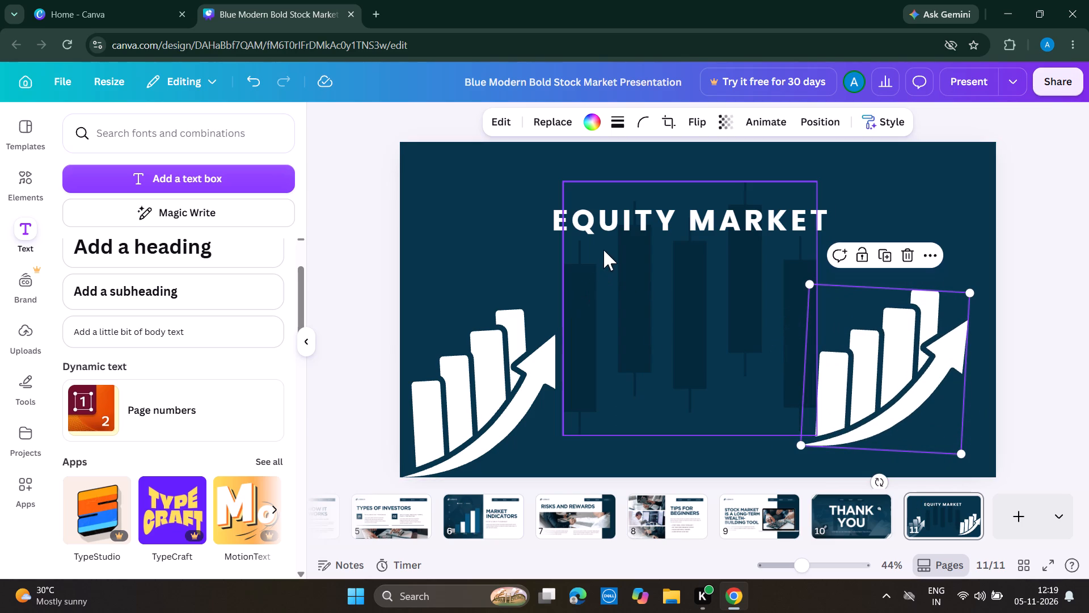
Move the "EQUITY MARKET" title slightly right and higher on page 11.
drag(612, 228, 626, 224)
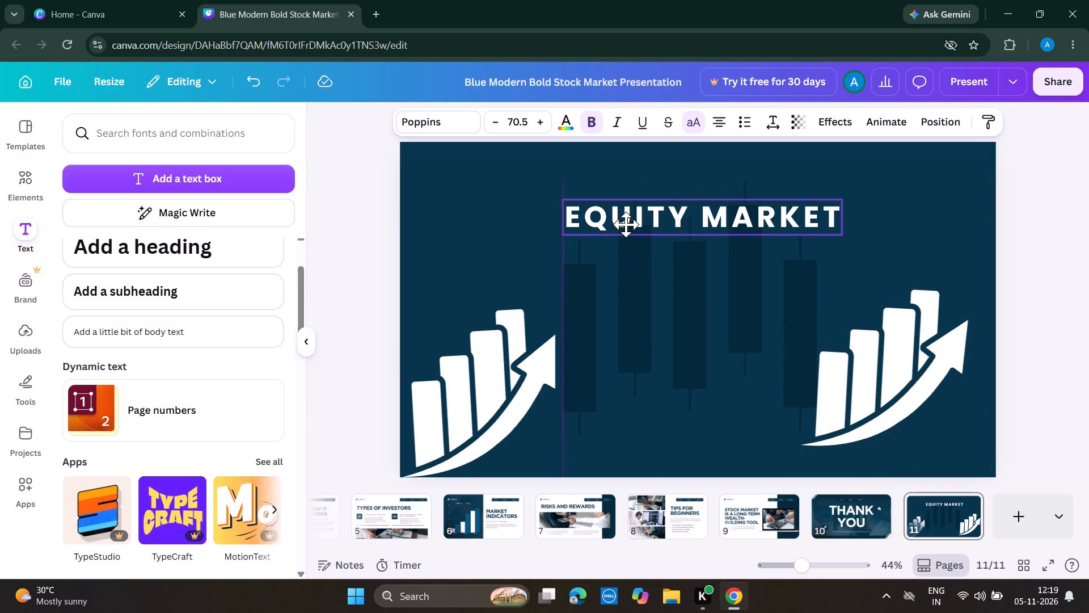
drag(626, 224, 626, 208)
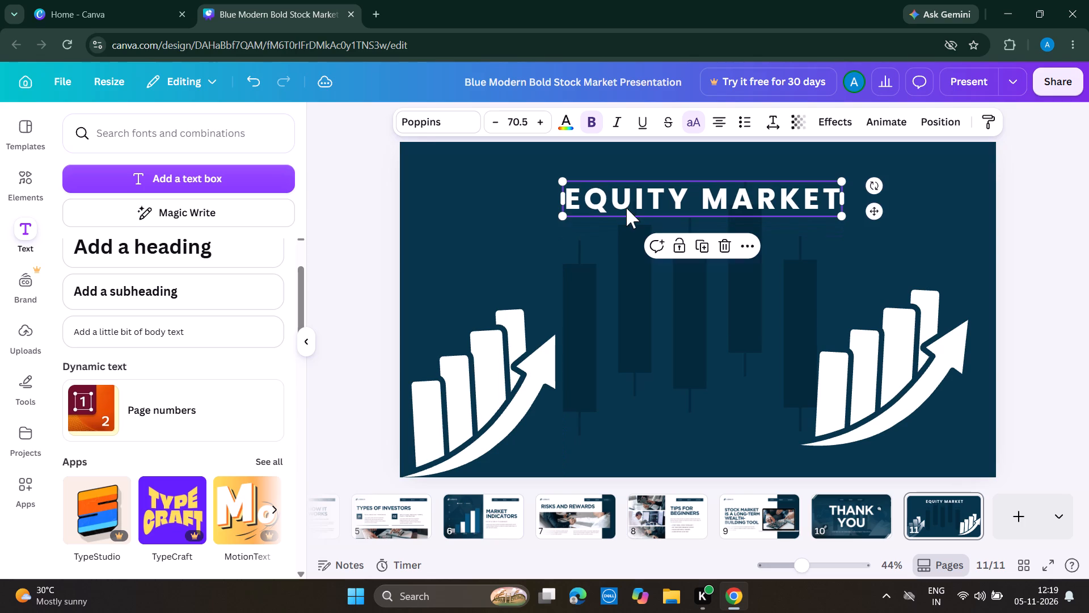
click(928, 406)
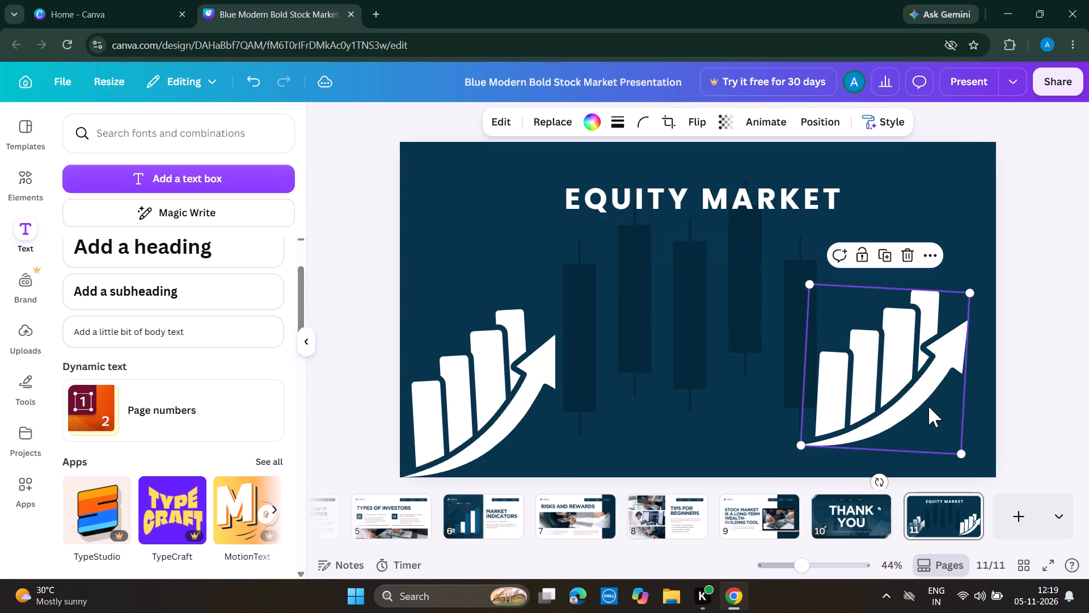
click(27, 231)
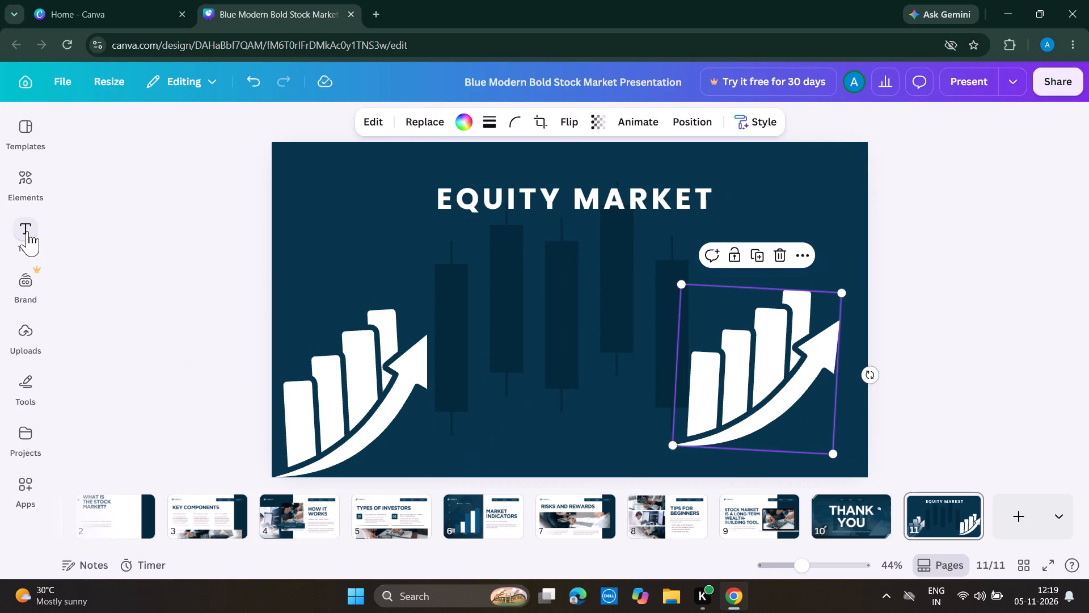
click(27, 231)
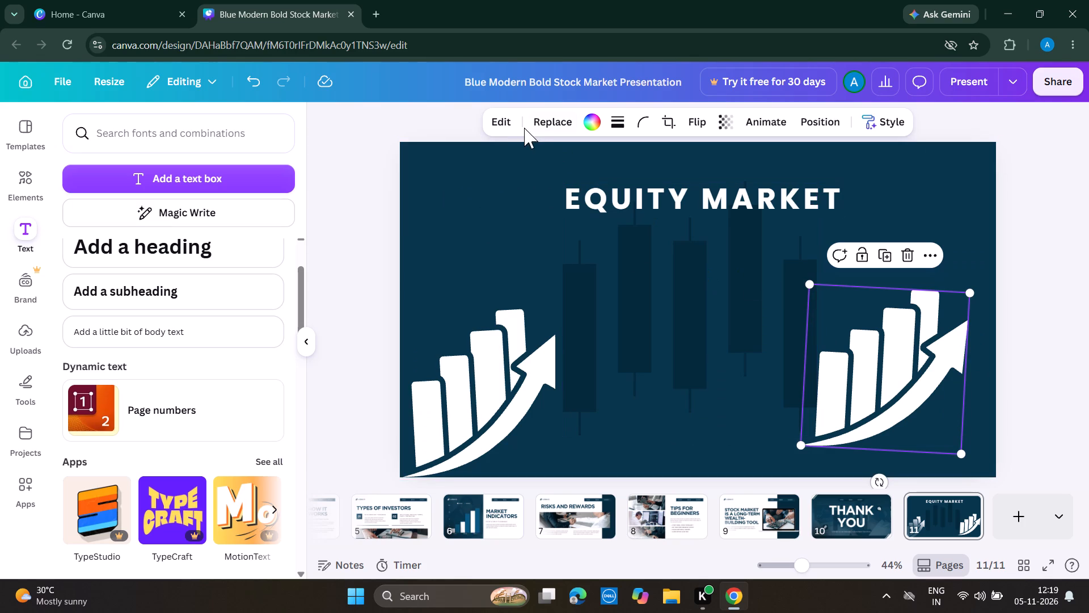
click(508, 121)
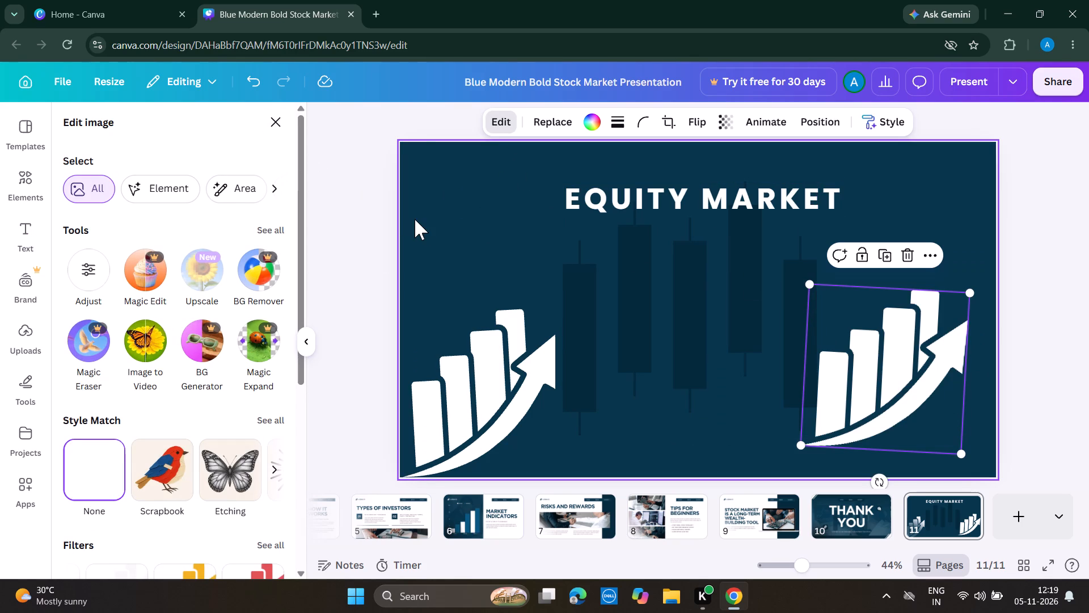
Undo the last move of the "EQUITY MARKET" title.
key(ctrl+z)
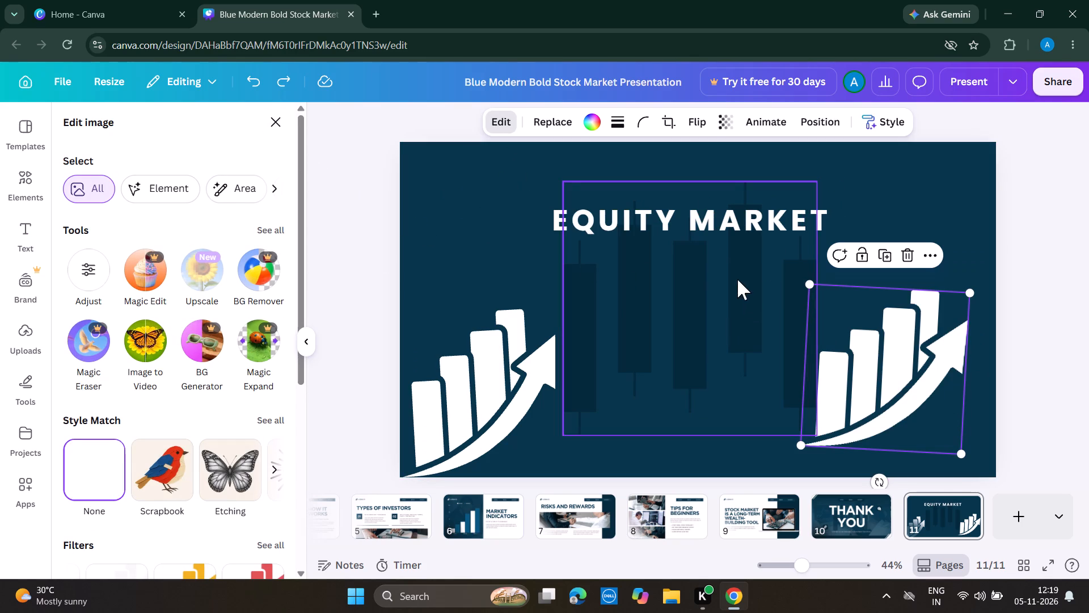
Set the corner rounding of the right-side growth-chart graphic to 35.
click(932, 333)
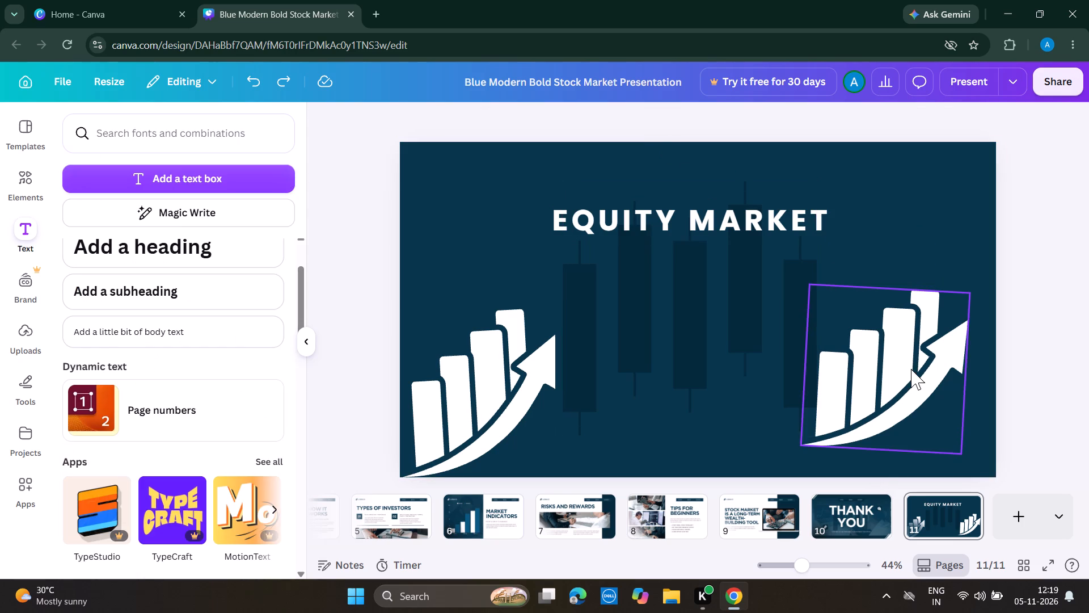
click(911, 369)
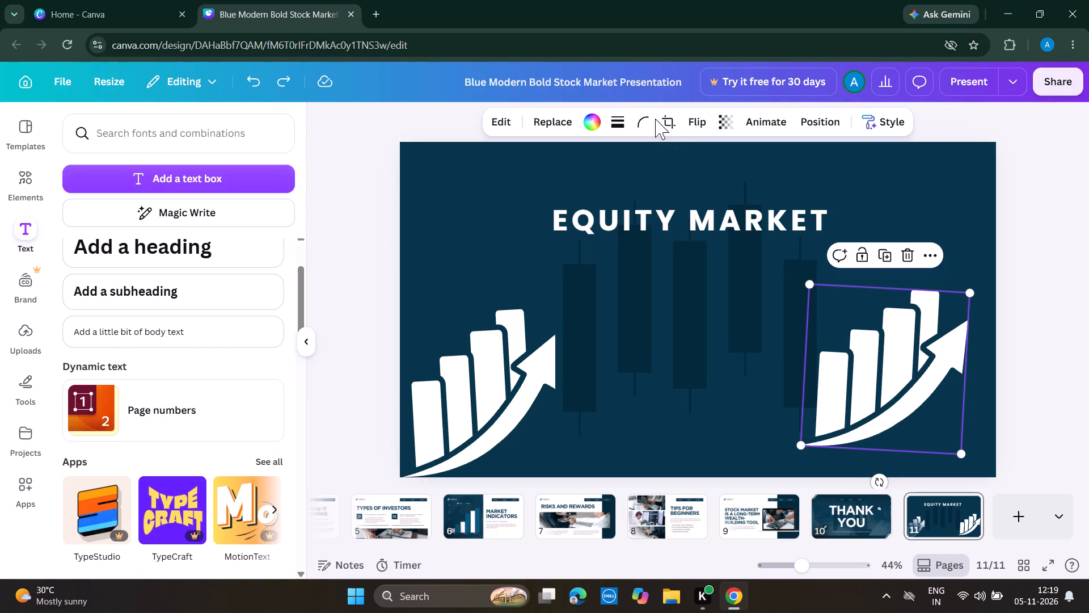
click(646, 119)
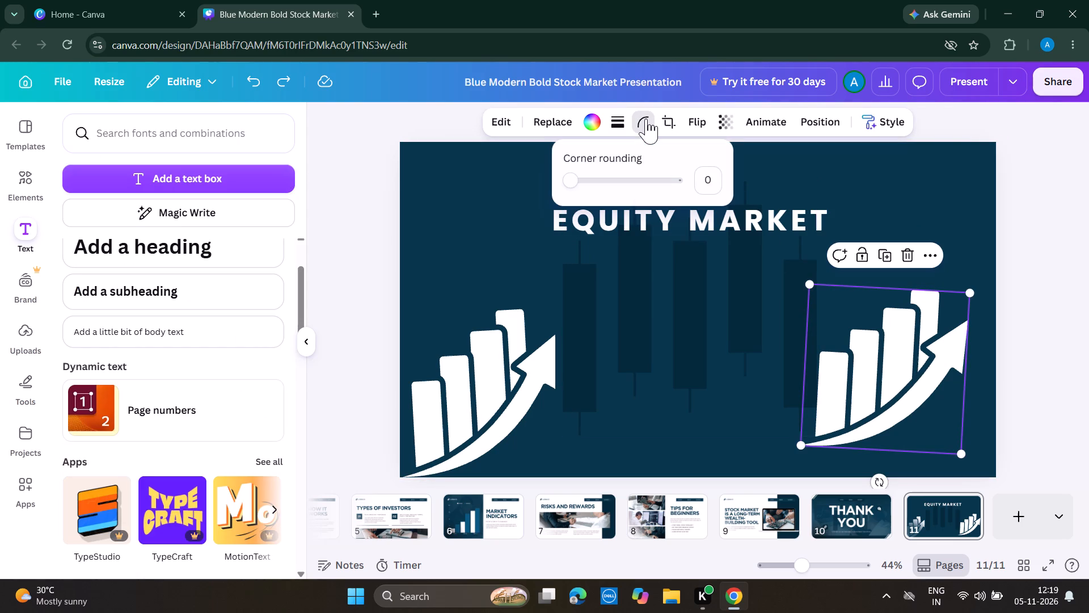
drag(602, 177, 607, 178)
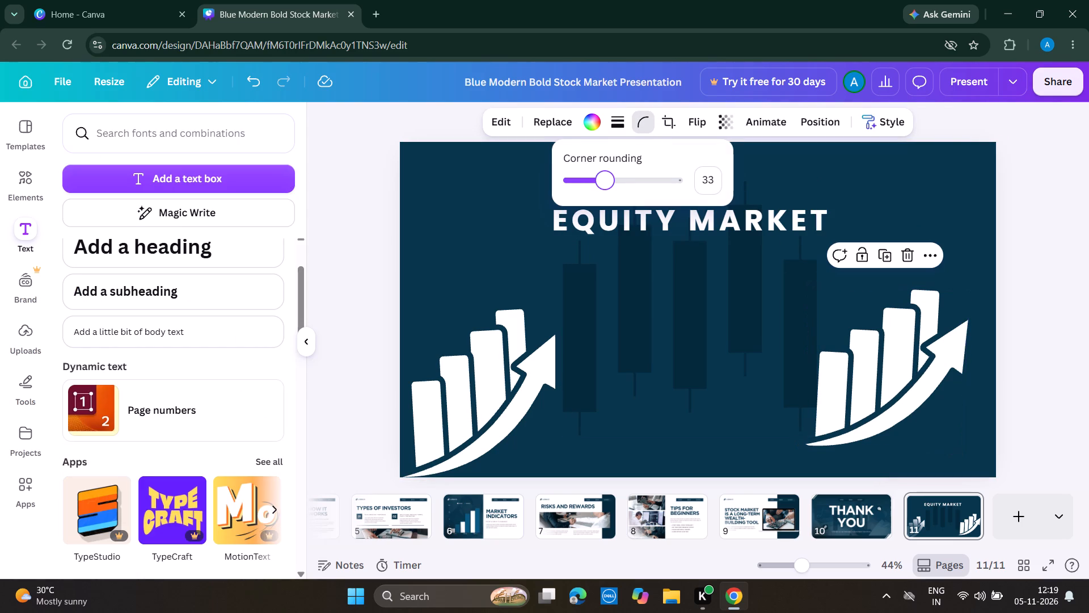
drag(607, 178, 607, 187)
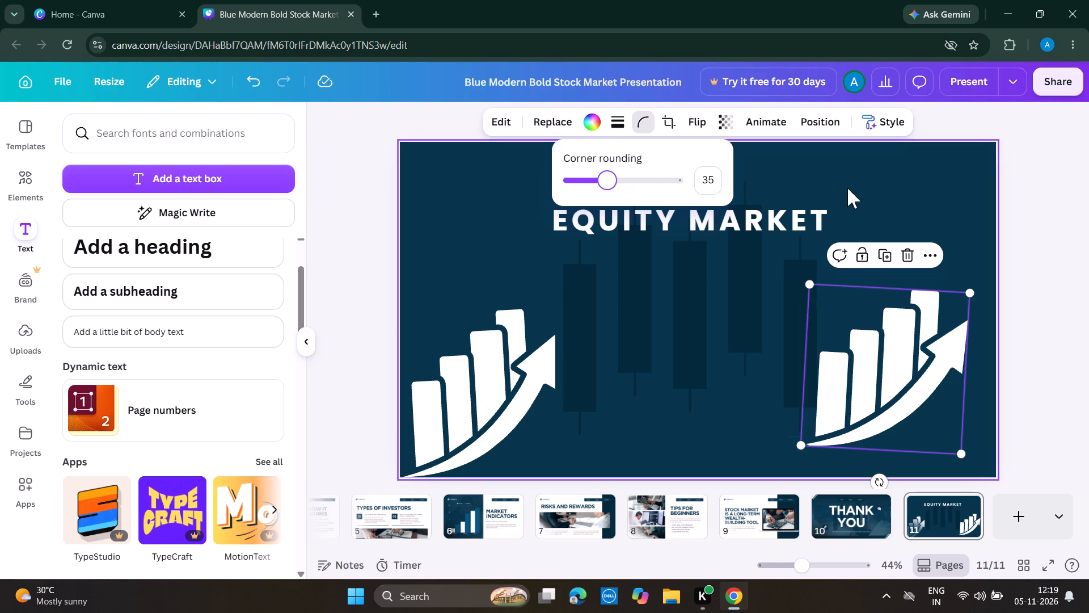
click(847, 188)
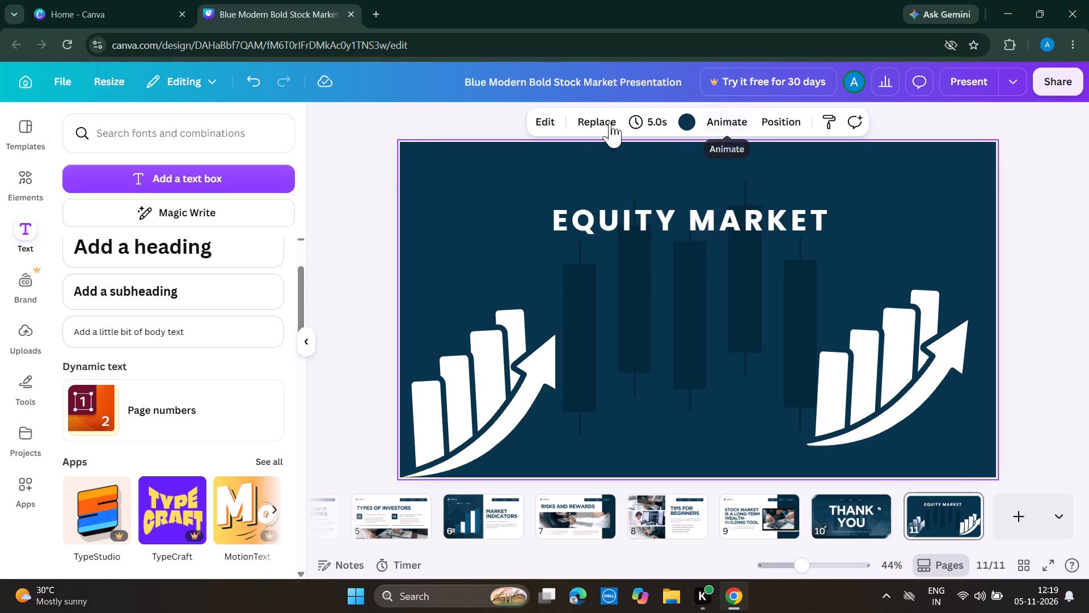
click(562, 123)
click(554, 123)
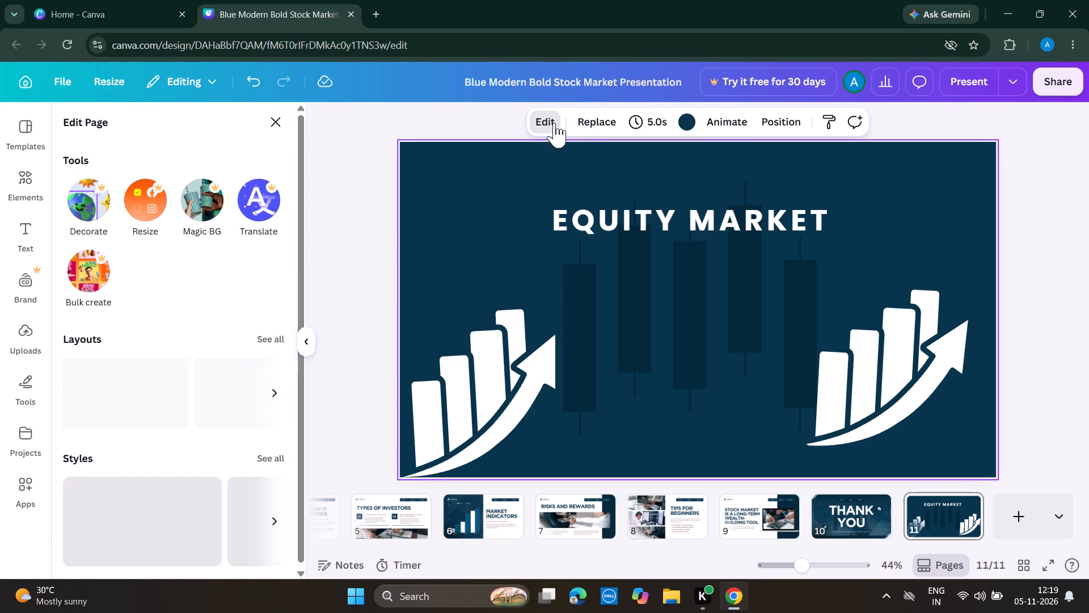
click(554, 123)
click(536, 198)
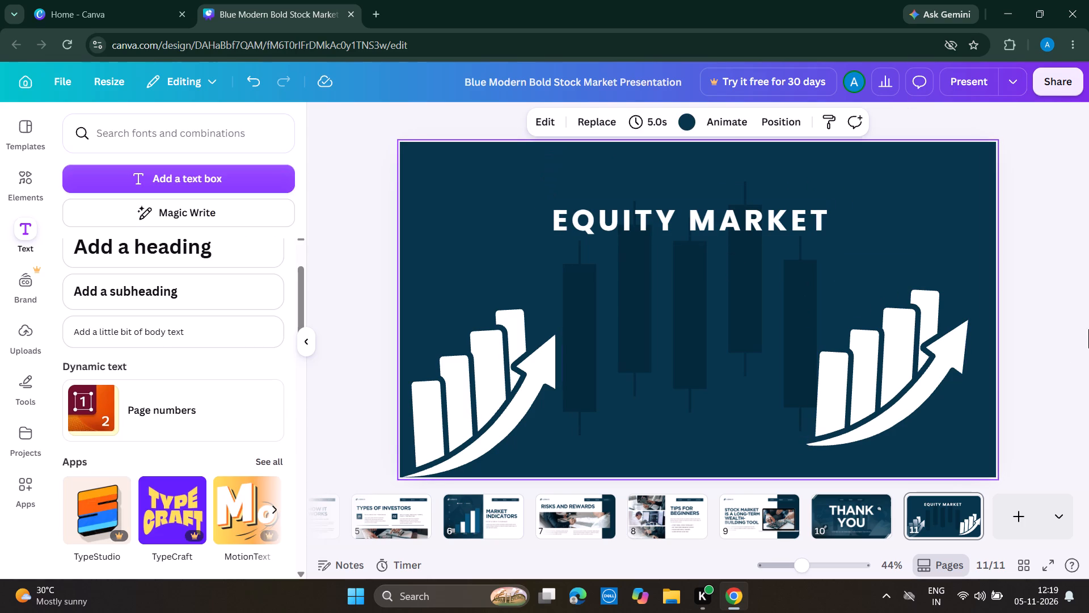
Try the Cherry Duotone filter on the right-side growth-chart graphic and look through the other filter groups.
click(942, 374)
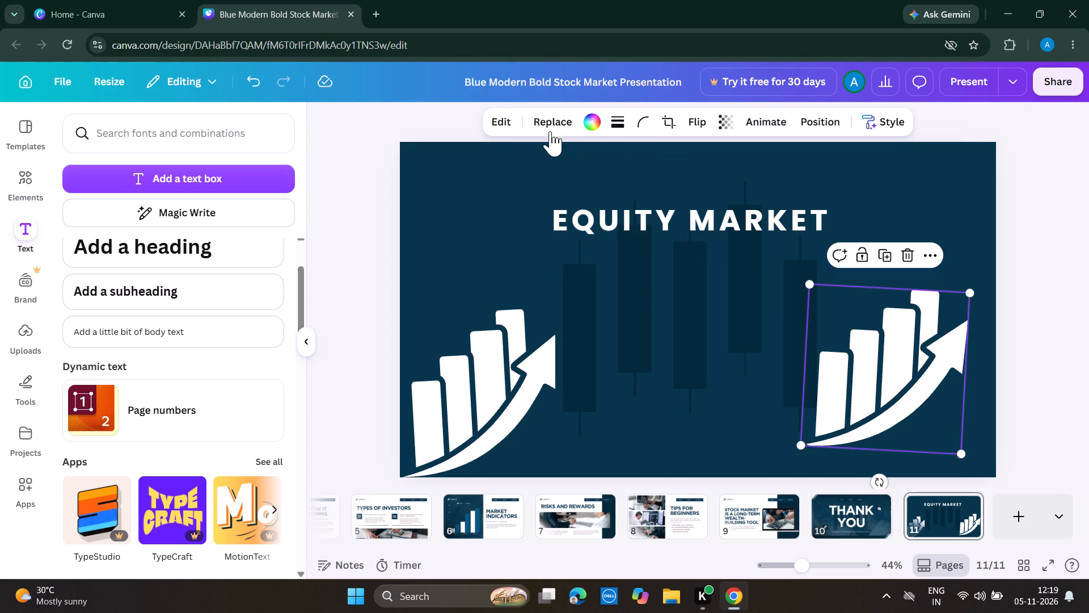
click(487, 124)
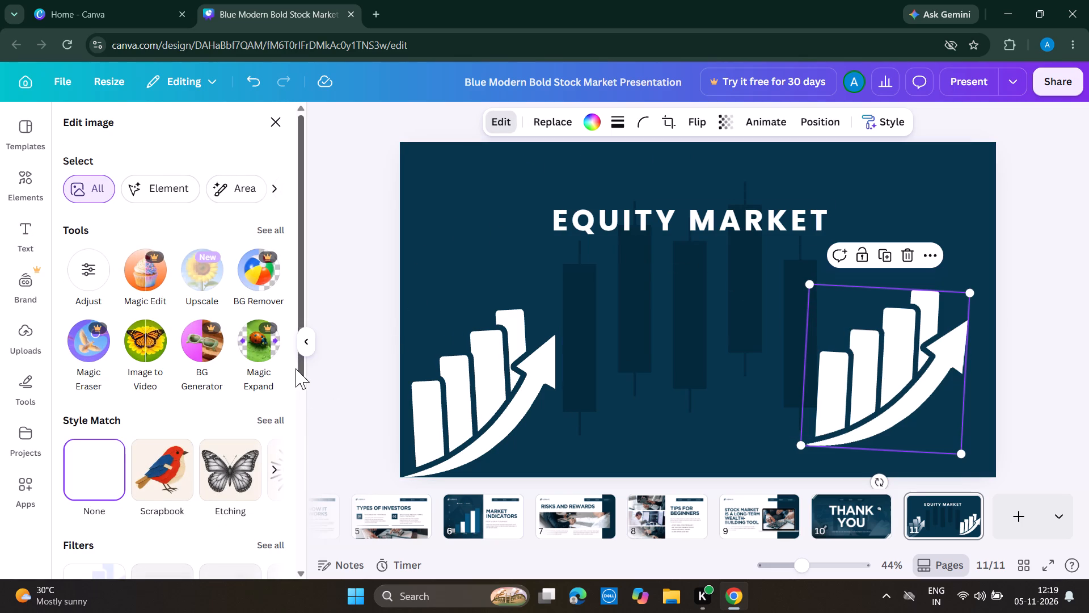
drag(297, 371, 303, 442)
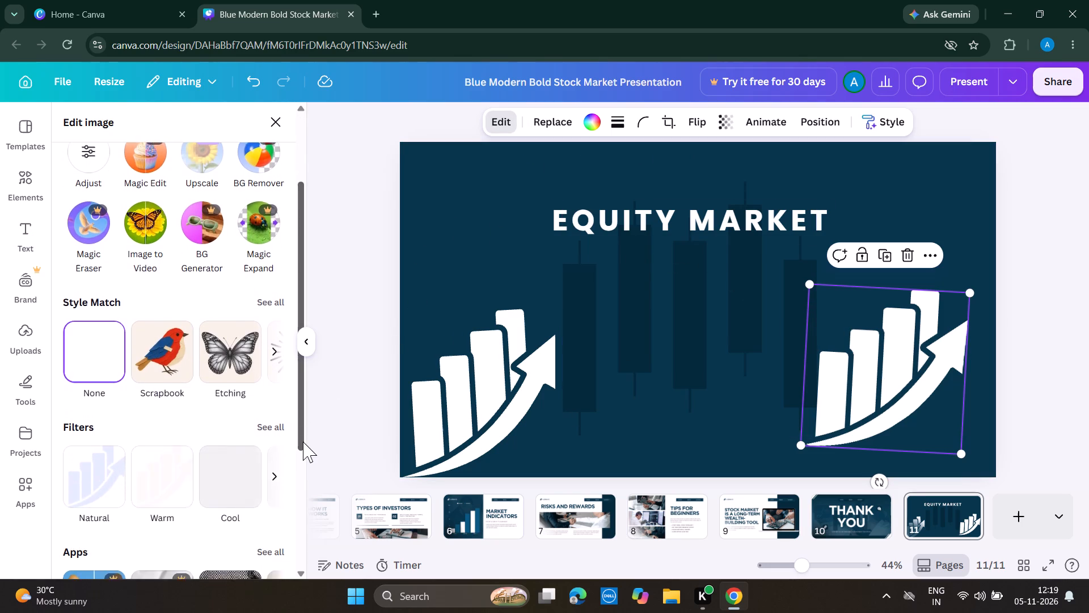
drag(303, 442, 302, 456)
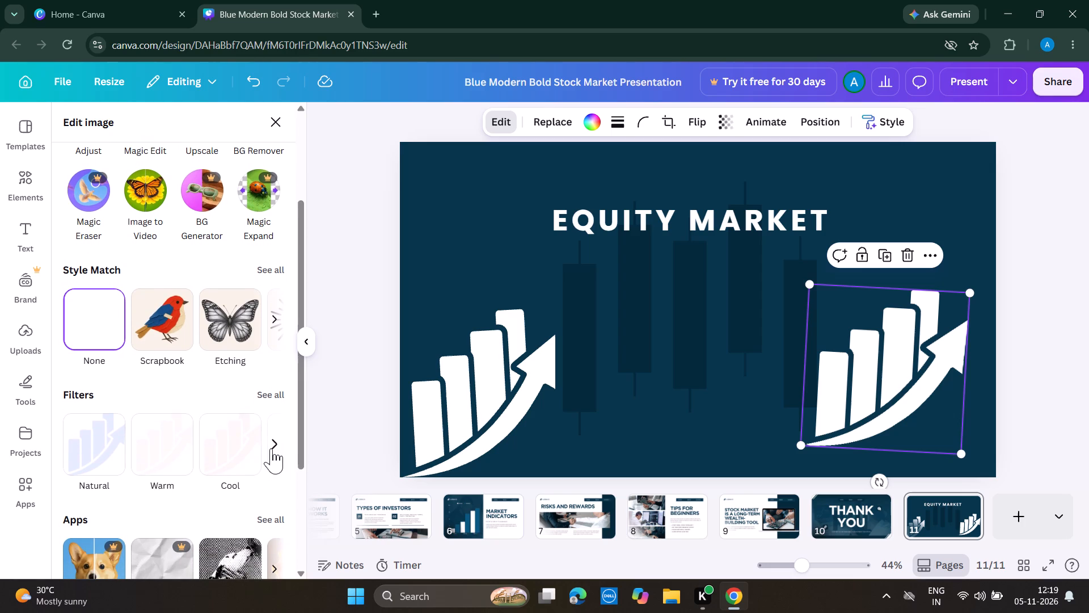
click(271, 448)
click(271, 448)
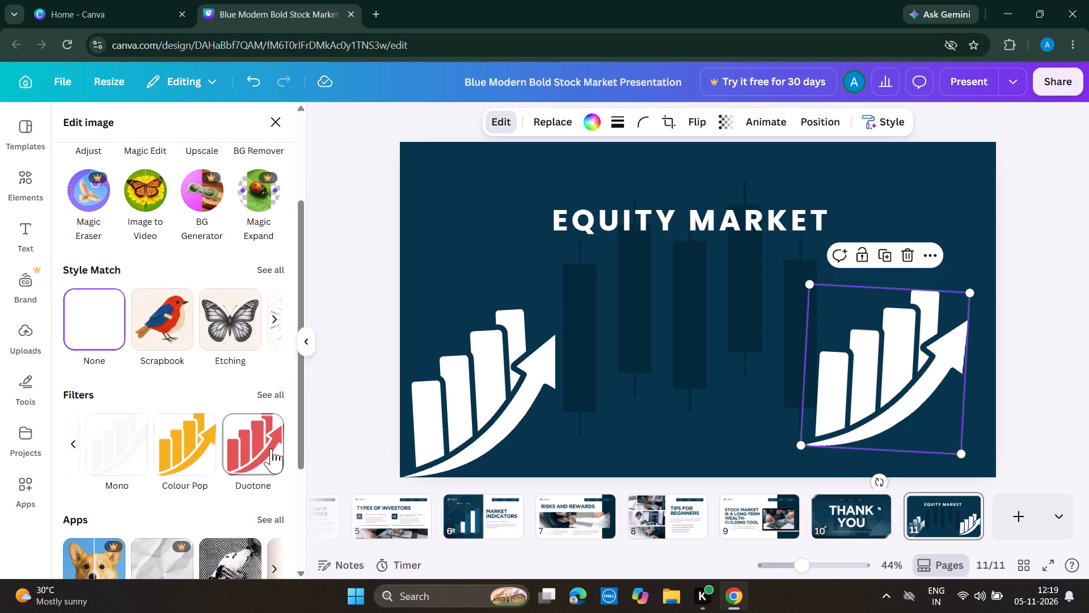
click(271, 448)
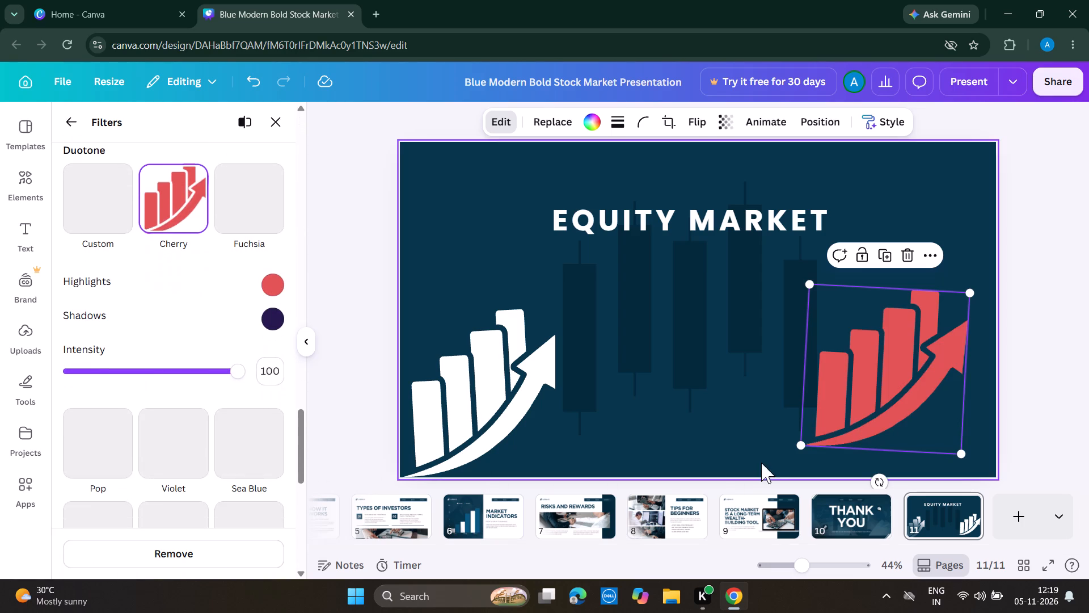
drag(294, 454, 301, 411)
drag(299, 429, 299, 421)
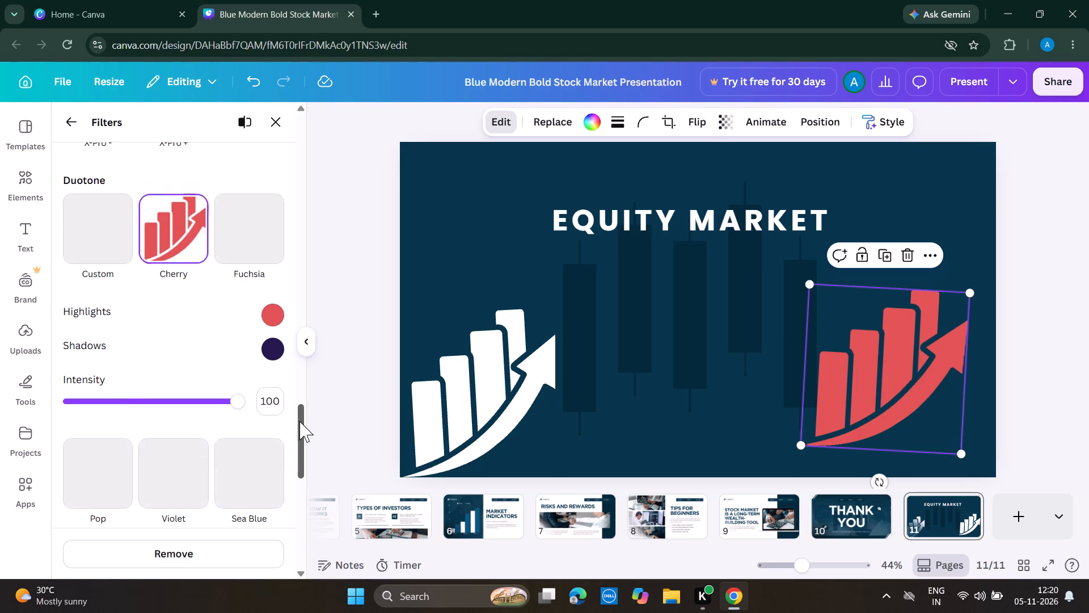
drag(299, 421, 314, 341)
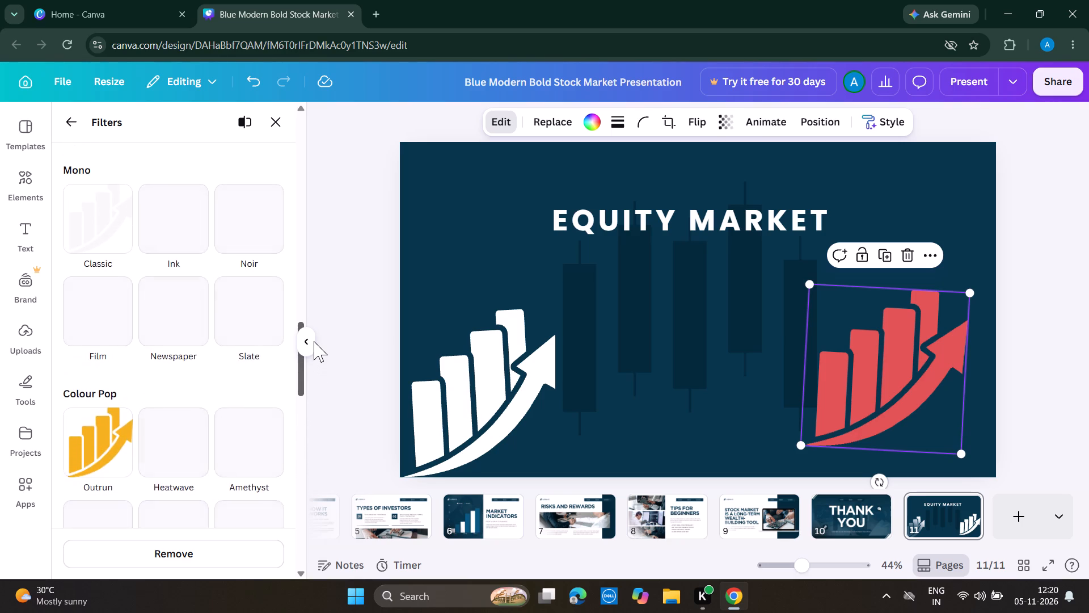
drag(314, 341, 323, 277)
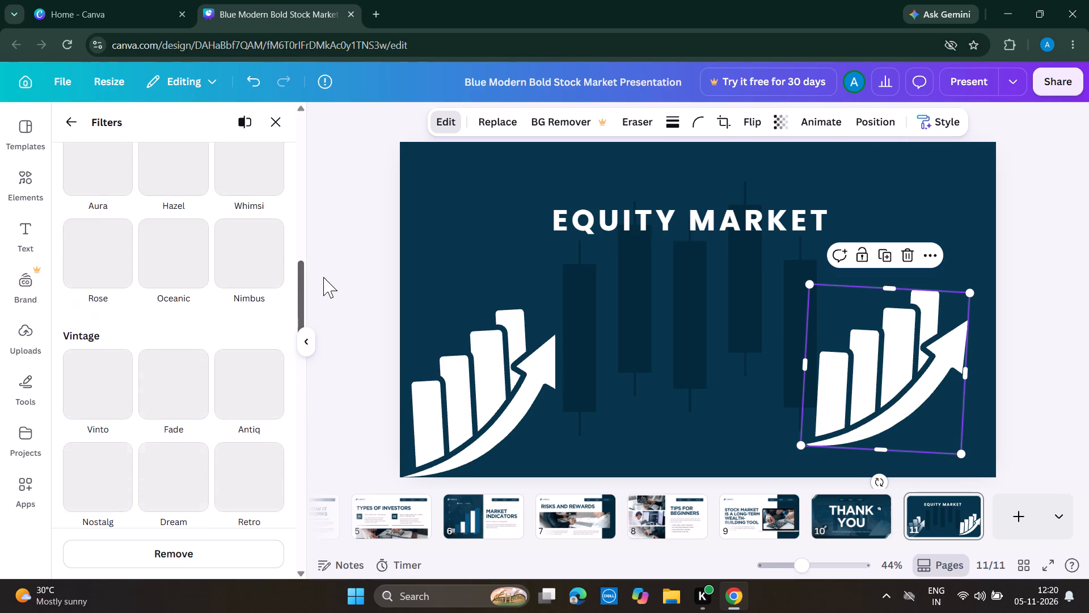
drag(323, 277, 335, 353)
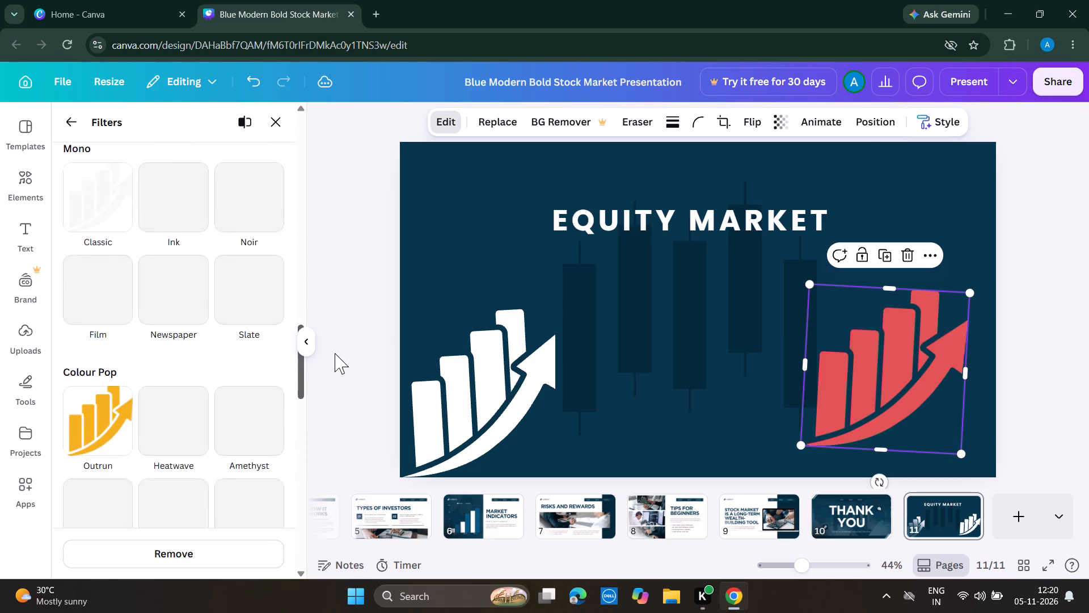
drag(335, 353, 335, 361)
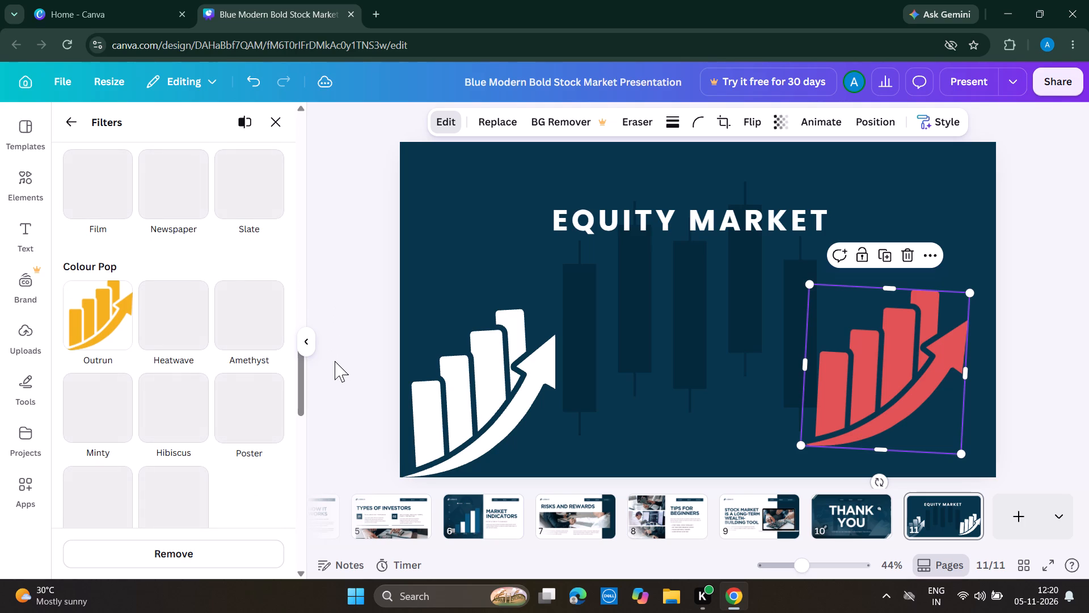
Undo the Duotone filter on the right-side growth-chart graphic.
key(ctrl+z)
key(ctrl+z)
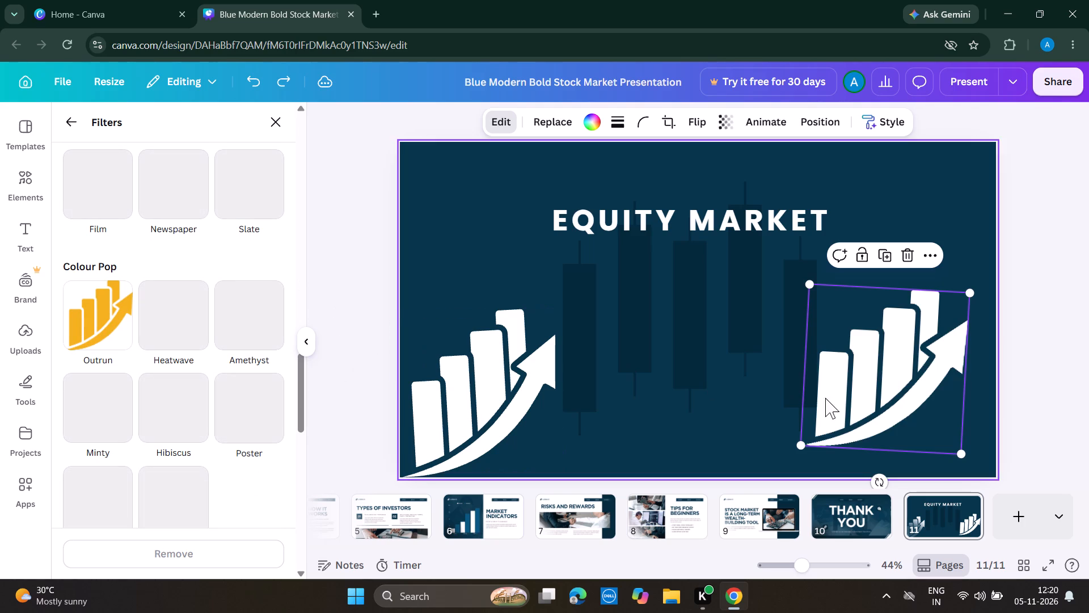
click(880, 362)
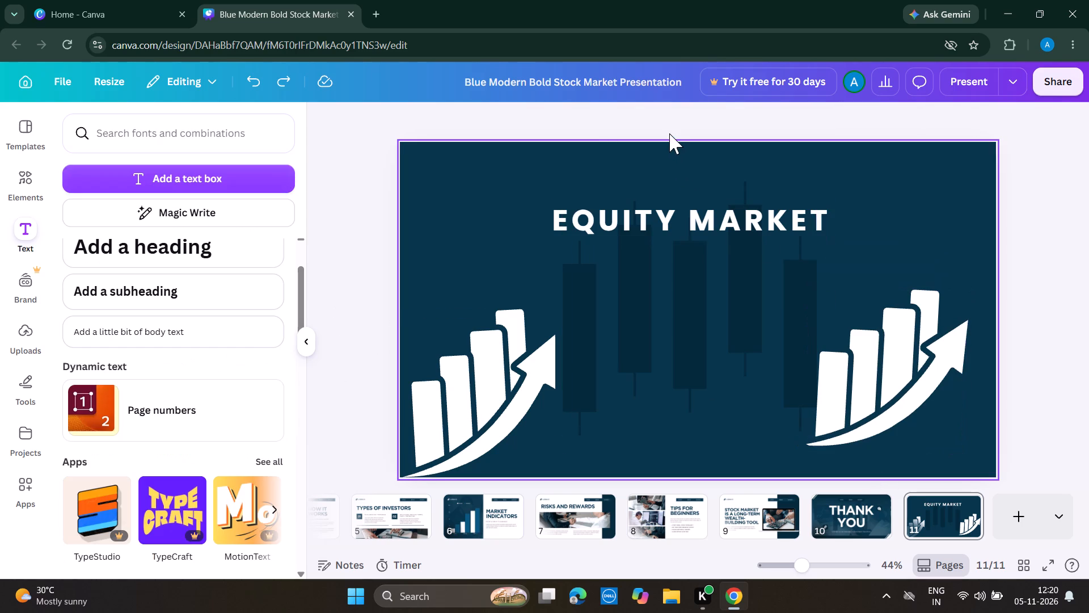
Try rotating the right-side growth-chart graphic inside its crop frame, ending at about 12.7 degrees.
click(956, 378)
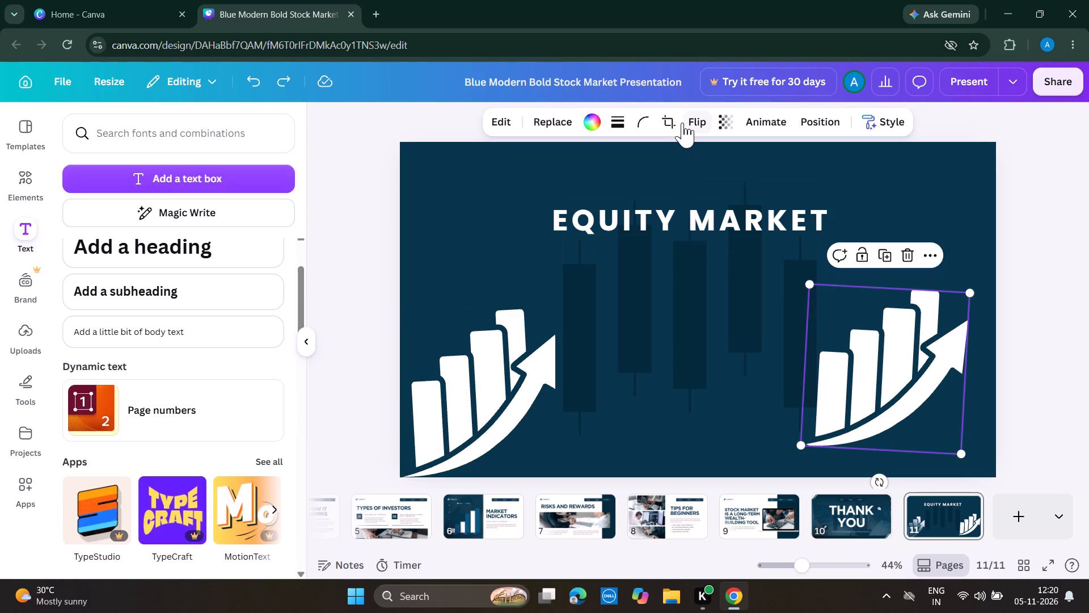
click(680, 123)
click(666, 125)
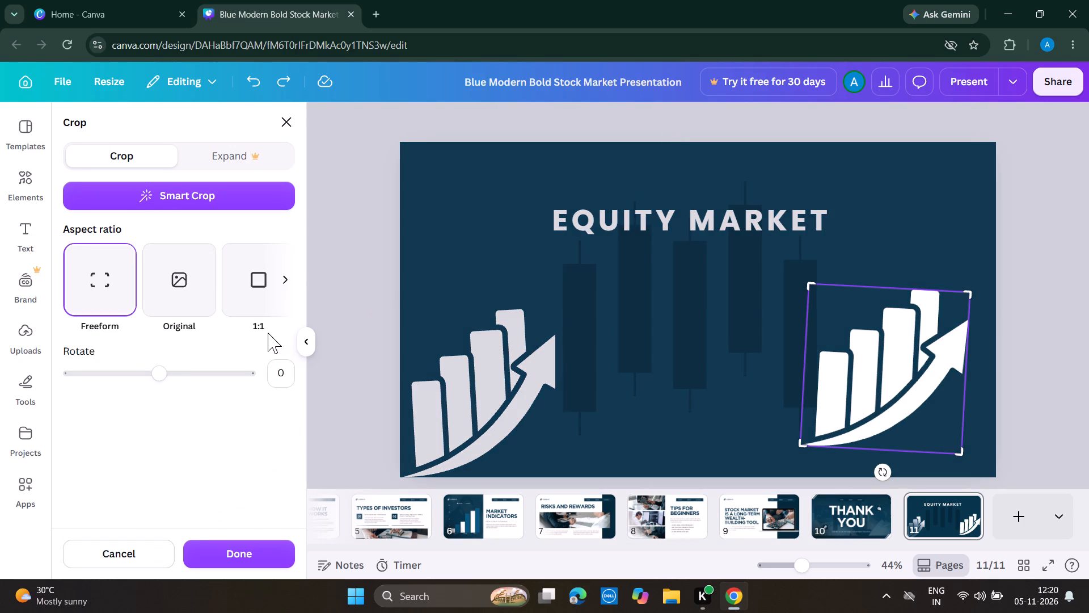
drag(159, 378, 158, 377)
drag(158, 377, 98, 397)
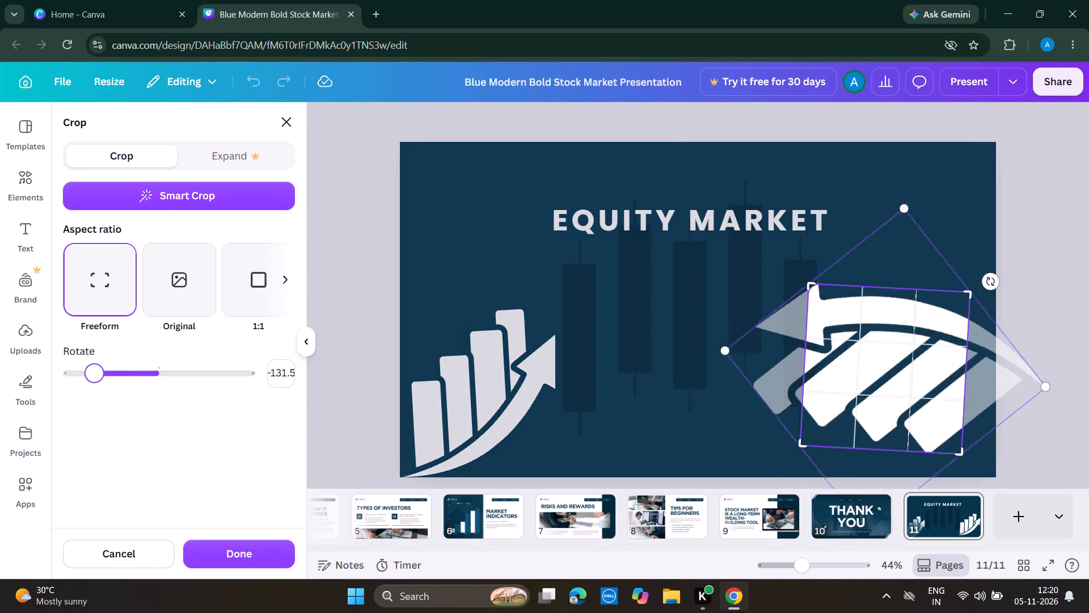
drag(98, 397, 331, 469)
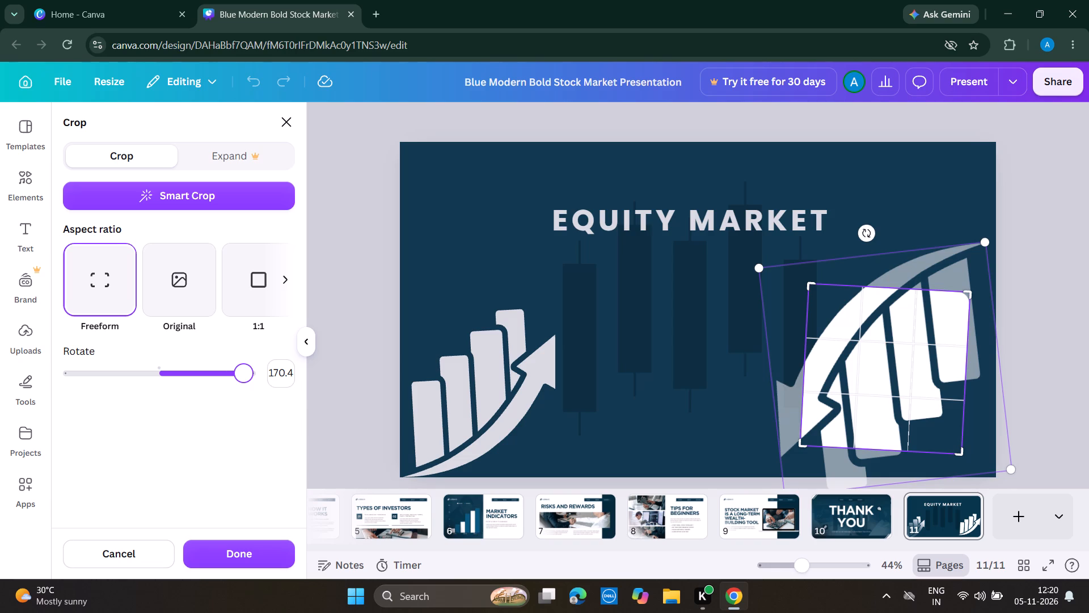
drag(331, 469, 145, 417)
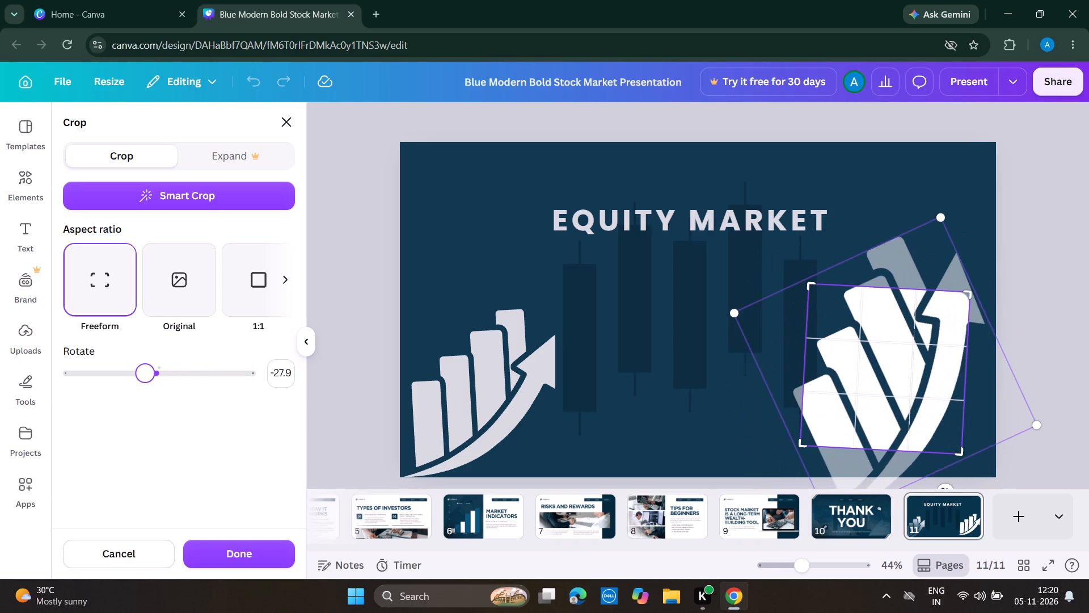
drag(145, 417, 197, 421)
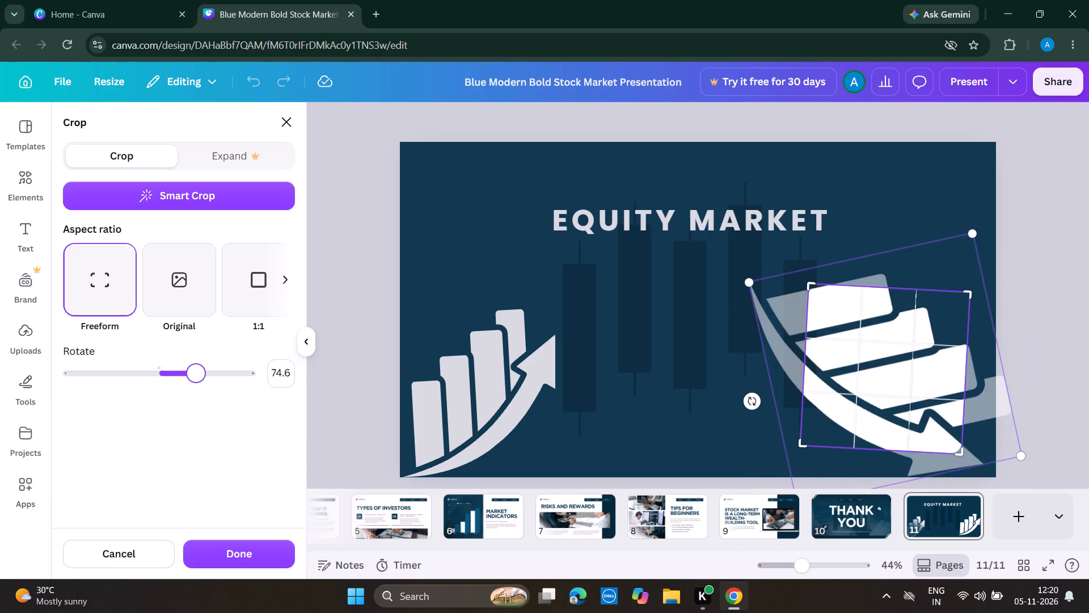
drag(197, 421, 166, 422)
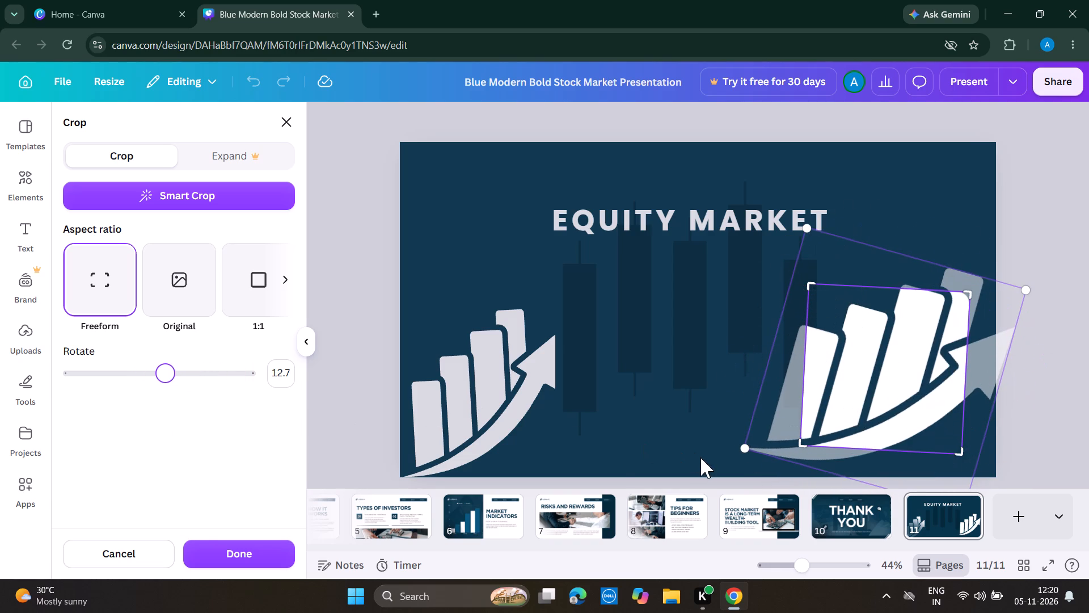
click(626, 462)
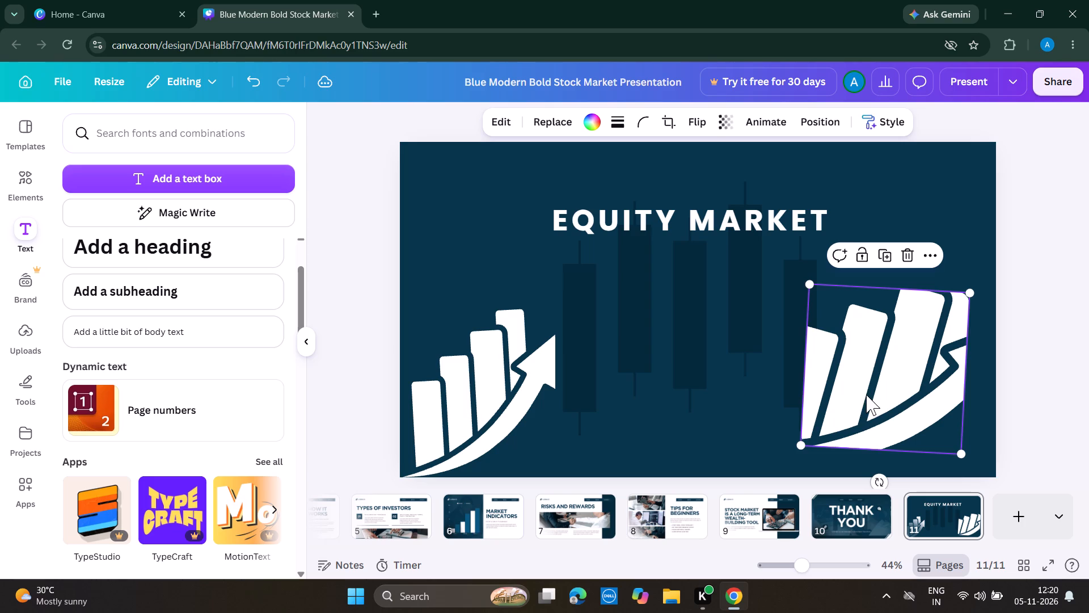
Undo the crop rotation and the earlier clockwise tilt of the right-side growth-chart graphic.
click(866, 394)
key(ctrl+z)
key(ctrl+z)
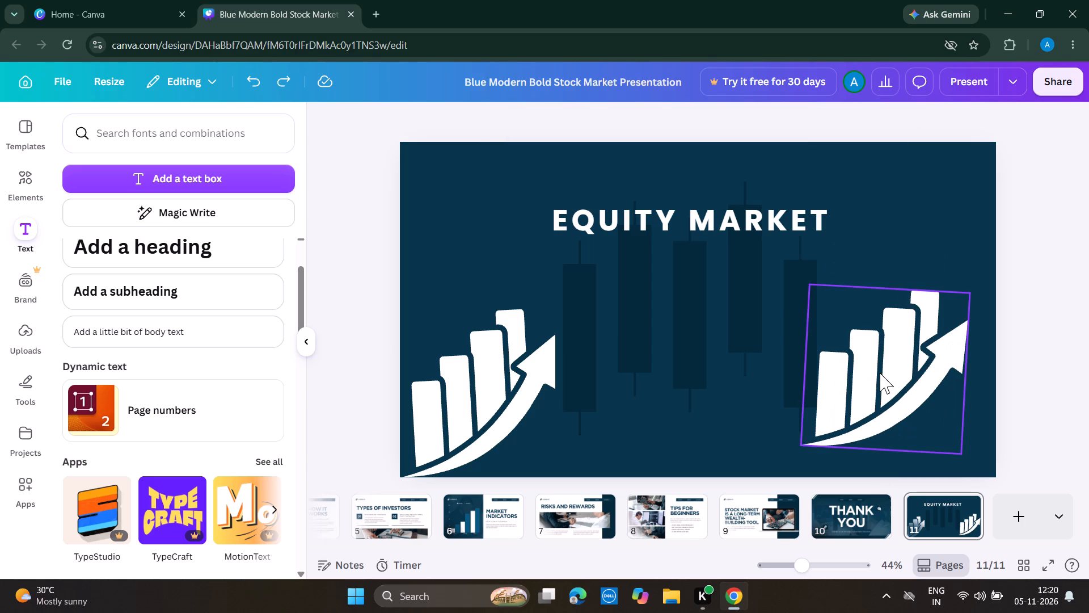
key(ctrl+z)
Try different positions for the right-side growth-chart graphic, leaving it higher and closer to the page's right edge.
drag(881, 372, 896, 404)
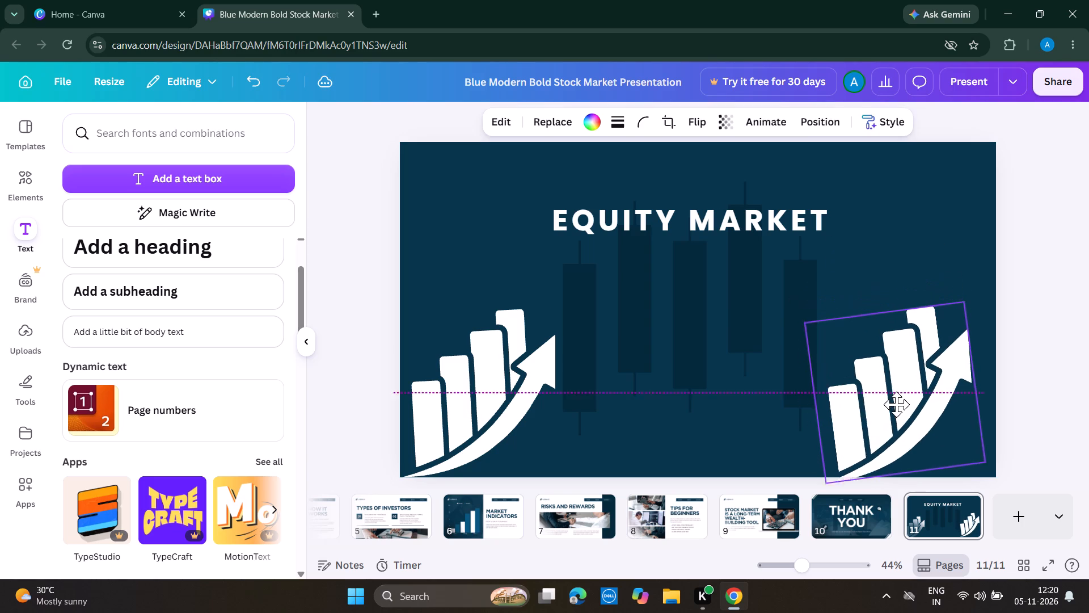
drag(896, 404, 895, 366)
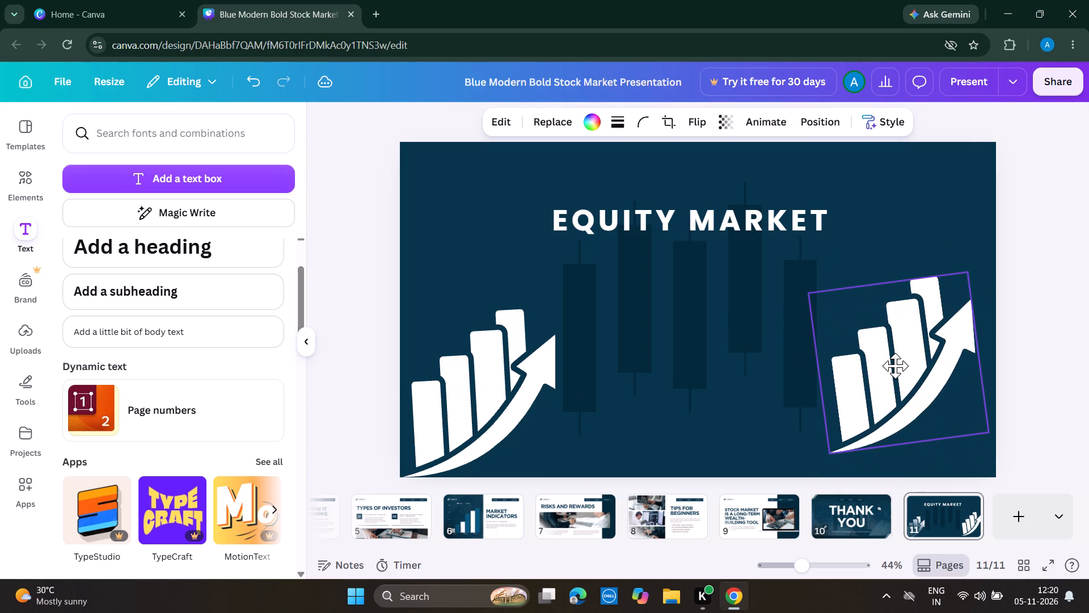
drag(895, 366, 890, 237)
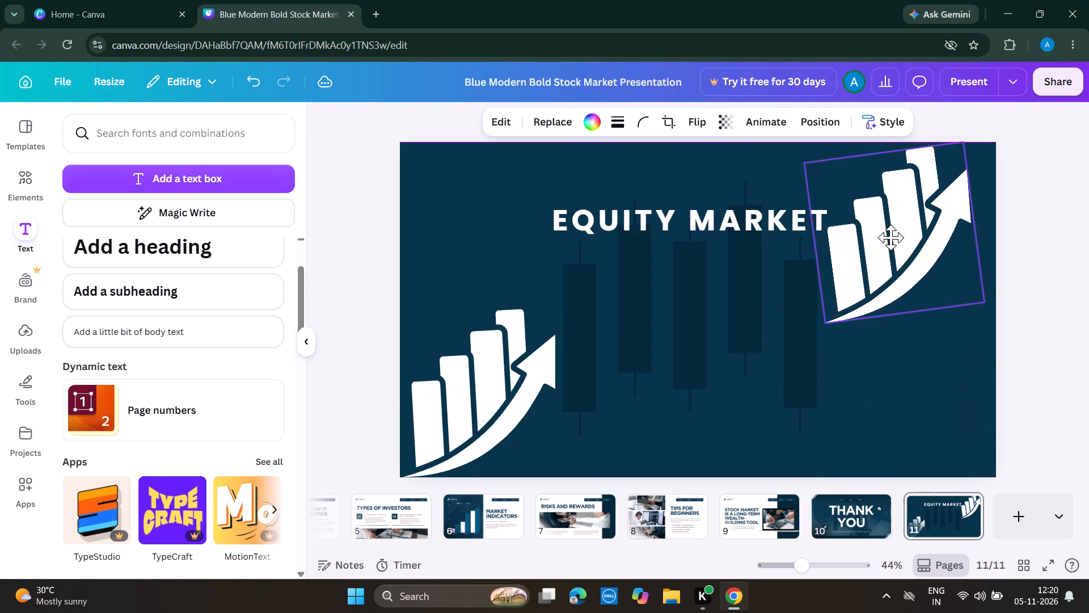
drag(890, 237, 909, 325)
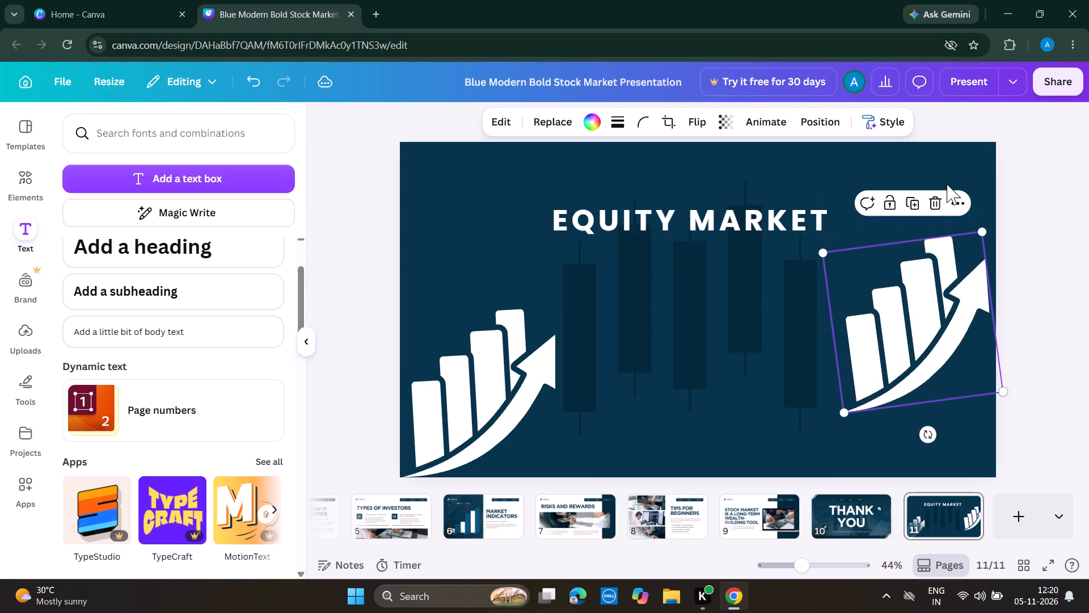
Delete the right-side growth-chart graphic from page 11.
click(936, 201)
click(621, 444)
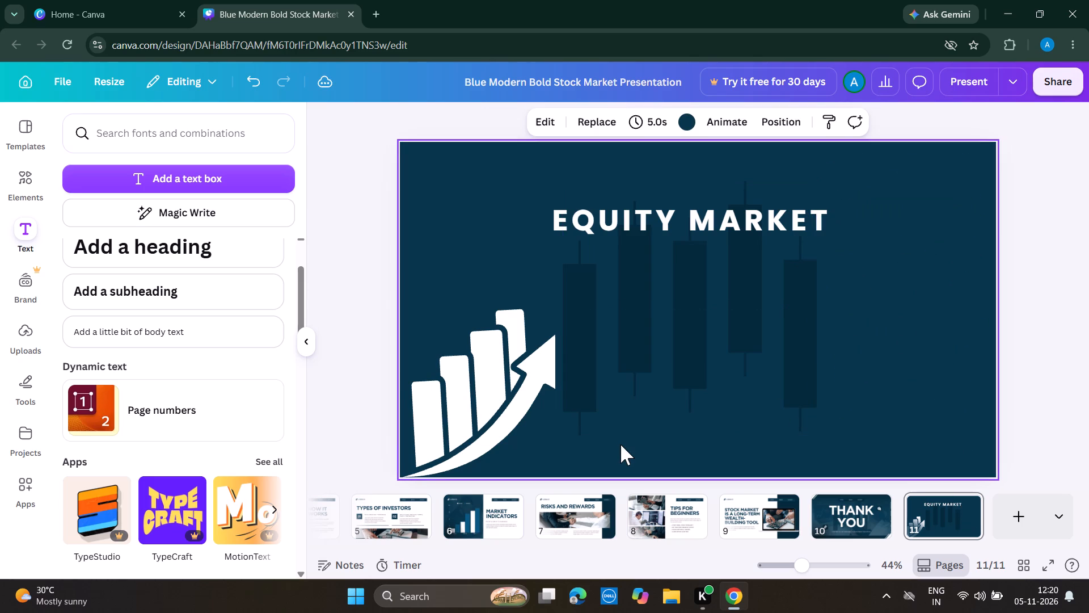
Add a text box below the "EQUITY MARKET" title reading "Presented by" followed by the presenter's name.
click(191, 173)
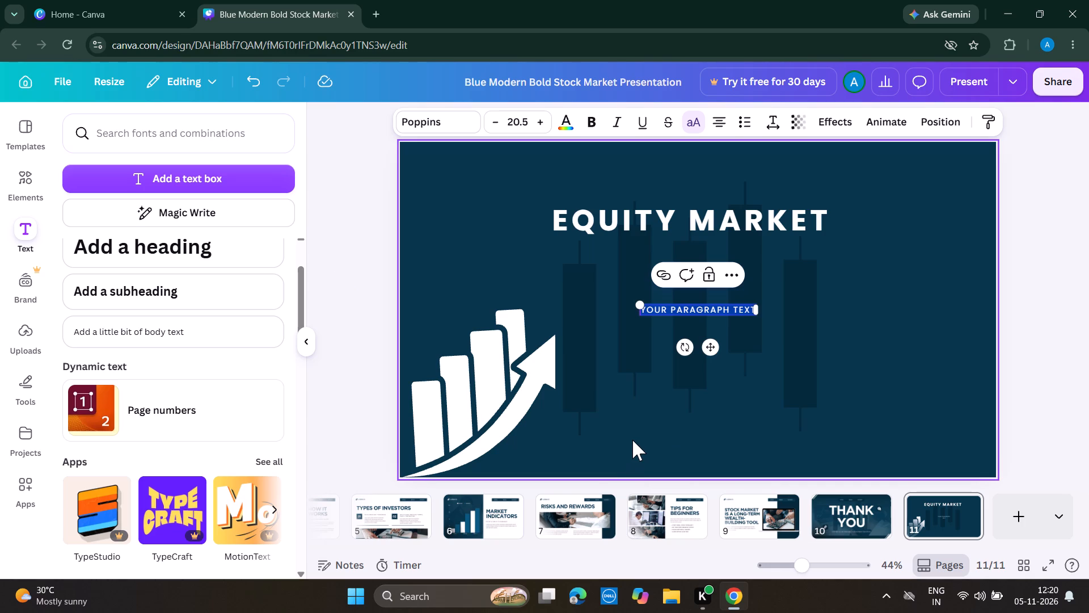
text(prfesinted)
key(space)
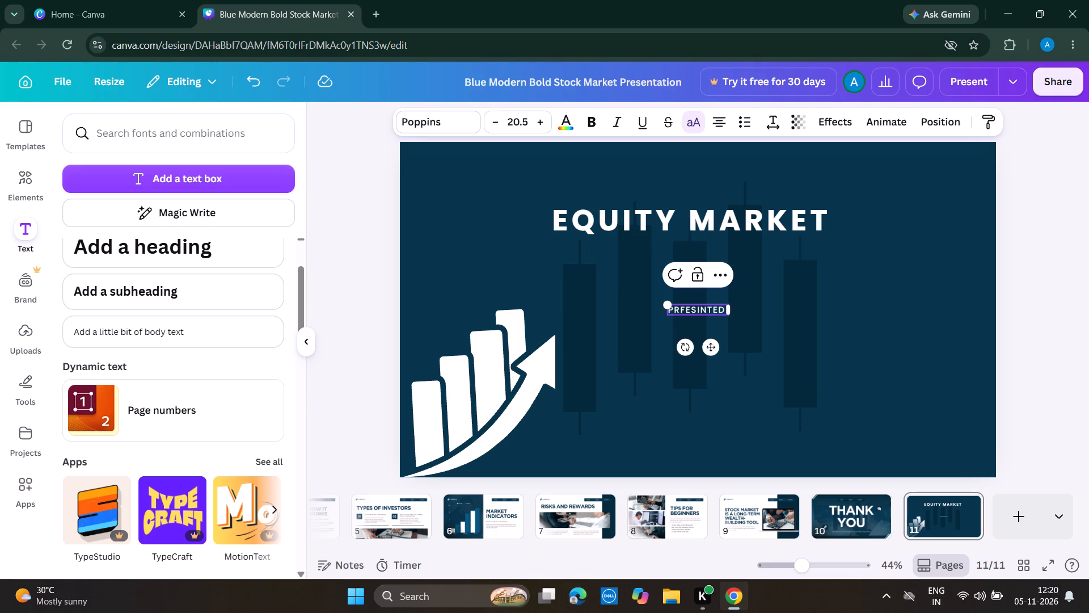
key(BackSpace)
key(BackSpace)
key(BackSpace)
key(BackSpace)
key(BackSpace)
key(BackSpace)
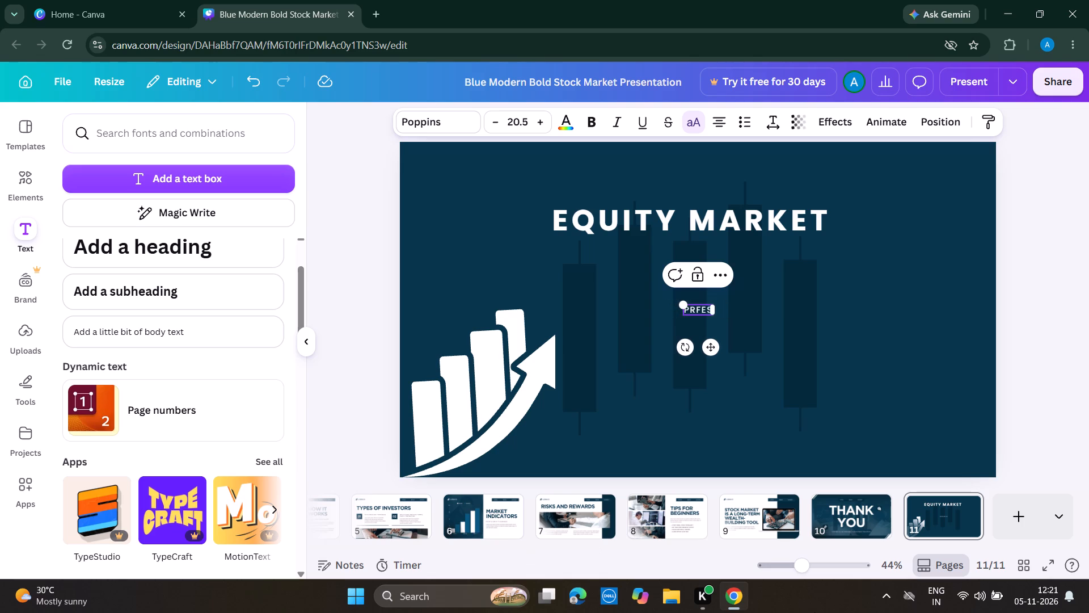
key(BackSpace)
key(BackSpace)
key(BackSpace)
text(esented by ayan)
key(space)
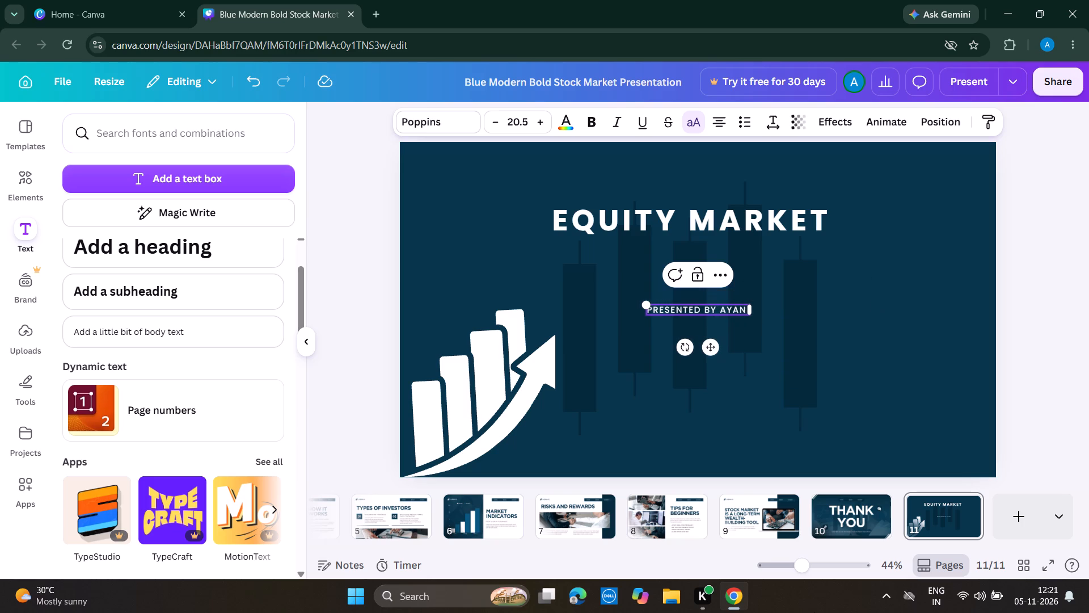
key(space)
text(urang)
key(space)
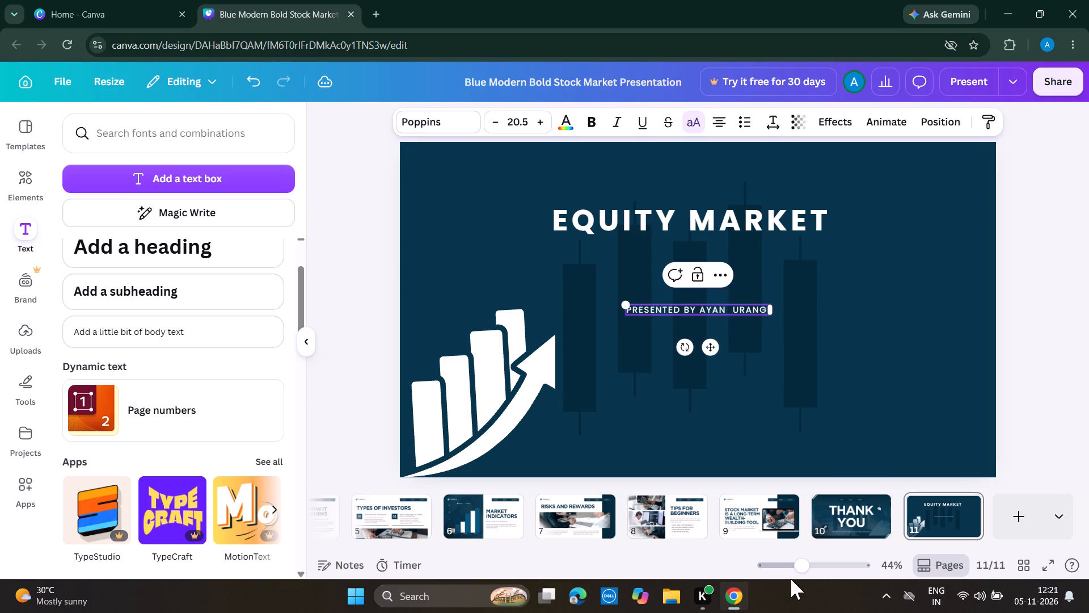
Add a comma and the second presenter's name to the "Presented by" line on page 11.
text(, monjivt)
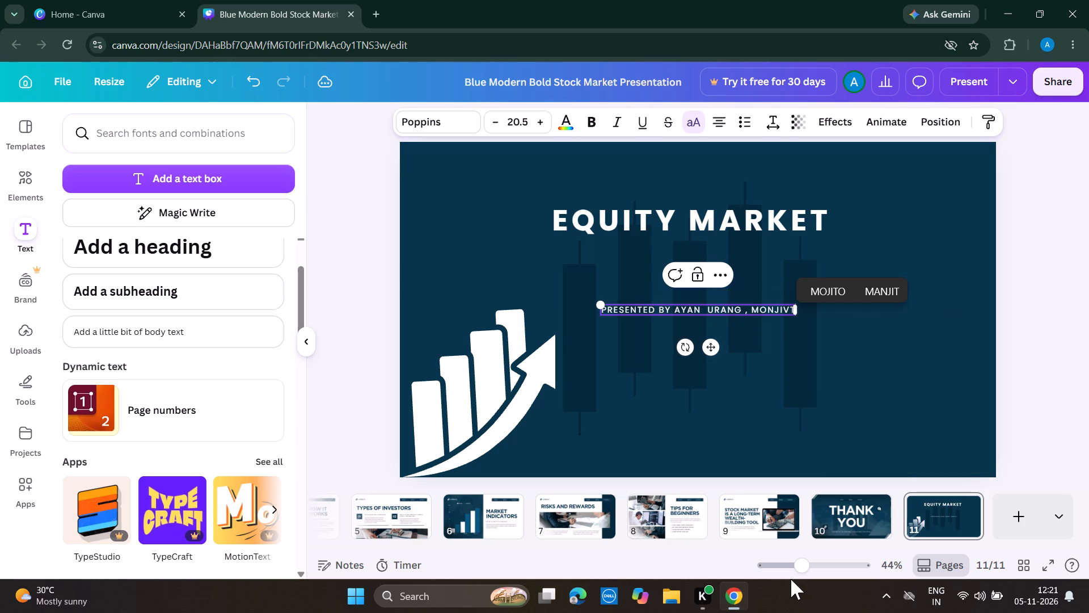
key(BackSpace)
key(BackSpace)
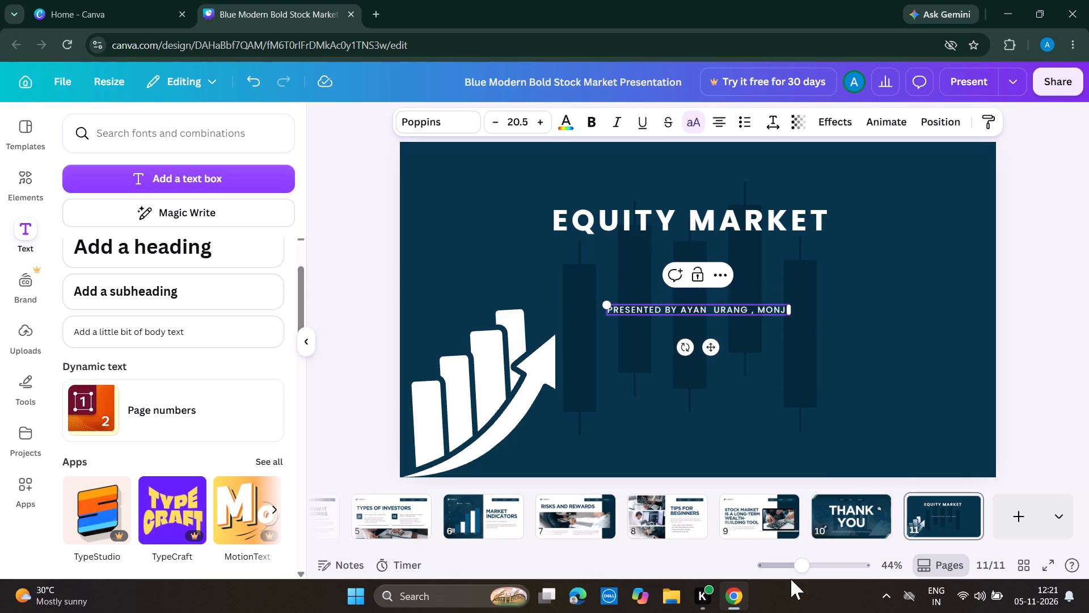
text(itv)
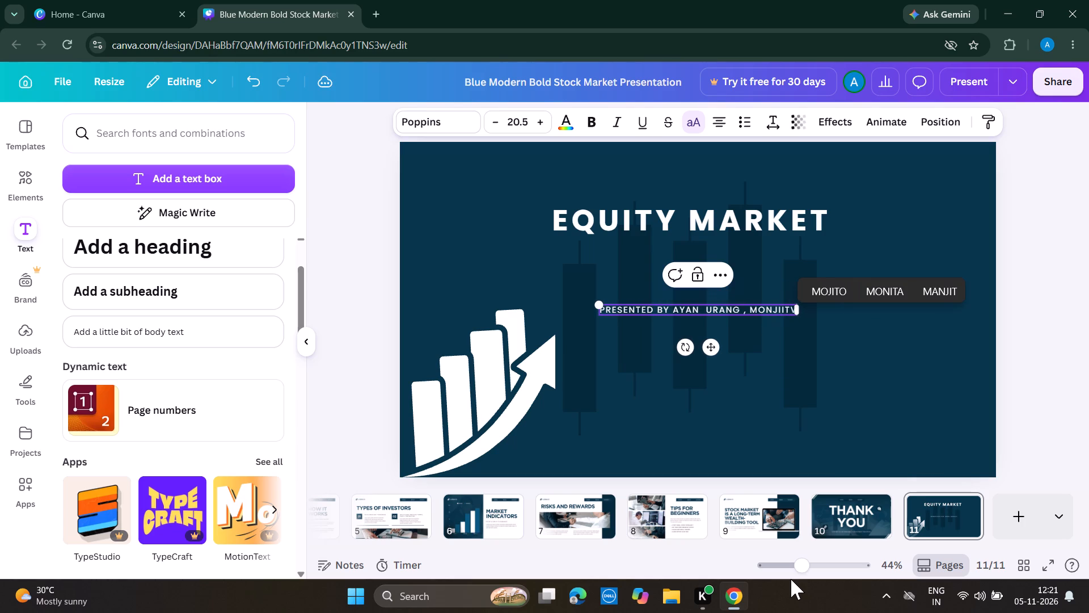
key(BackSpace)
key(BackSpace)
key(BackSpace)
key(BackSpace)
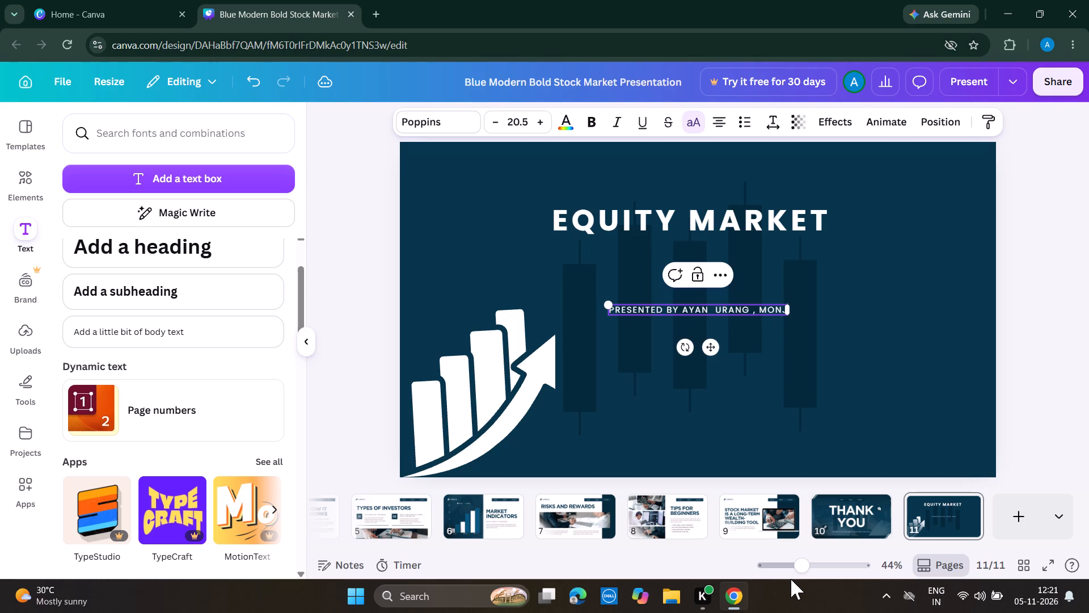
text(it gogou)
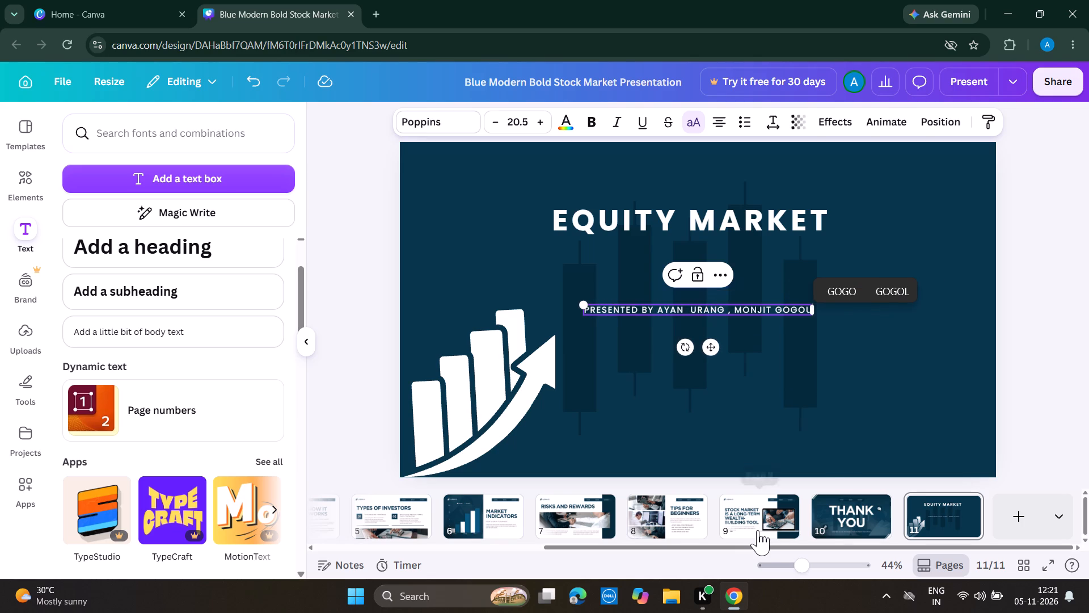
Increase the font size of the entire "Presented by" line to 27.5.
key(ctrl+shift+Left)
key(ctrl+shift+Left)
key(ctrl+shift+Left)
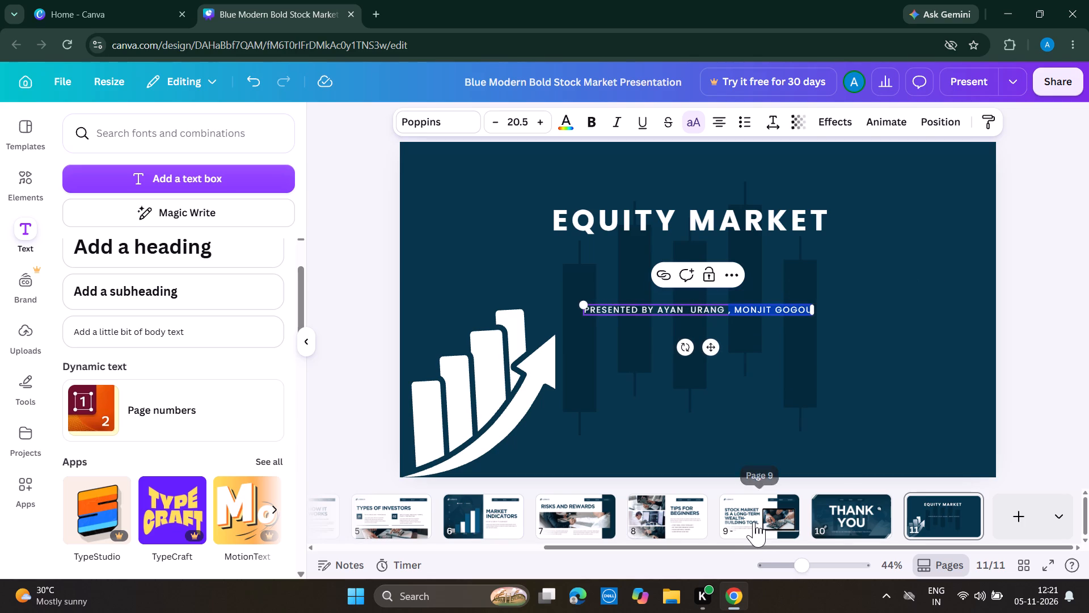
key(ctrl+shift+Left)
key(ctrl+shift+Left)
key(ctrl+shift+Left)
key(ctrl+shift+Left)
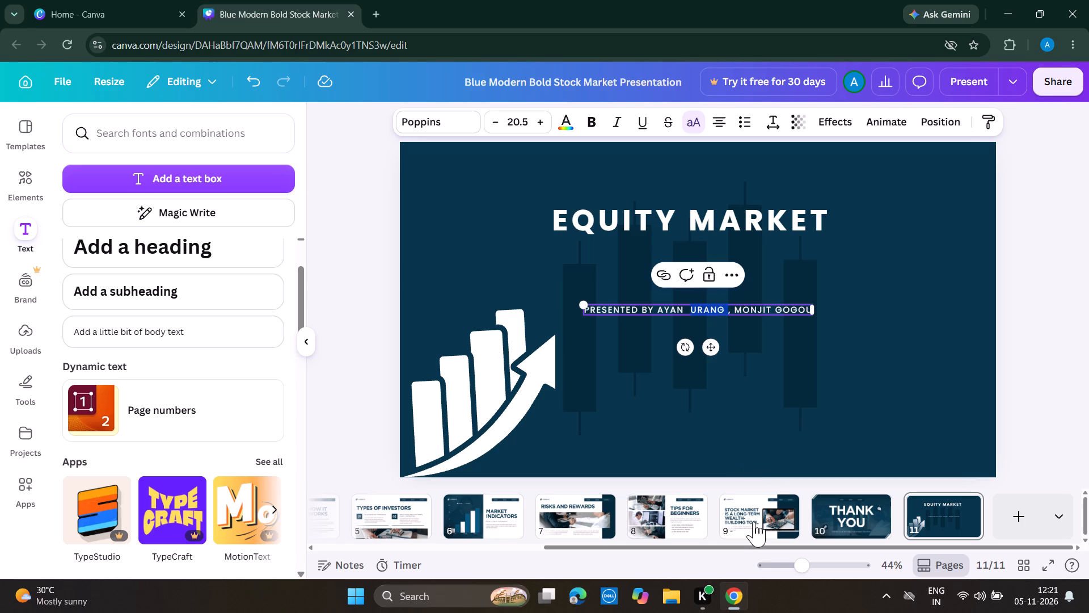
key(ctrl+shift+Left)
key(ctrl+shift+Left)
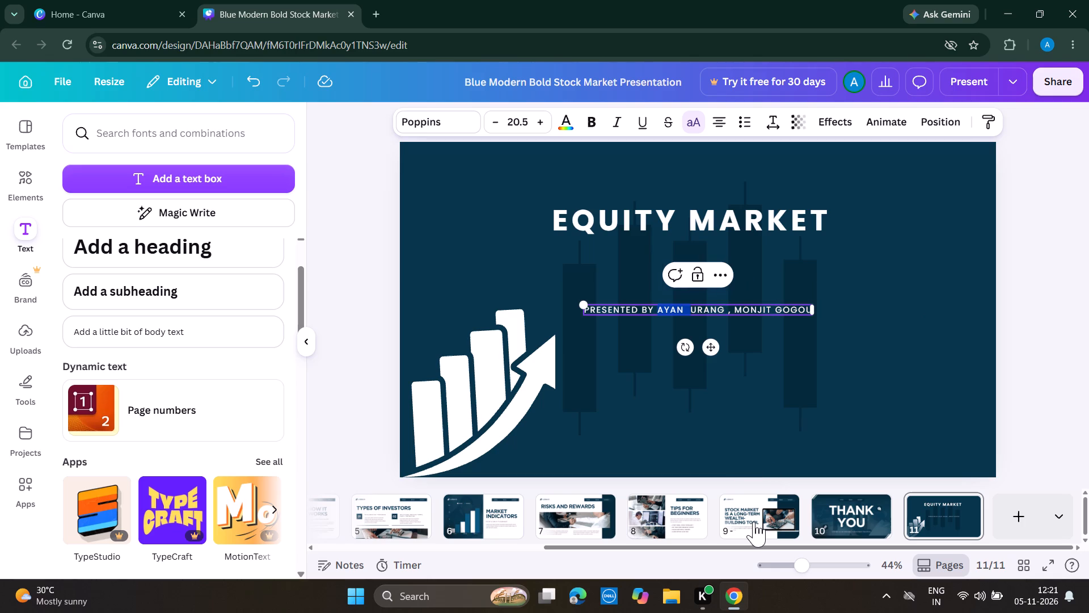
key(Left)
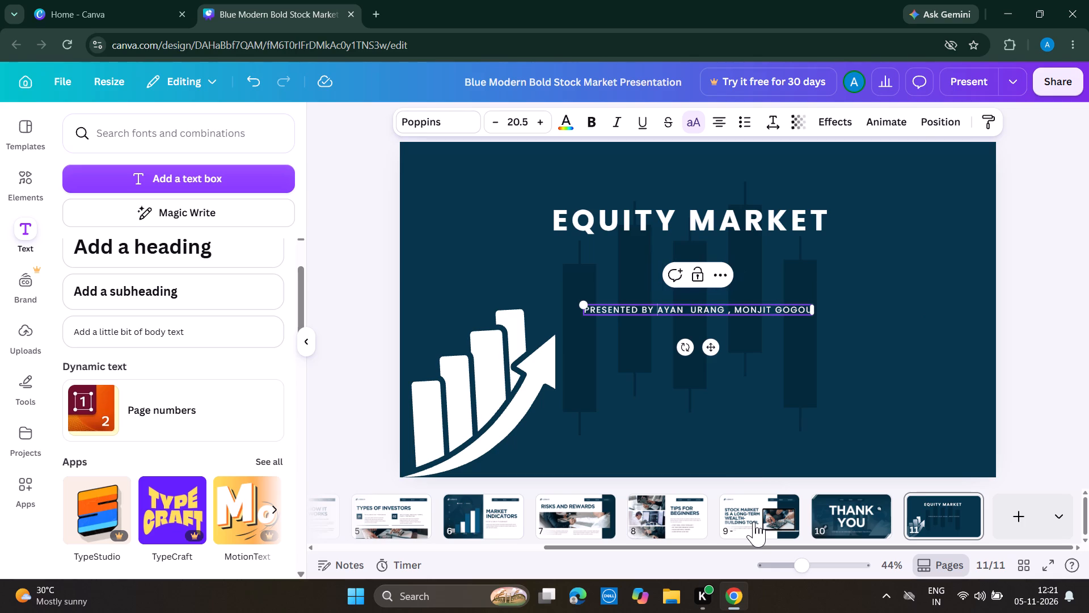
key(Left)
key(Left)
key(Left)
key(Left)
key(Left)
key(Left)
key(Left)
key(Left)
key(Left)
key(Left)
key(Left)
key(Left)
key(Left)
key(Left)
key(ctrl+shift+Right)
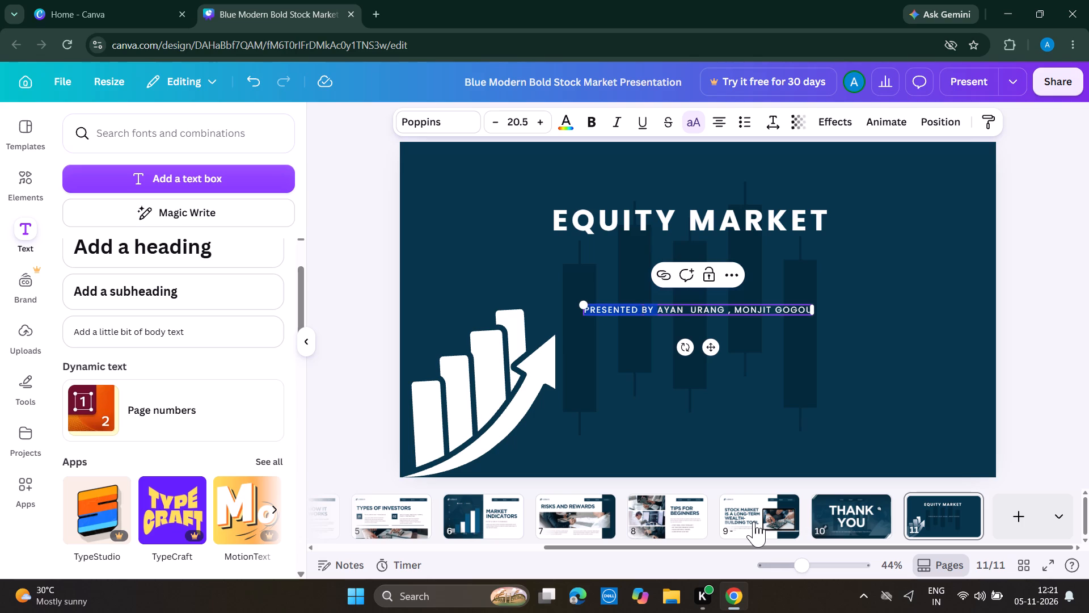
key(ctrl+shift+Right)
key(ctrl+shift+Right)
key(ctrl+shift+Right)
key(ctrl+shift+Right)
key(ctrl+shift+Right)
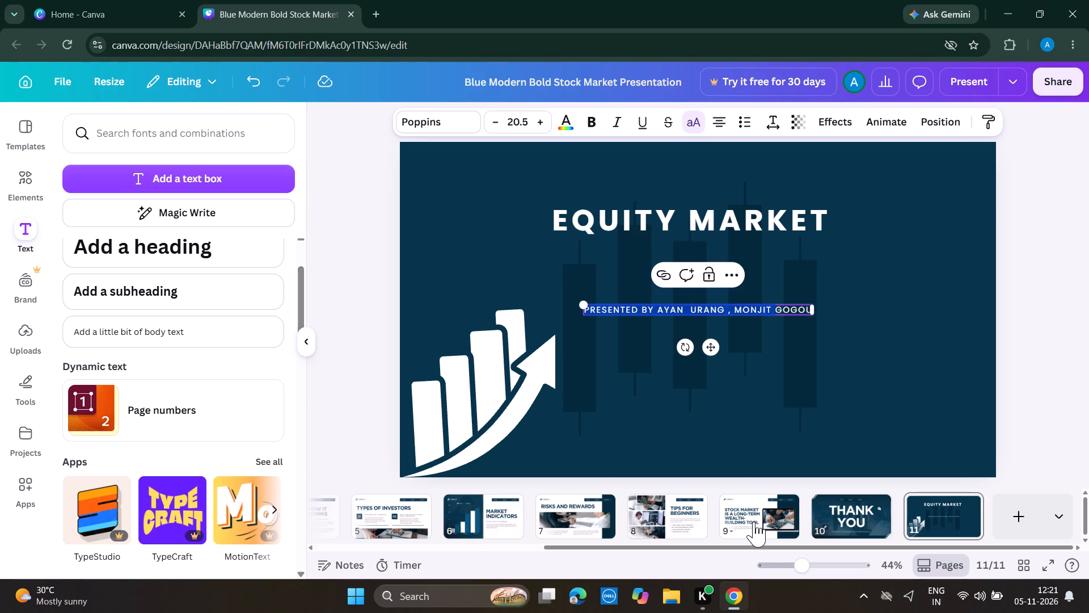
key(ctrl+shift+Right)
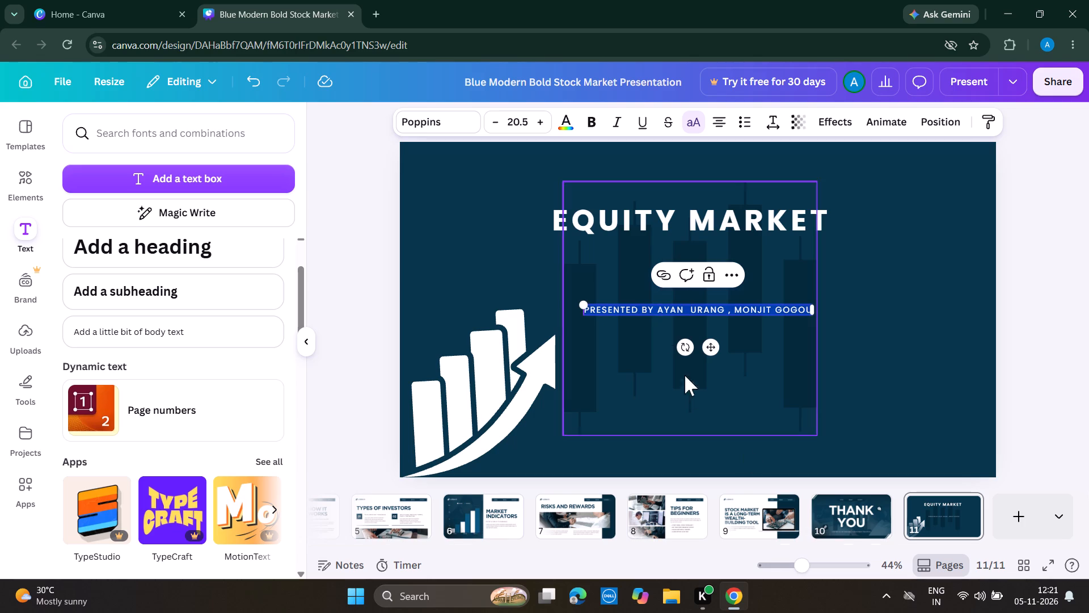
triple_click(538, 116)
triple_click(538, 116)
click(538, 116)
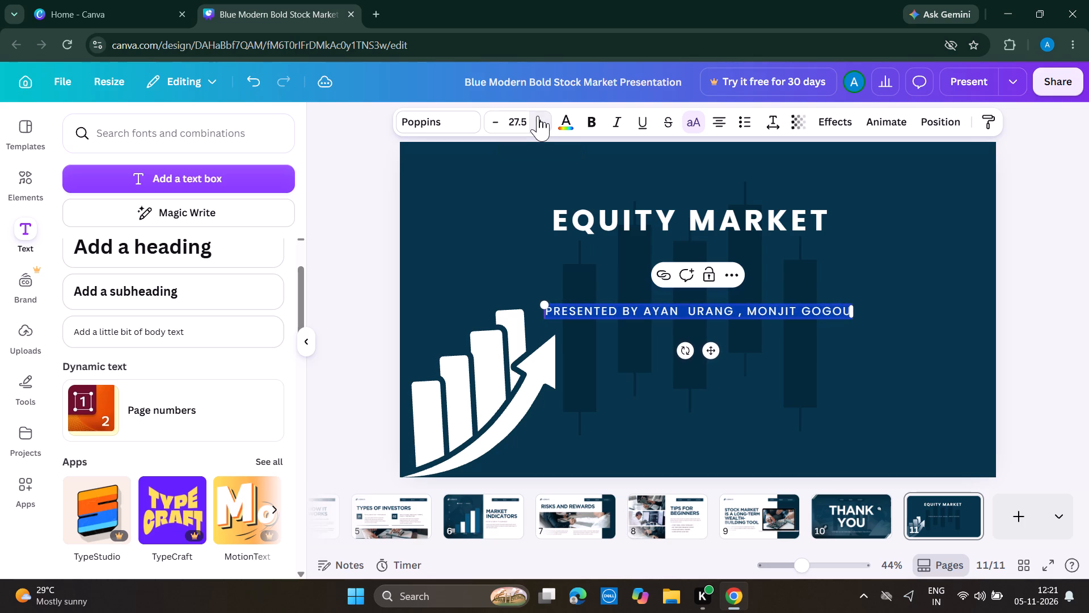
Shift the candlestick graphic slightly down and toward the page's left side.
click(800, 336)
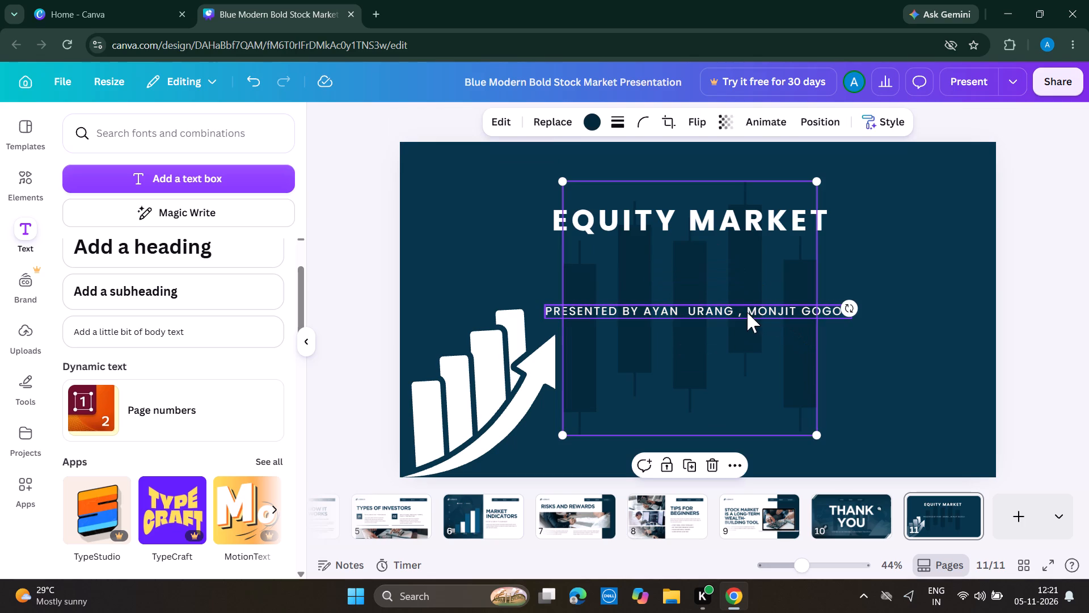
drag(747, 312, 737, 317)
Move the "Presented by" line down to the bottom of the page, centred horizontally.
click(722, 310)
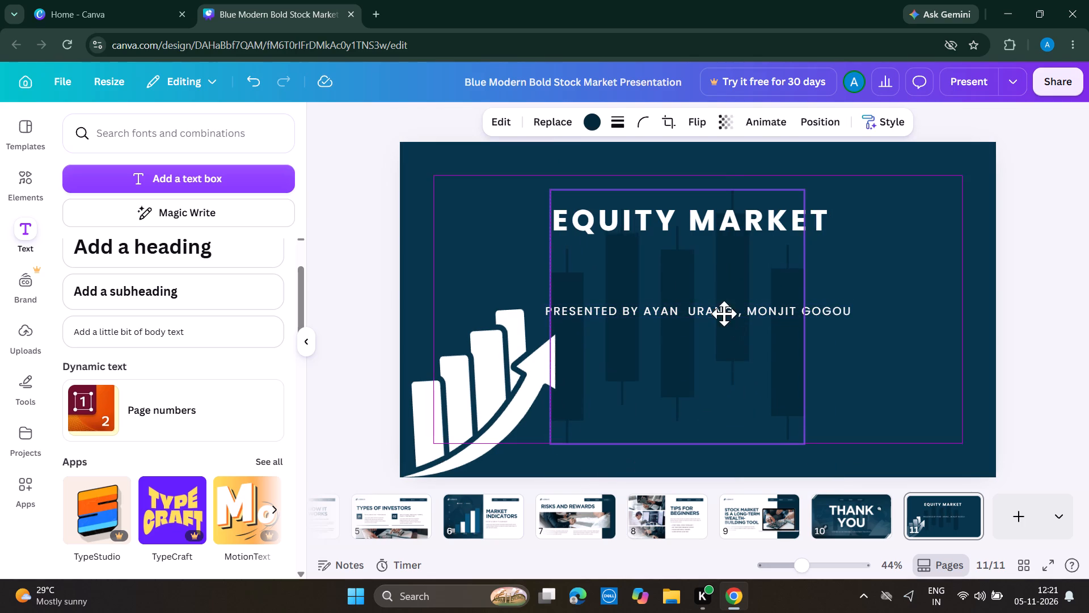
click(724, 313)
drag(723, 309, 737, 357)
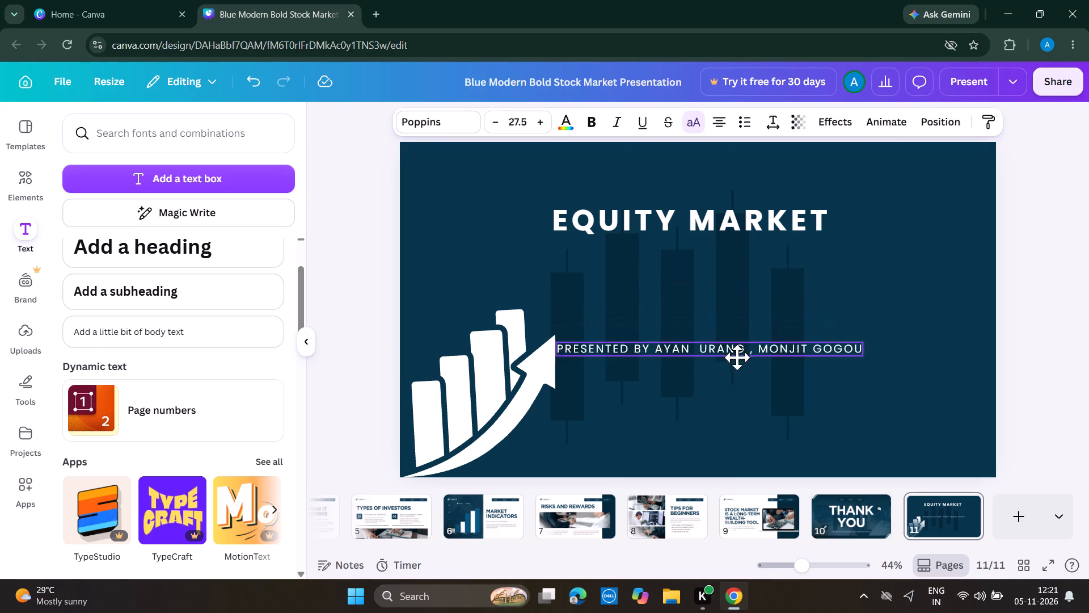
drag(737, 357, 724, 448)
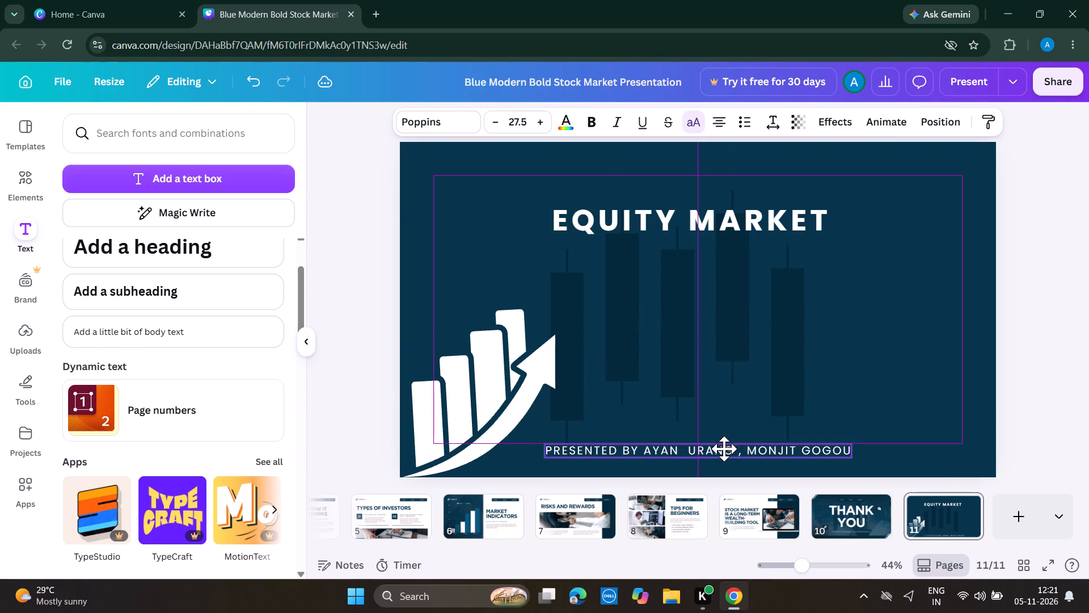
drag(724, 448, 722, 451)
click(843, 333)
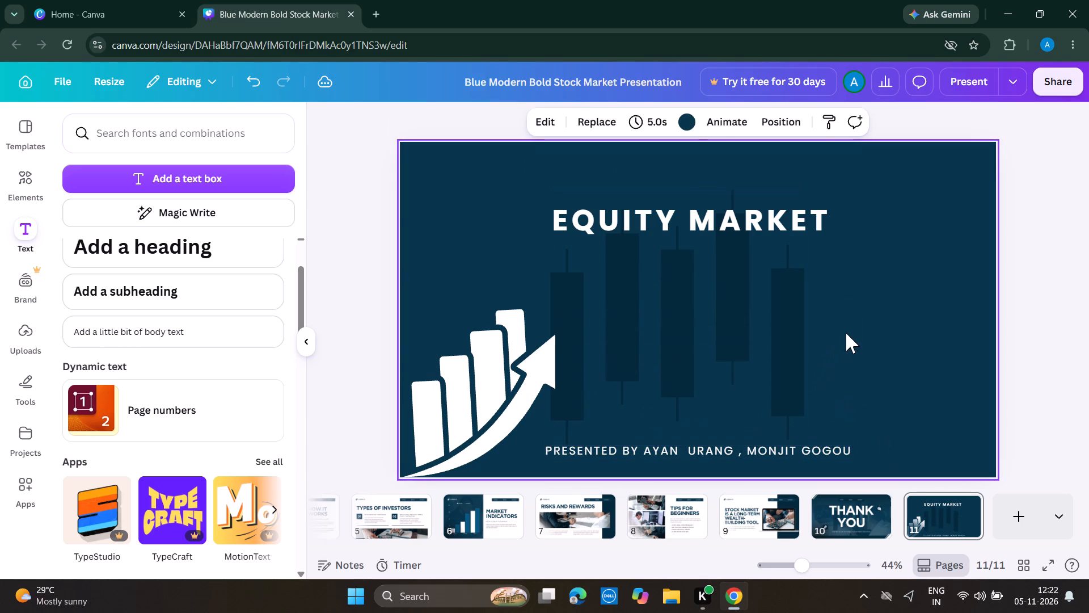
Widen the "Presented by" text box slightly and correct the last letter of the second presenter's surname to "i".
click(847, 440)
click(849, 447)
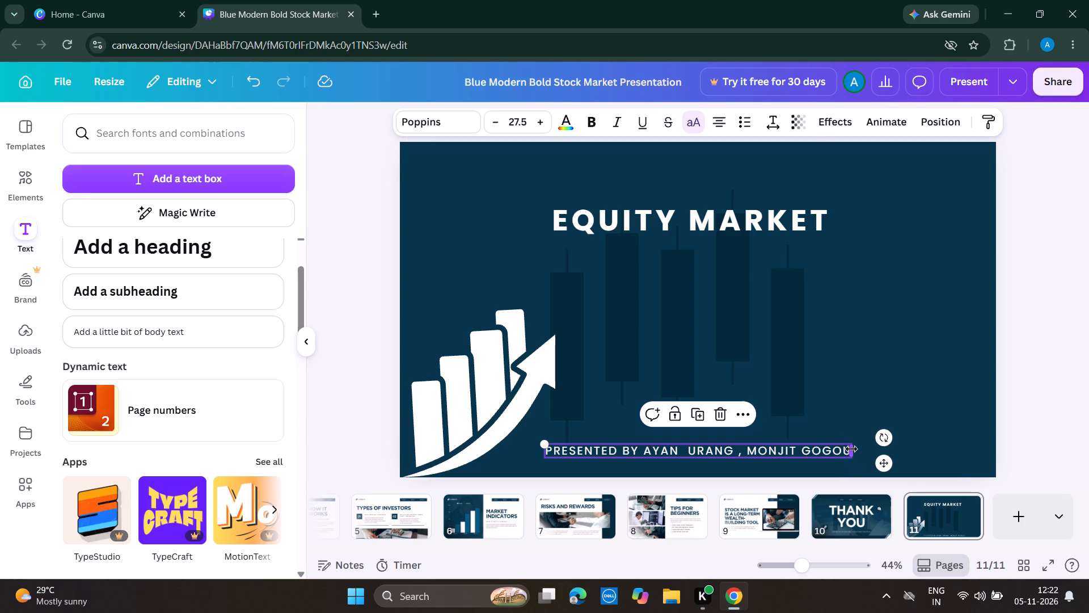
drag(851, 449, 872, 449)
click(866, 449)
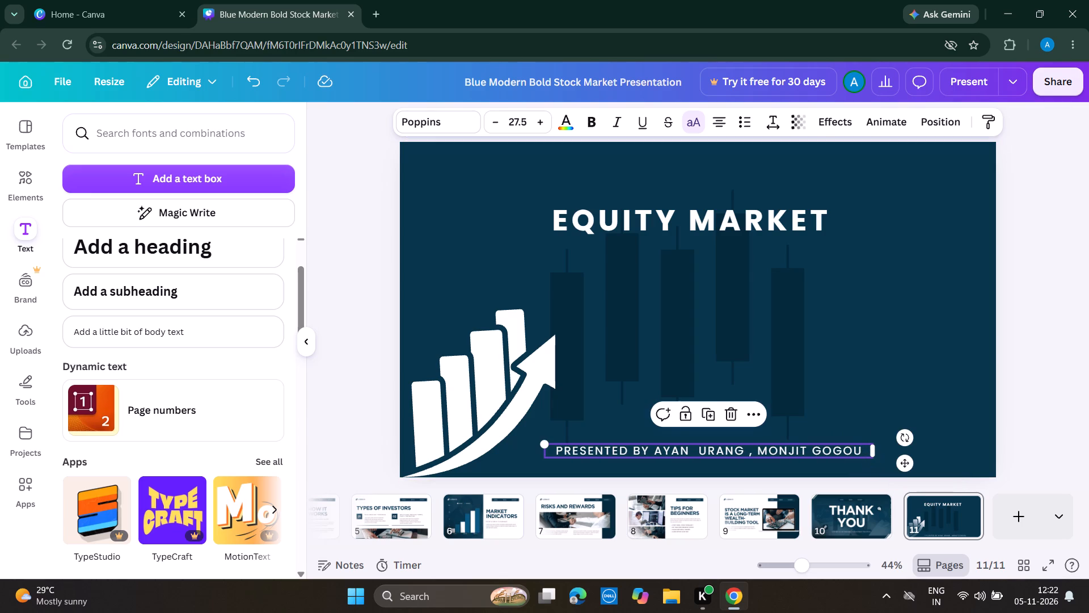
key(BackSpace)
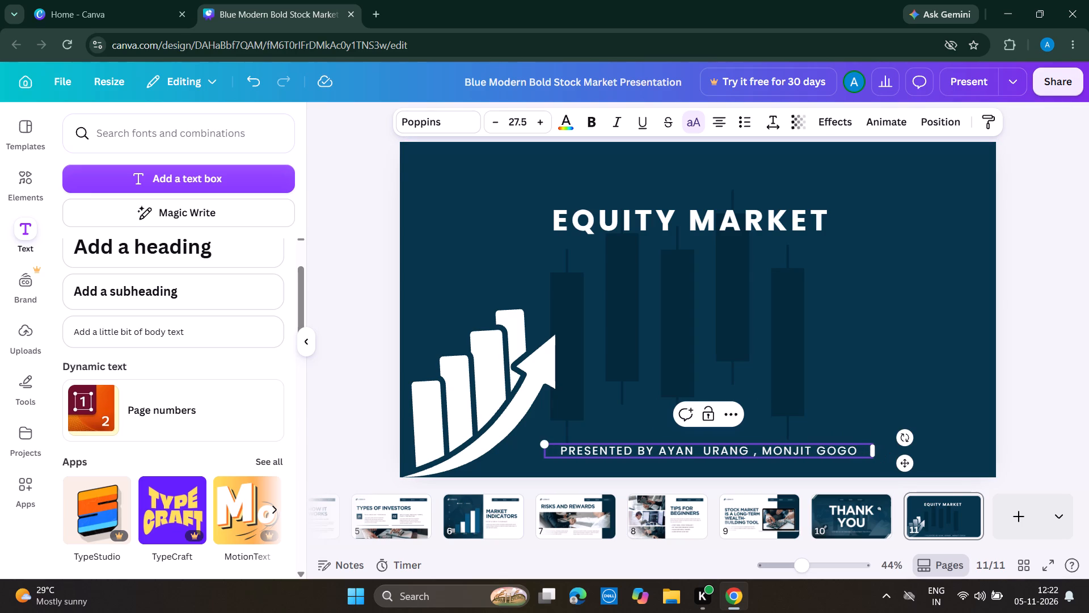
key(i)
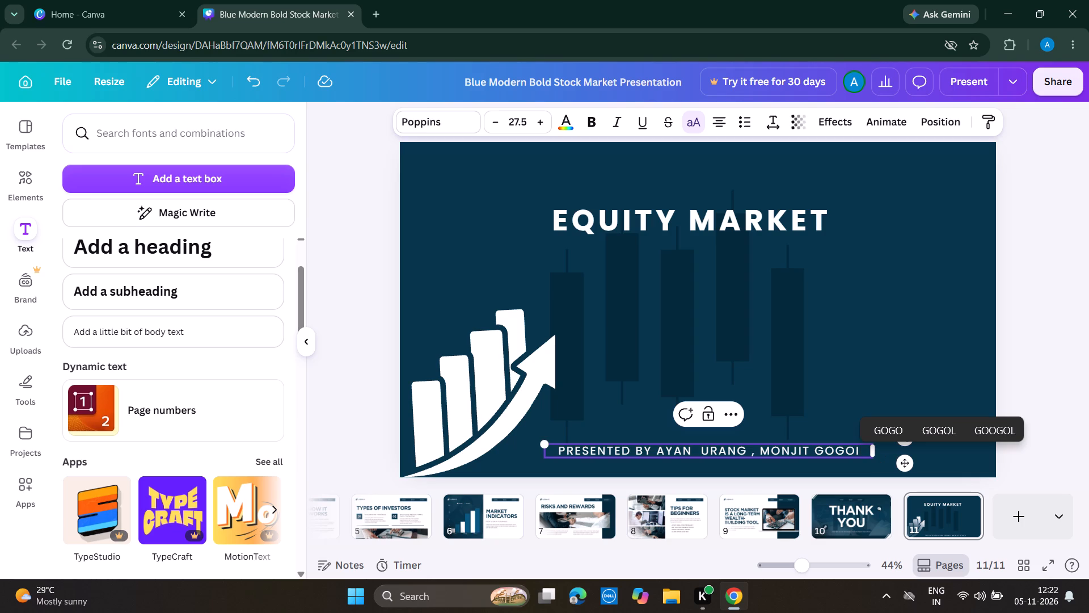
Narrow the "Presented by" text box so it fits closely around its single line of text.
click(827, 384)
click(858, 446)
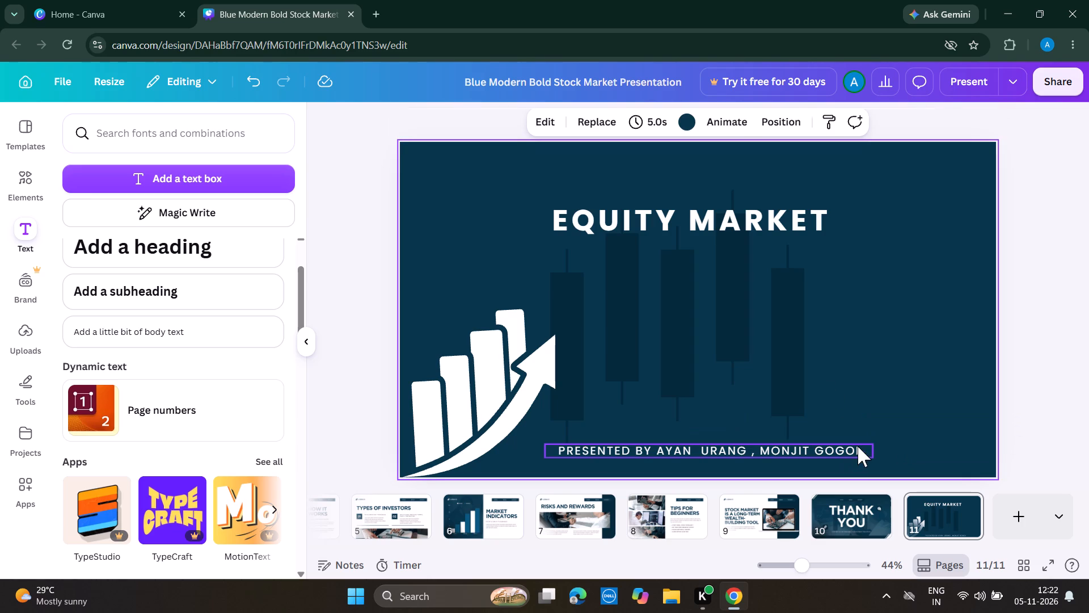
drag(875, 452, 870, 452)
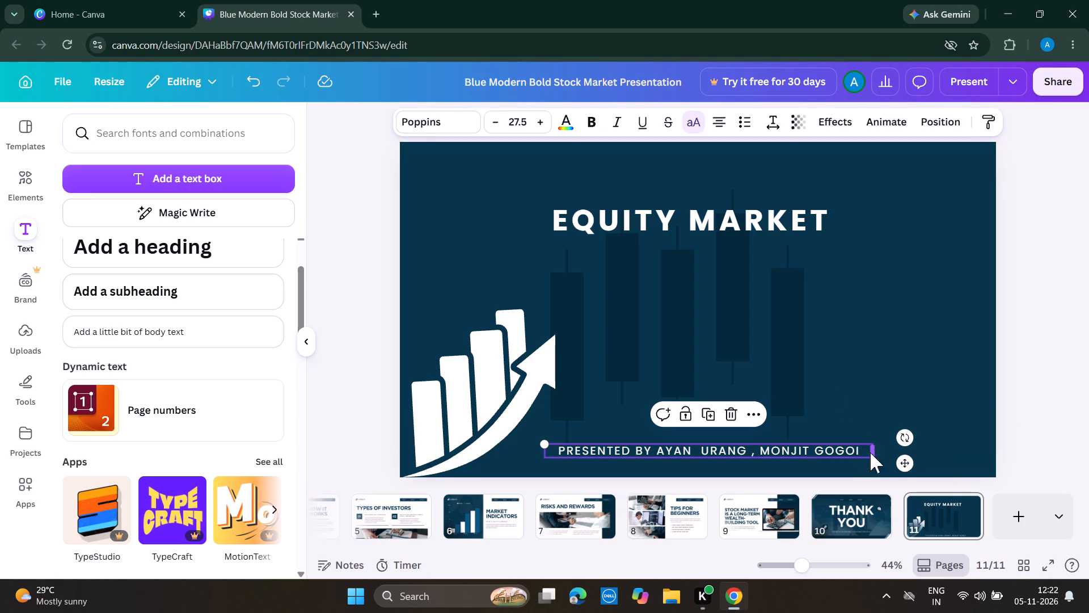
drag(870, 452, 860, 458)
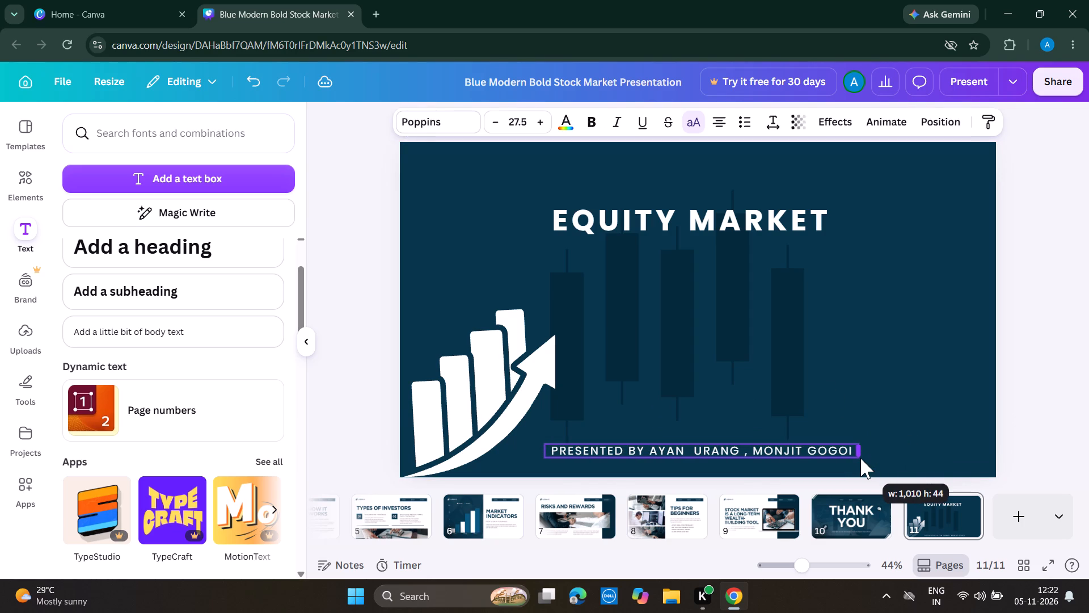
drag(860, 458, 856, 459)
click(859, 394)
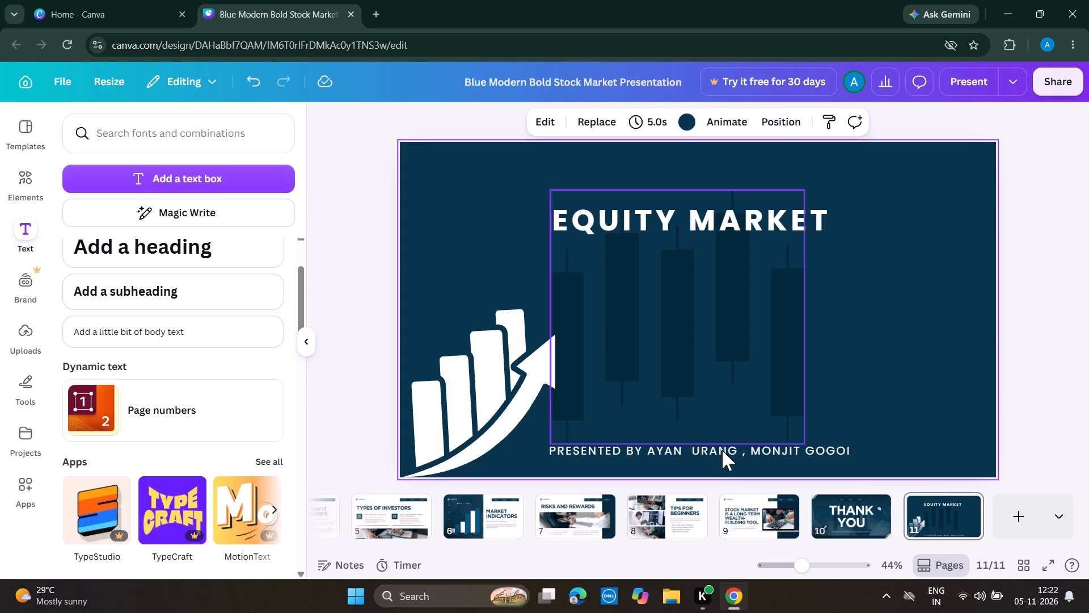
Examine the page 1 cover layout and its title's text formatting for comparison, and return to page 11.
drag(774, 547, 564, 552)
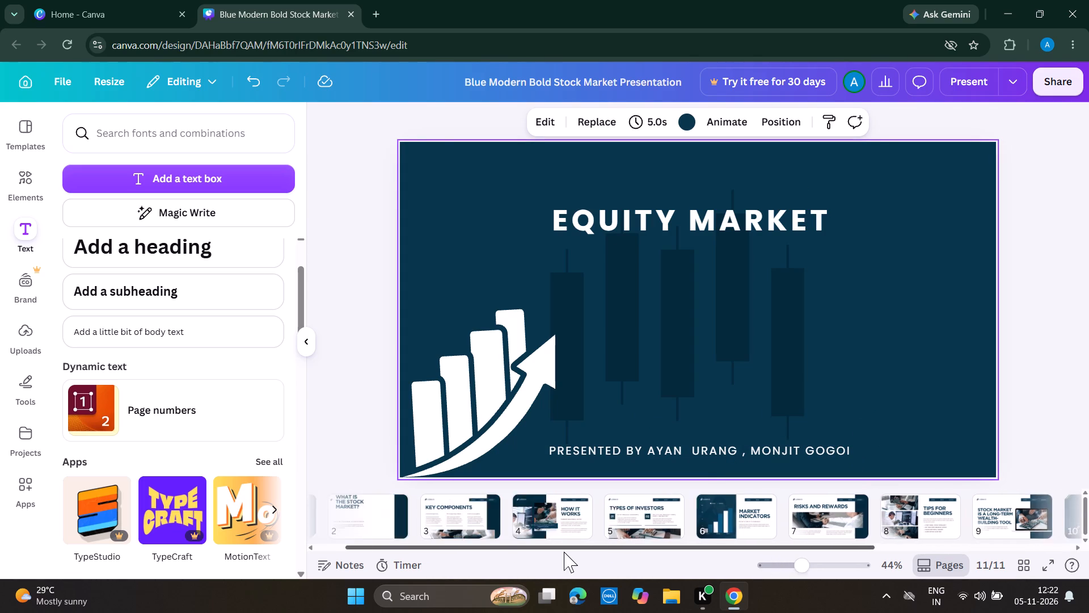
drag(564, 552, 500, 565)
click(339, 515)
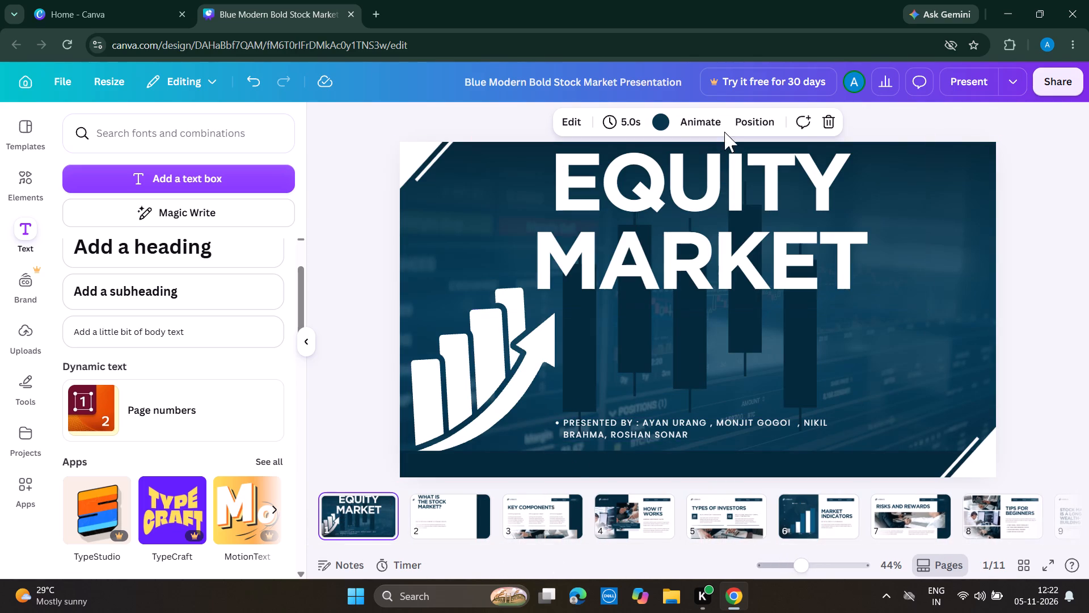
click(711, 191)
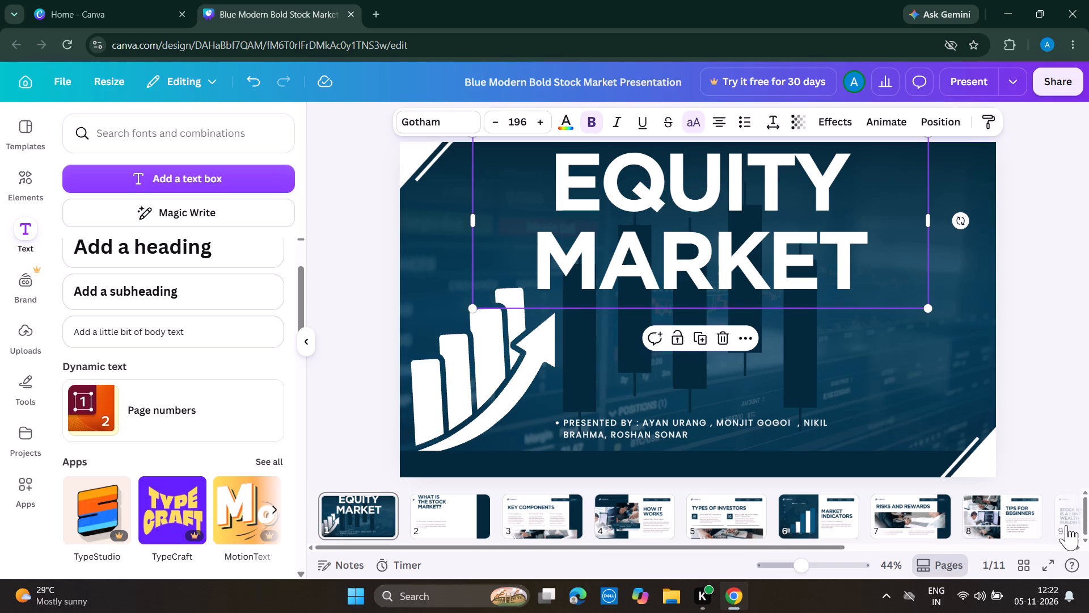
drag(755, 545, 1017, 535)
click(910, 515)
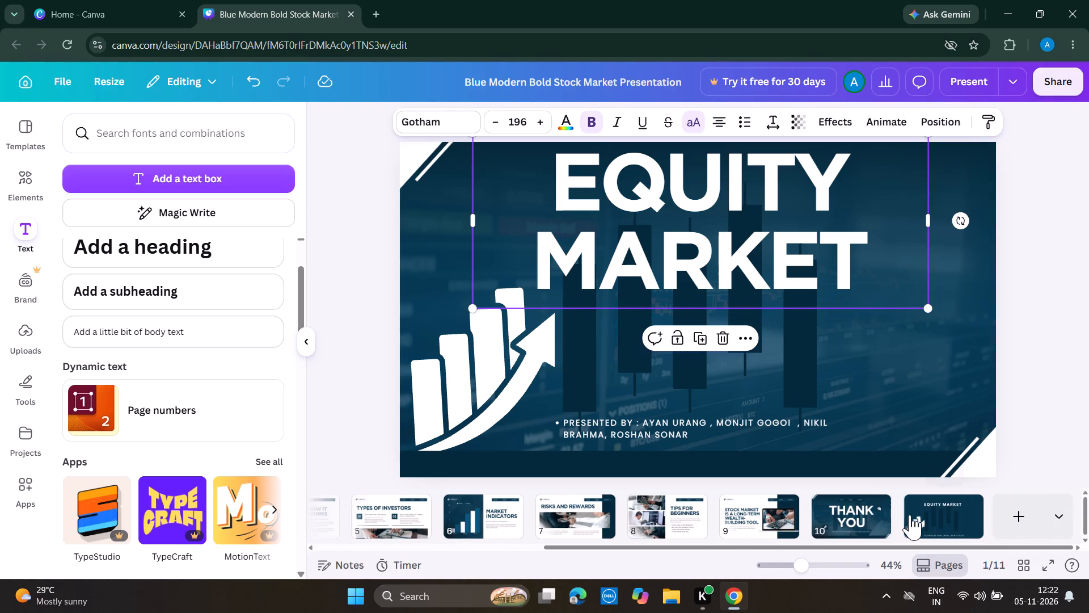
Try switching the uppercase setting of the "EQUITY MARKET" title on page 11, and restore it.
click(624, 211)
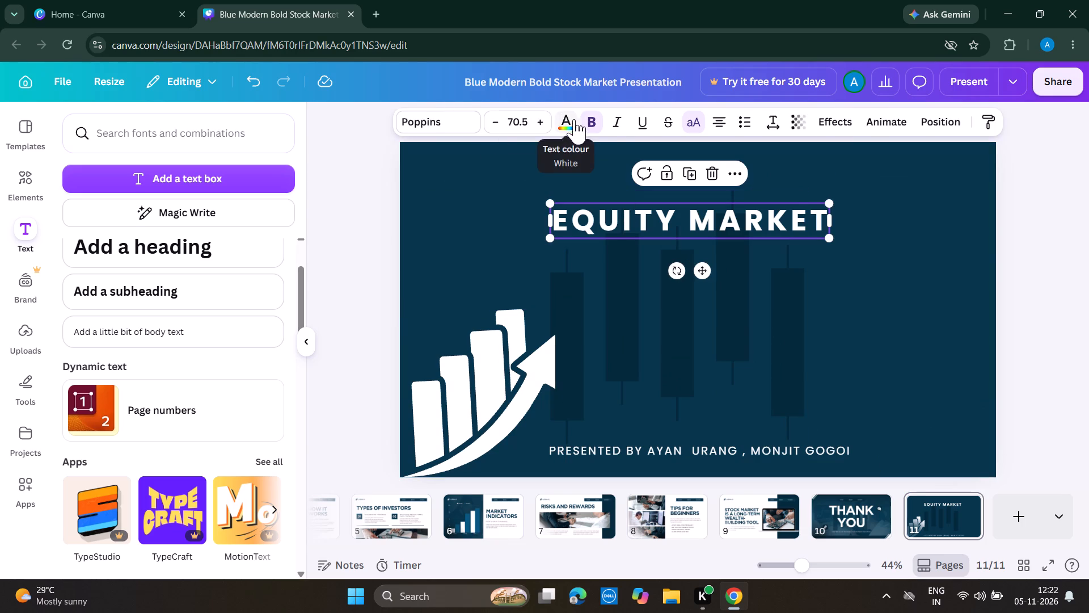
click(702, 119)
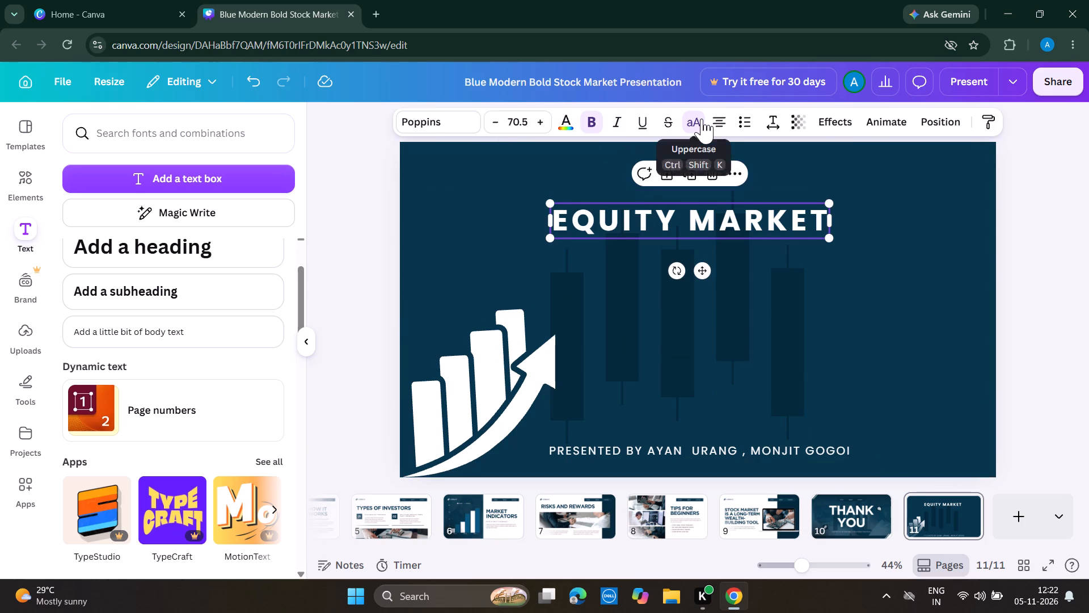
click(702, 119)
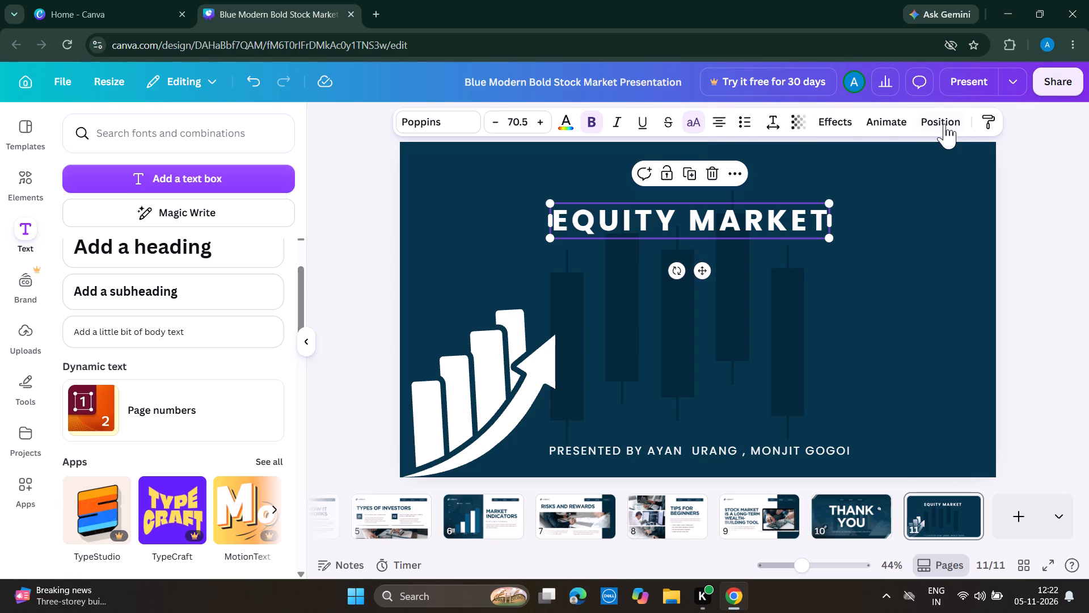
Duplicate the white growth-chart graphic and place the copy at the lower right of page 11.
click(493, 409)
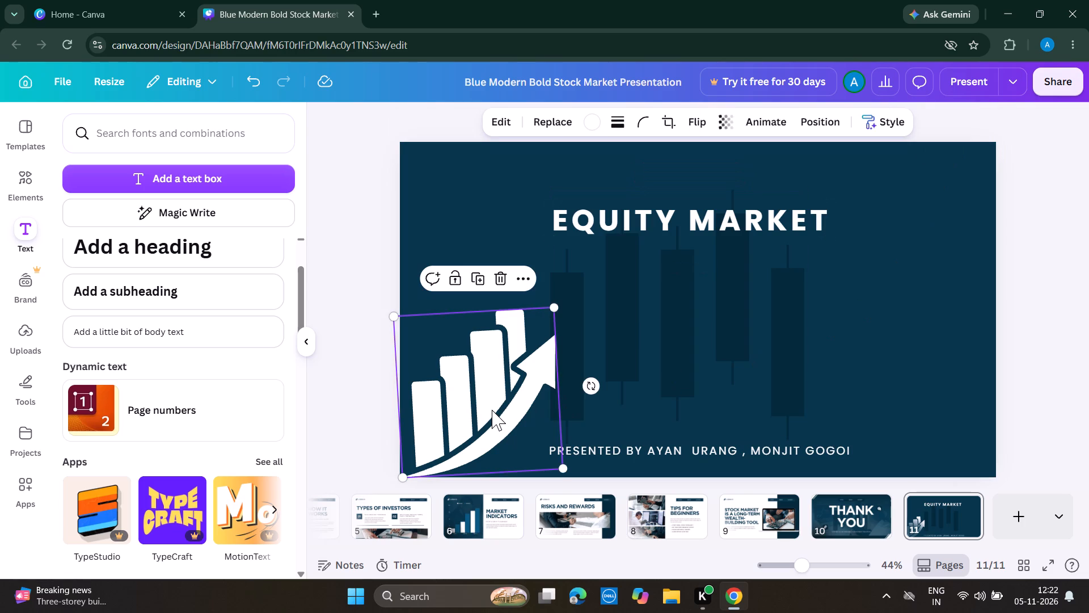
key(ctrl+c)
click(855, 341)
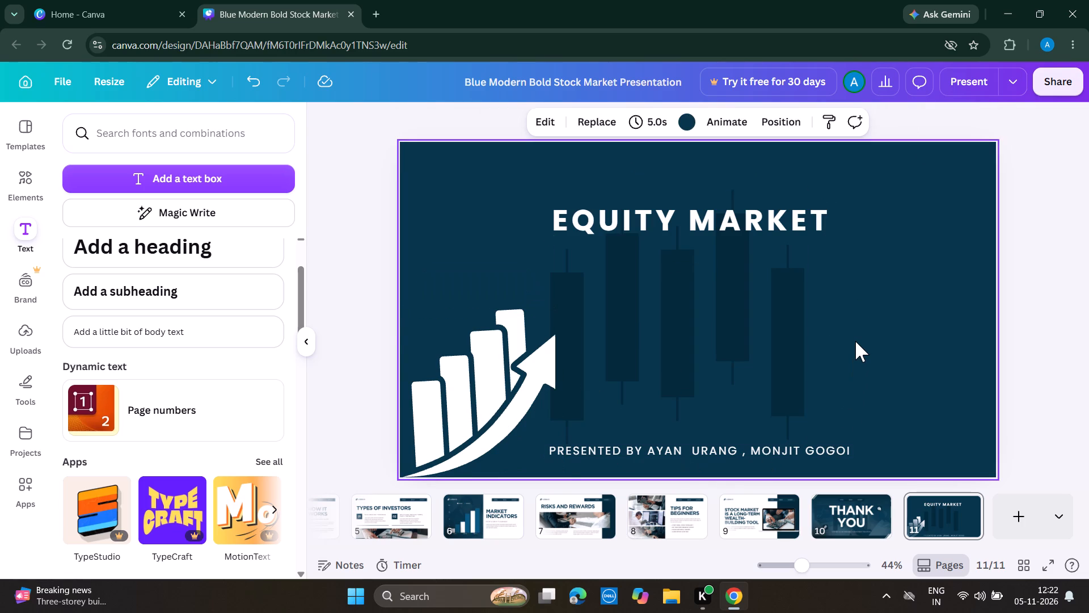
key(ctrl+v)
drag(521, 413, 842, 371)
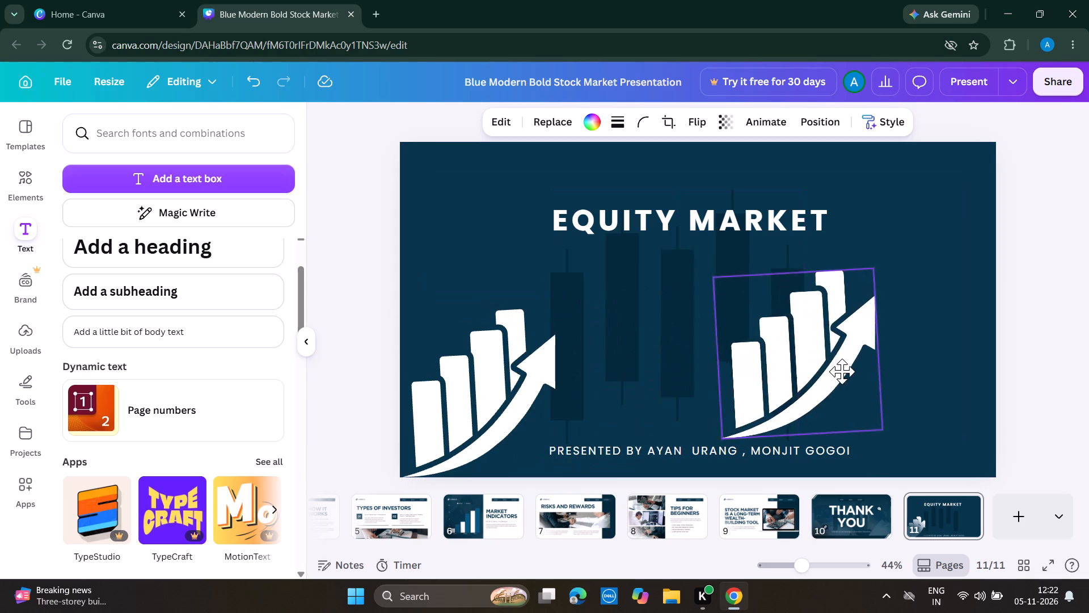
drag(842, 371, 934, 392)
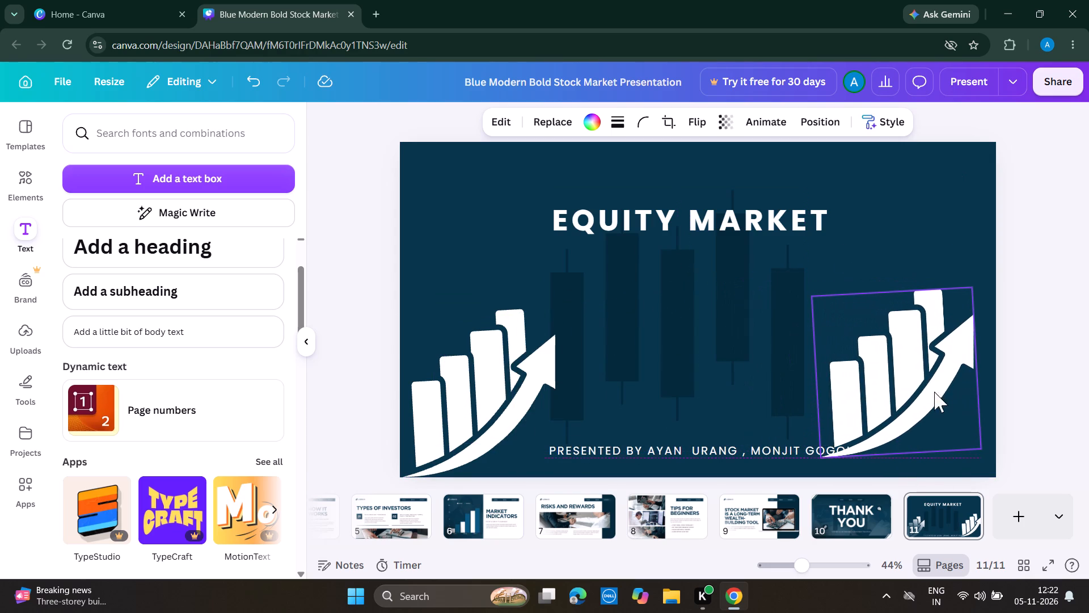
Align the growth-chart copy to the page's right edge.
click(812, 125)
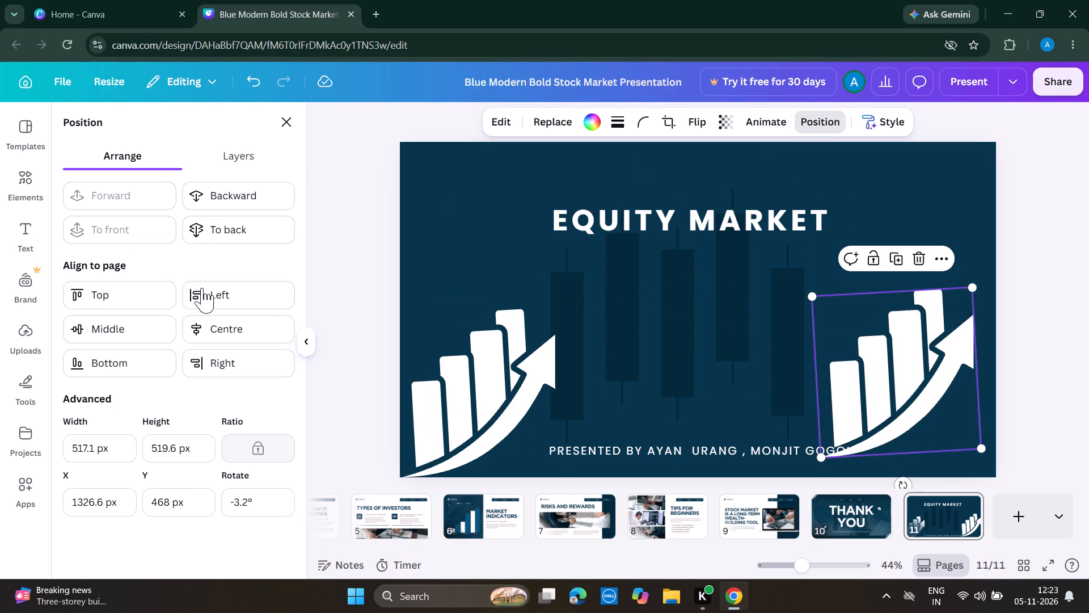
click(233, 358)
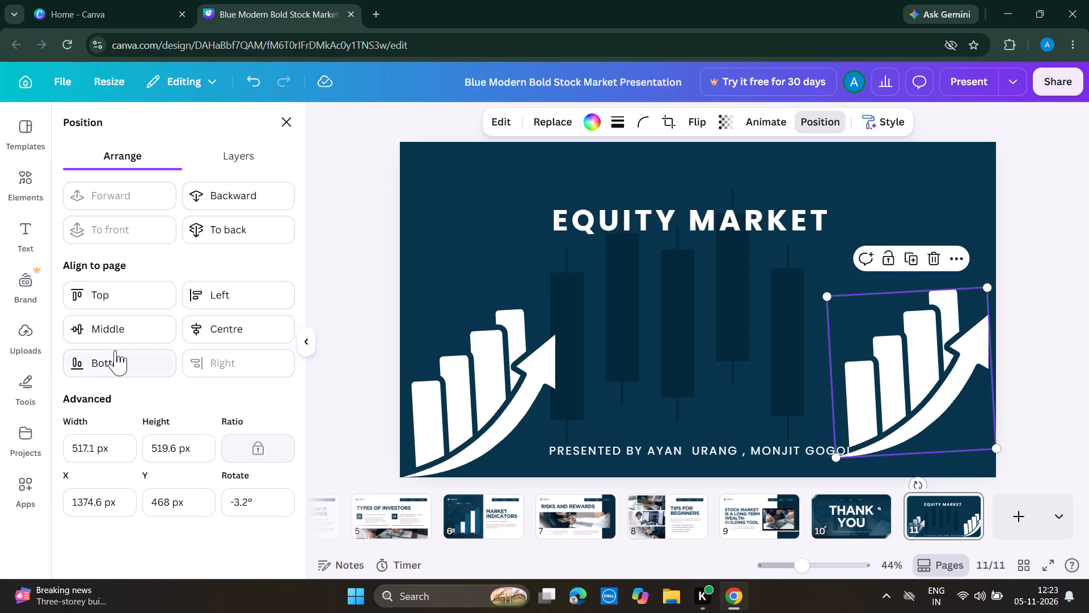
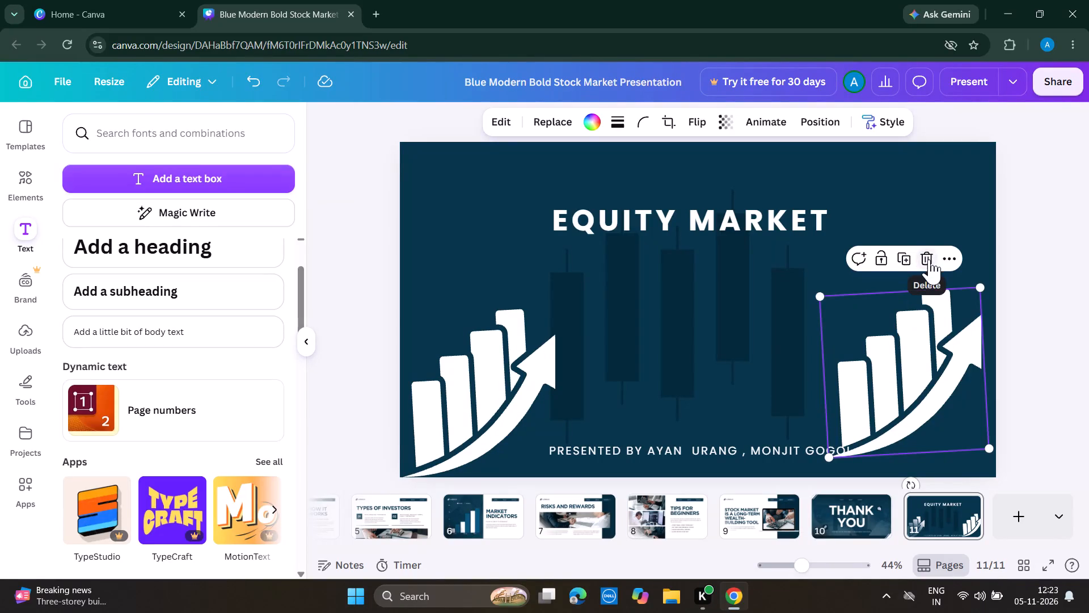
Delete the growth-chart copy at the lower right of page 11.
click(929, 259)
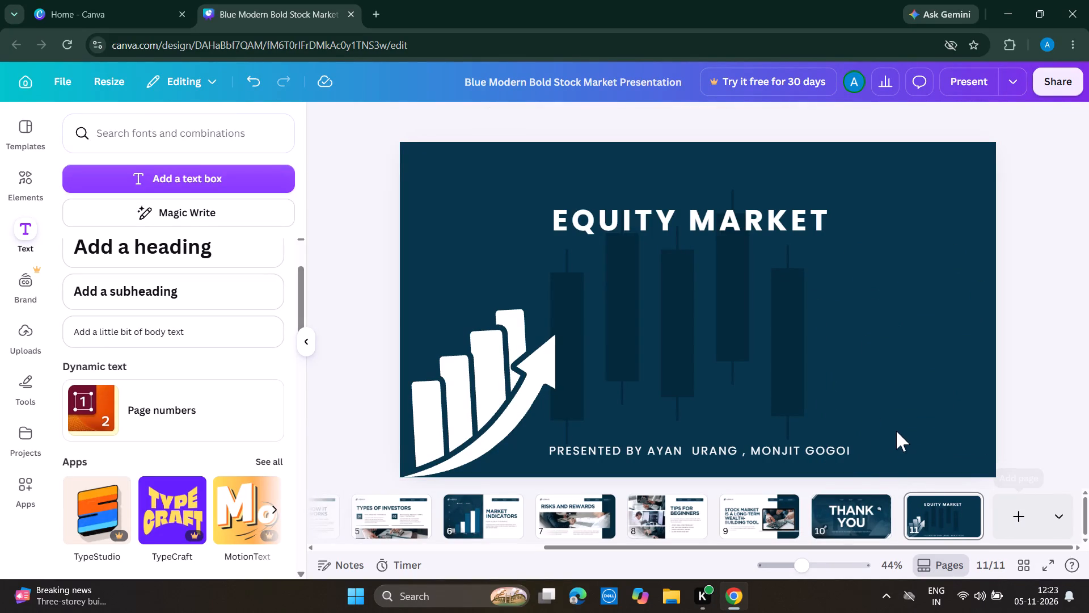
Increase the "EQUITY MARKET" title's font size to 72.5.
click(709, 220)
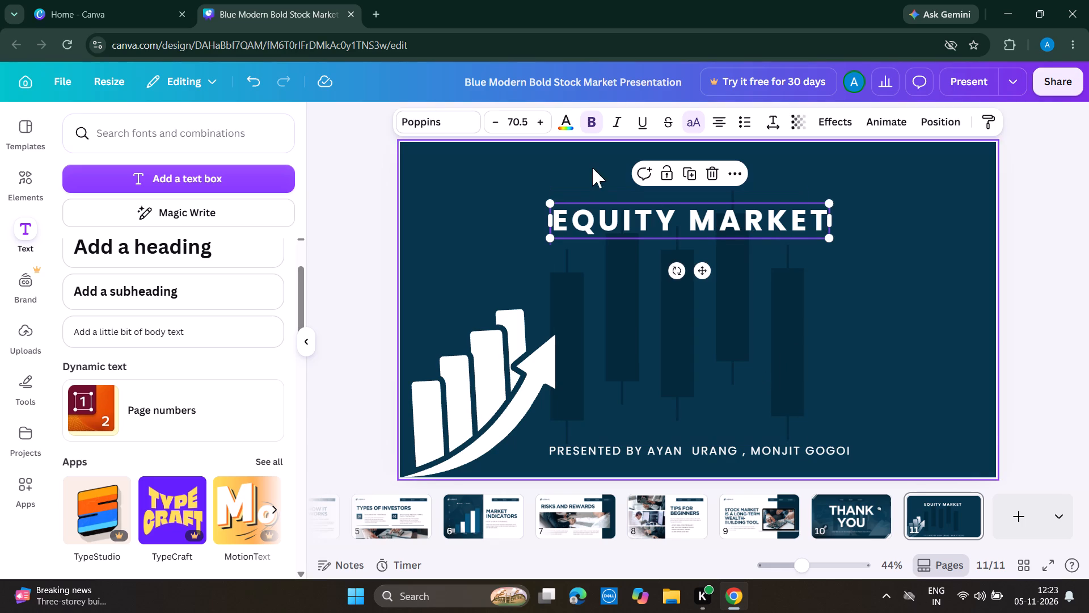
double_click(536, 123)
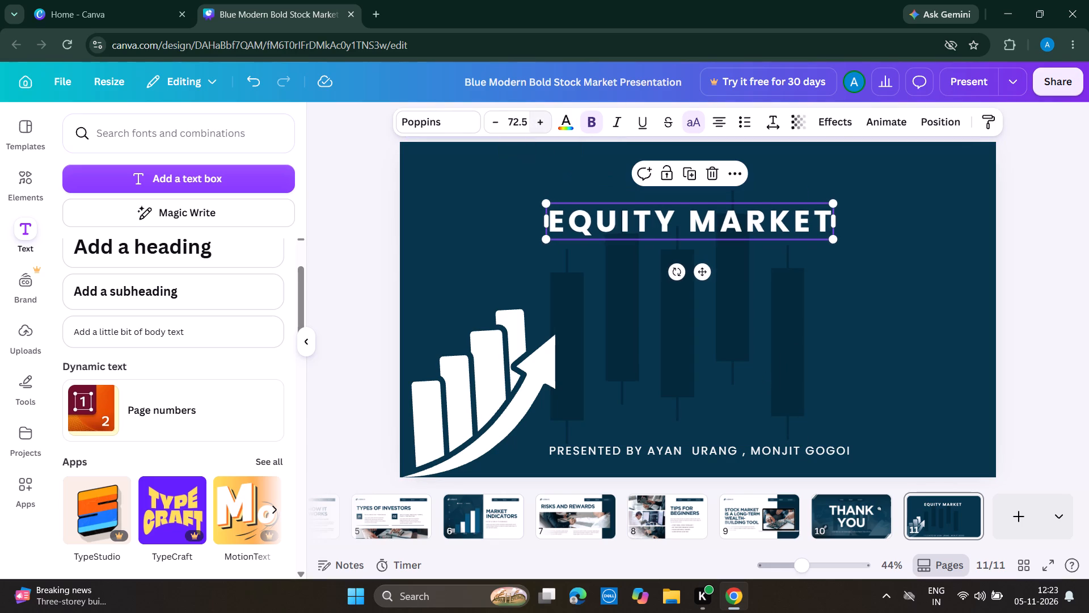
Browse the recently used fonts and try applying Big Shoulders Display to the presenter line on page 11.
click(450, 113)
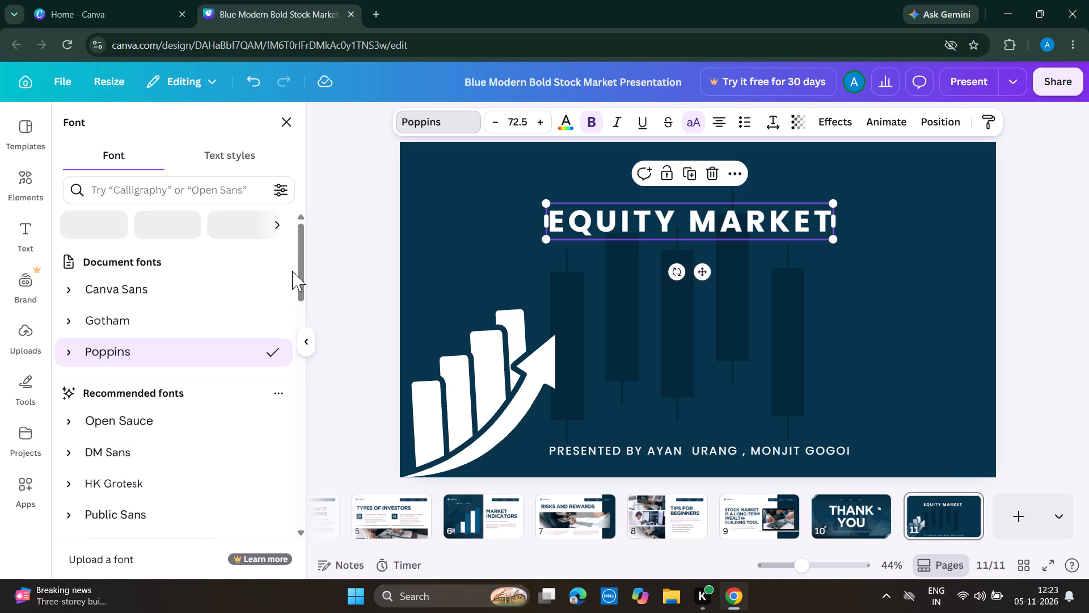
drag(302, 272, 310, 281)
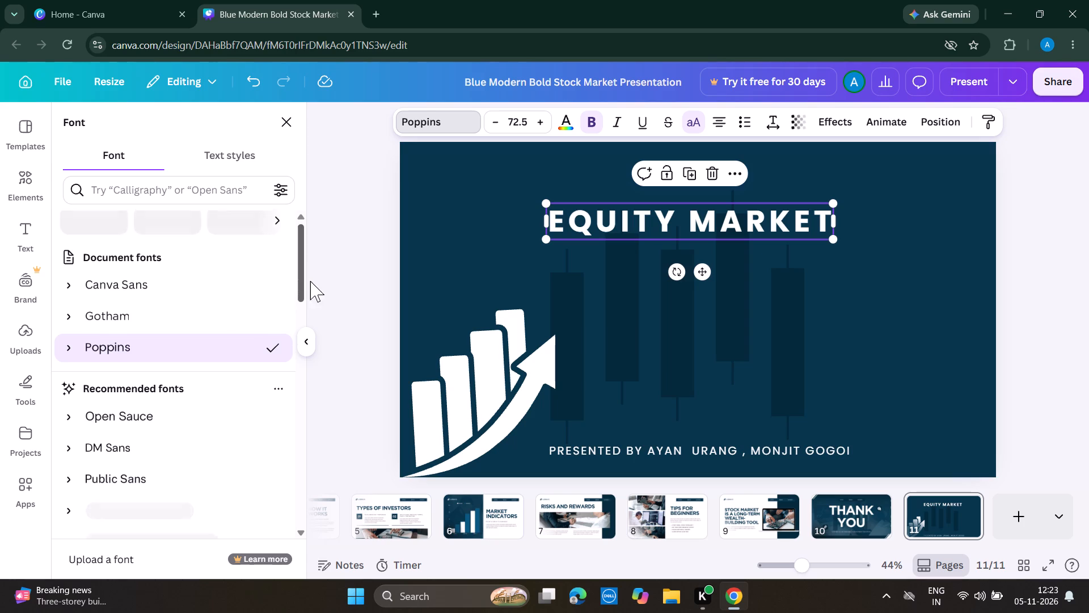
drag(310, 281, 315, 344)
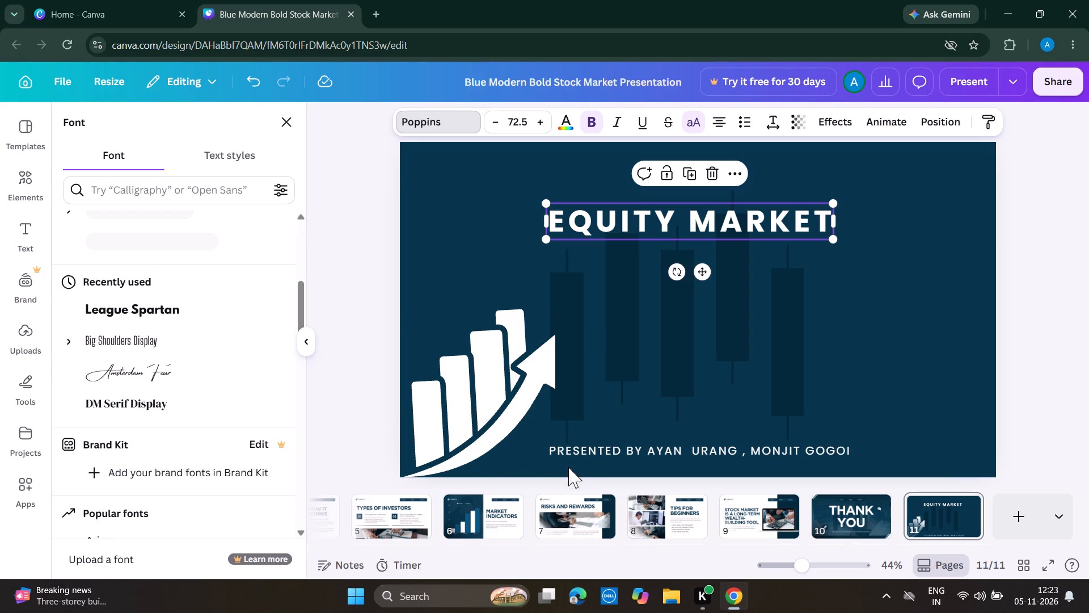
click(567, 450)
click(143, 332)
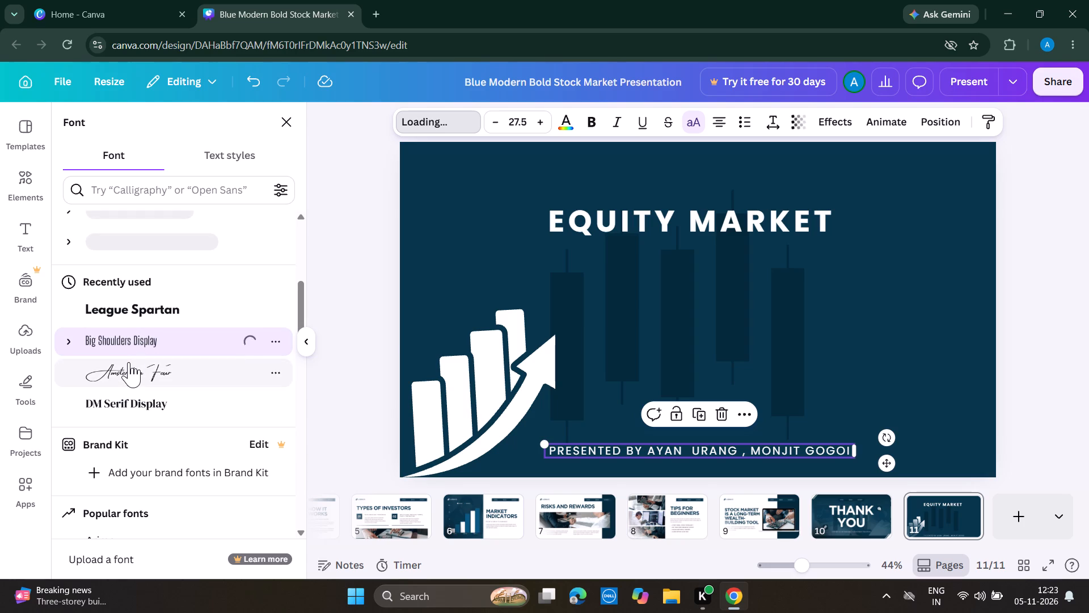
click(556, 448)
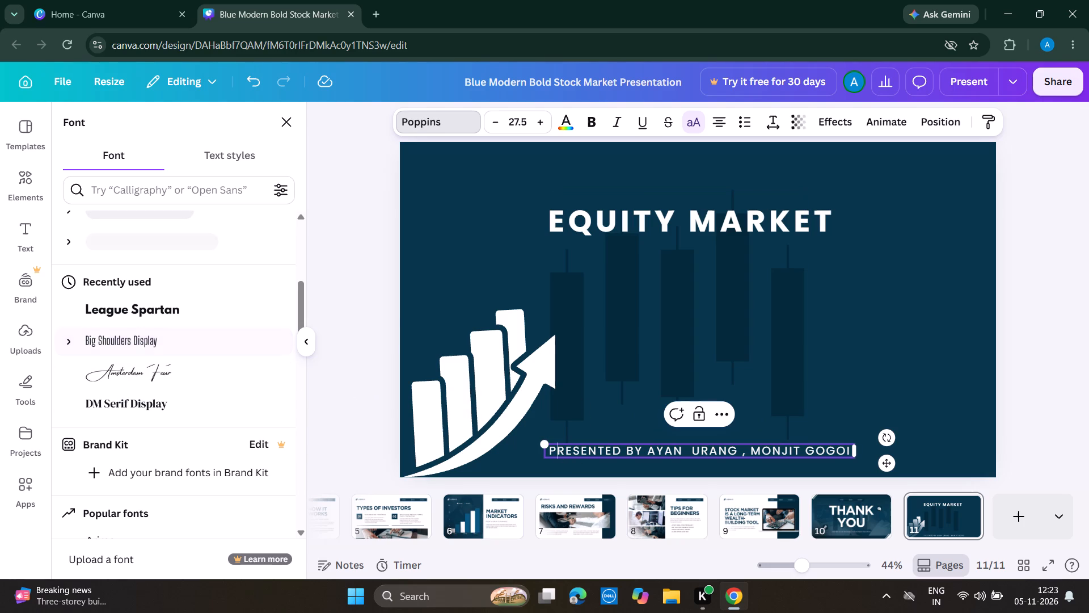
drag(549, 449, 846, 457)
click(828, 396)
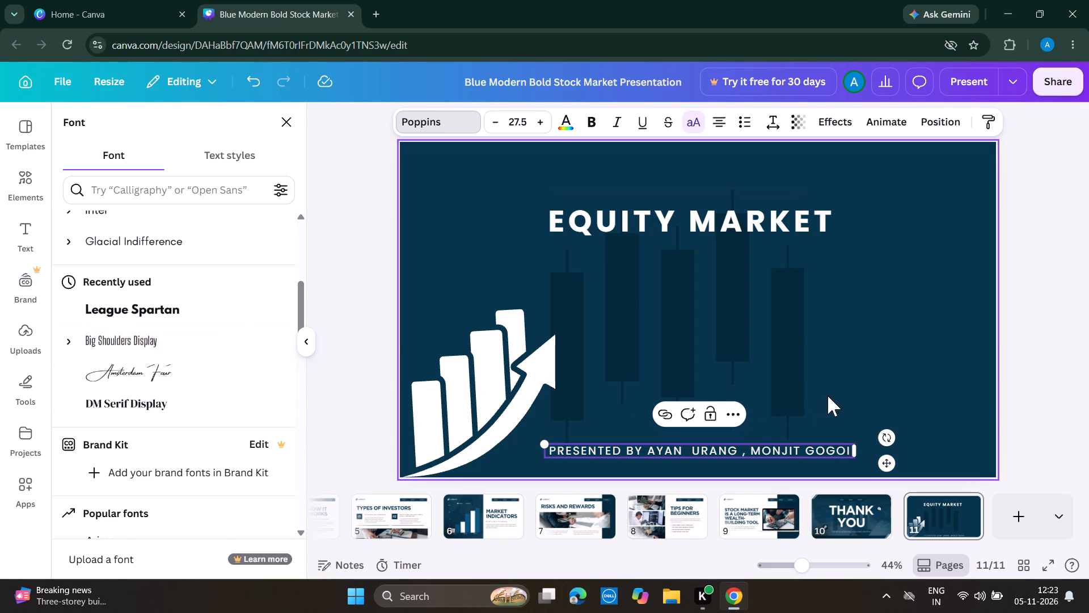
Select the entire text of the presenter line at the bottom of page 11.
click(559, 445)
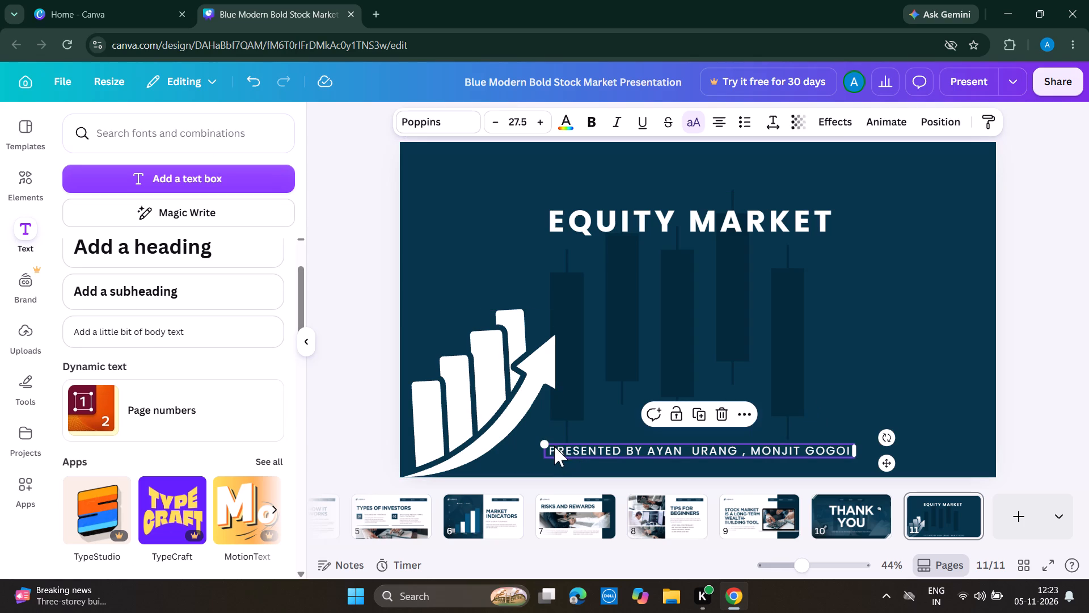
click(552, 450)
drag(552, 450, 689, 457)
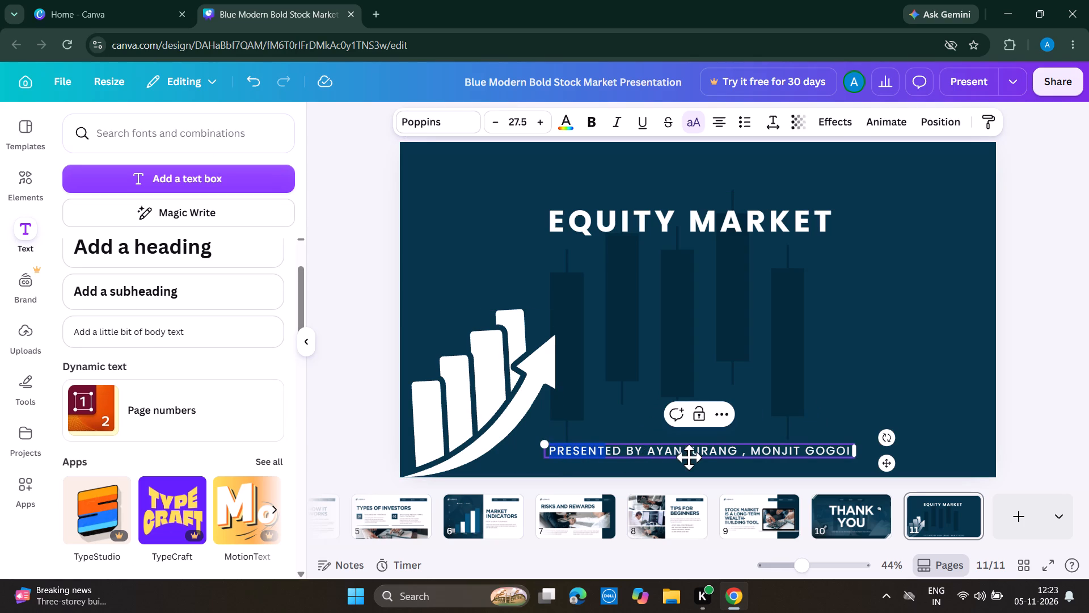
drag(689, 457, 851, 446)
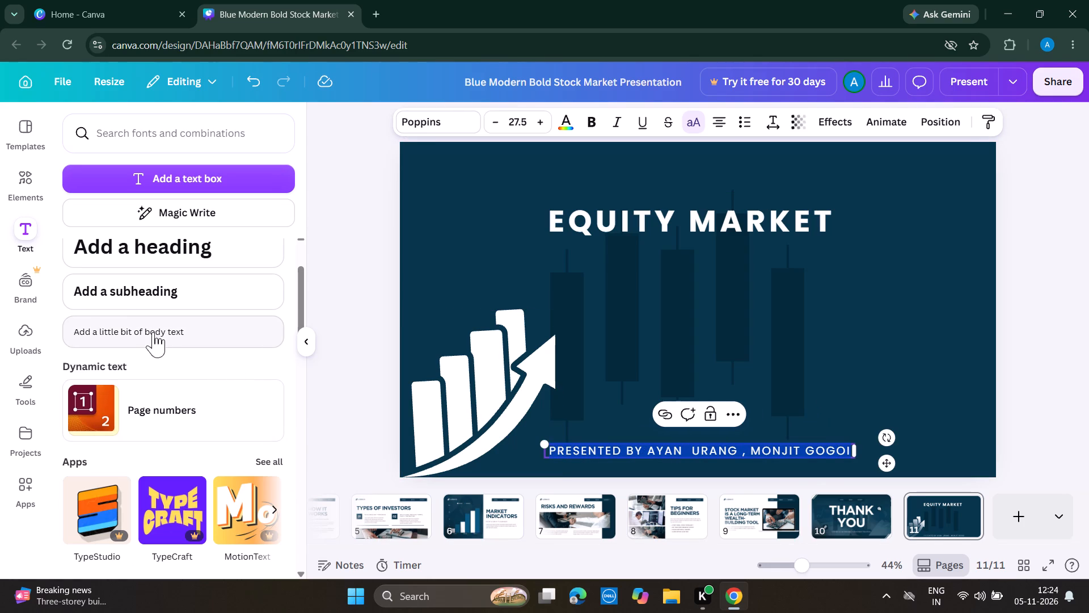
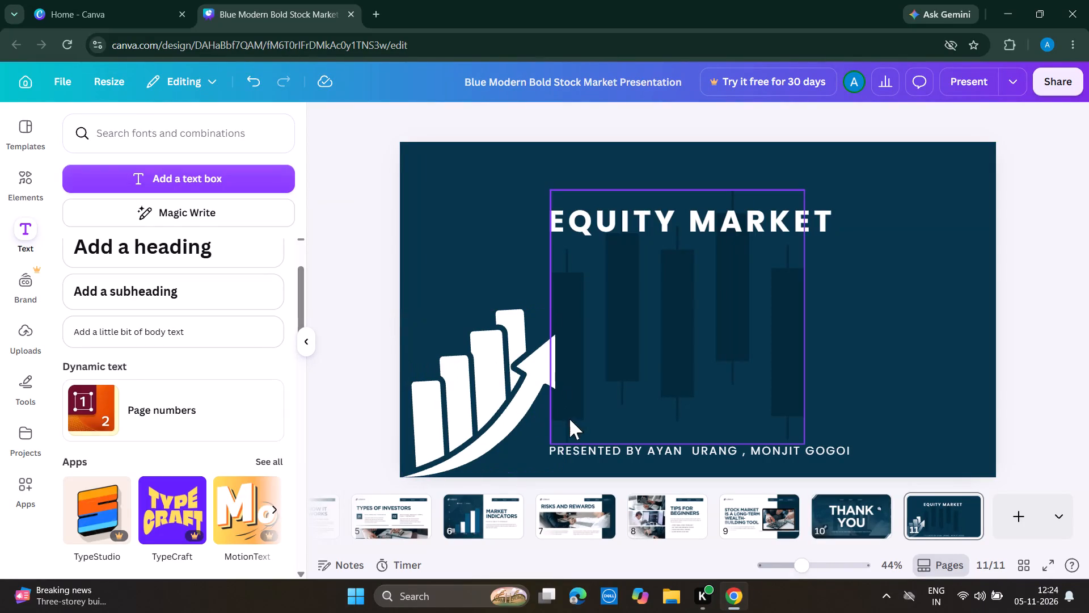
Nudge the presenter line at the bottom of page 11 slightly to the right.
click(573, 442)
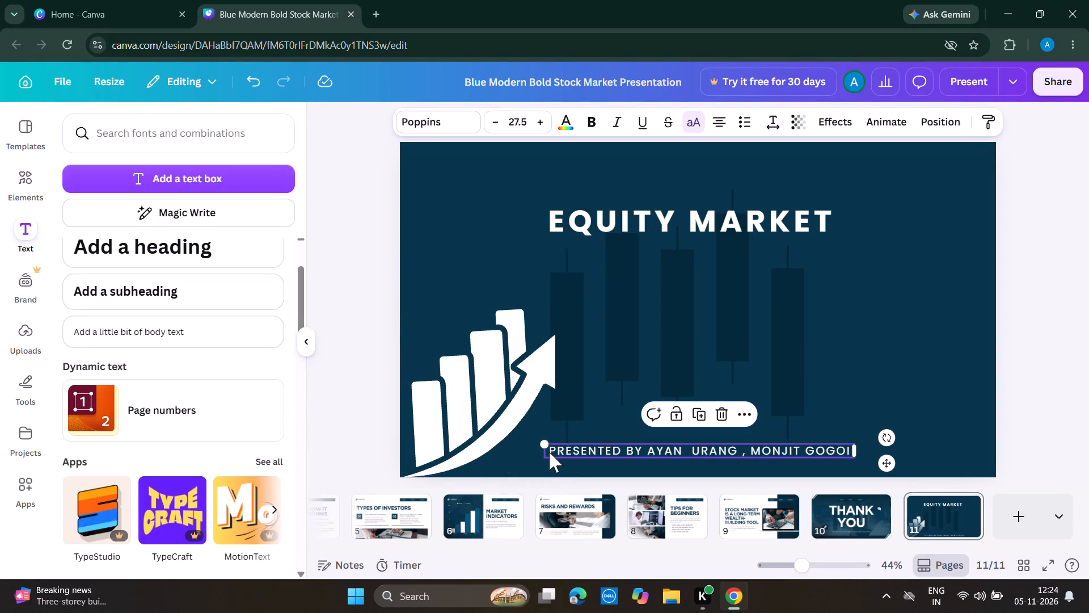
drag(551, 447, 559, 449)
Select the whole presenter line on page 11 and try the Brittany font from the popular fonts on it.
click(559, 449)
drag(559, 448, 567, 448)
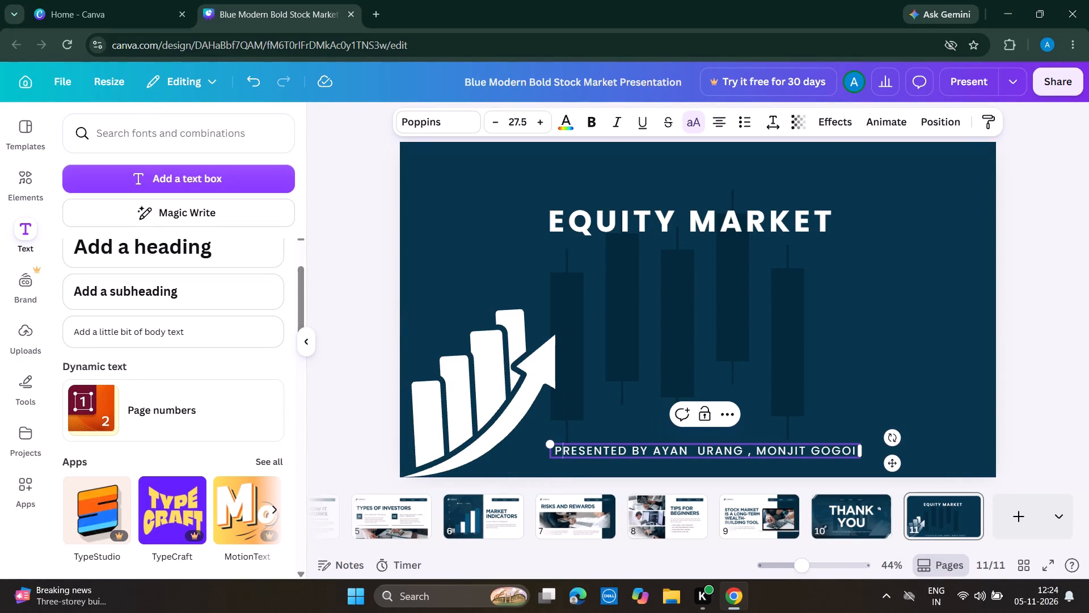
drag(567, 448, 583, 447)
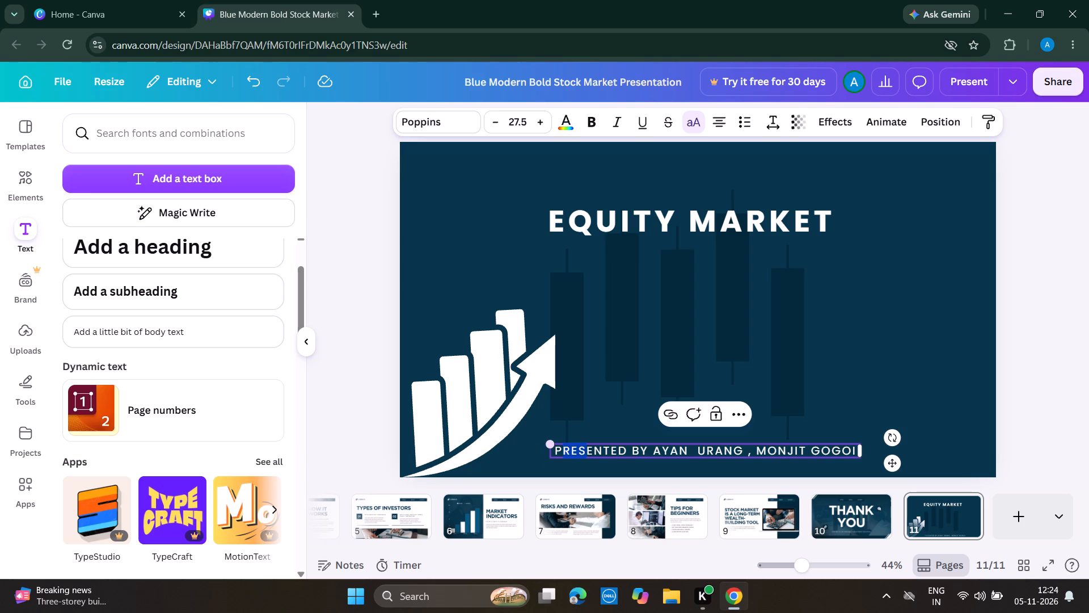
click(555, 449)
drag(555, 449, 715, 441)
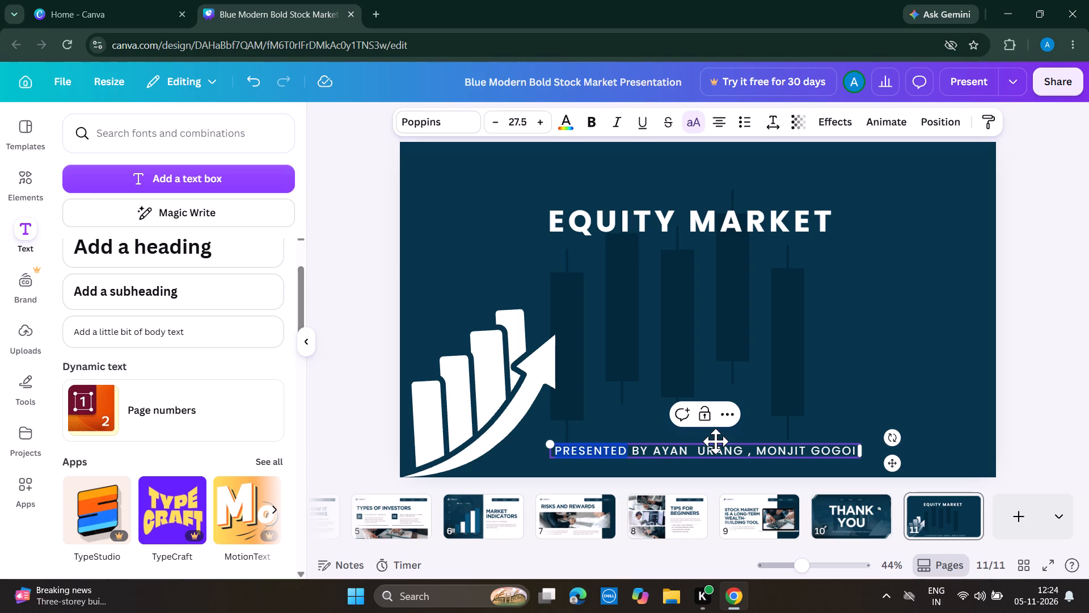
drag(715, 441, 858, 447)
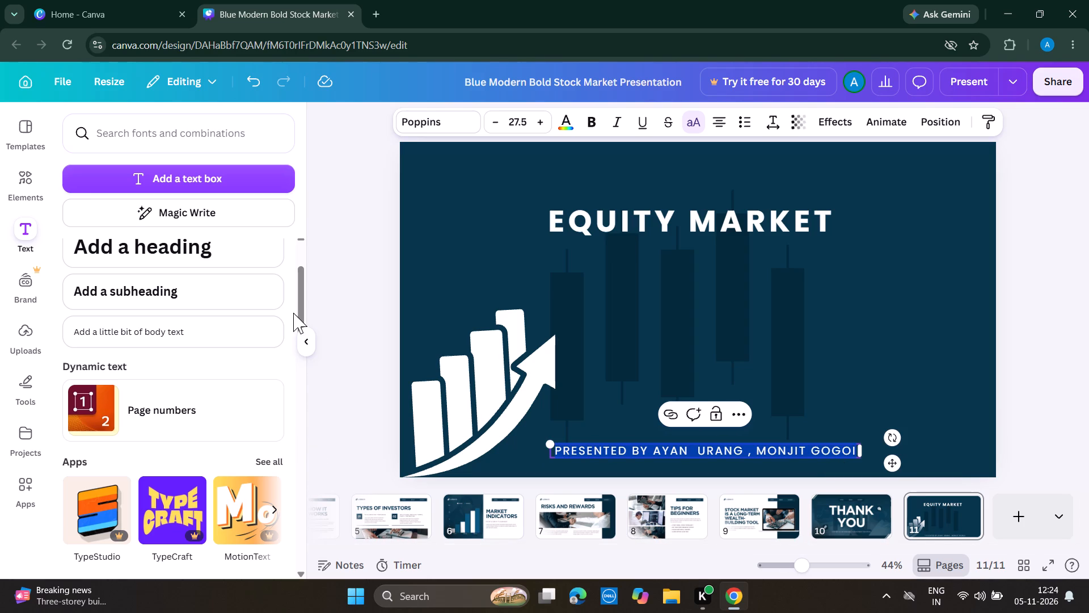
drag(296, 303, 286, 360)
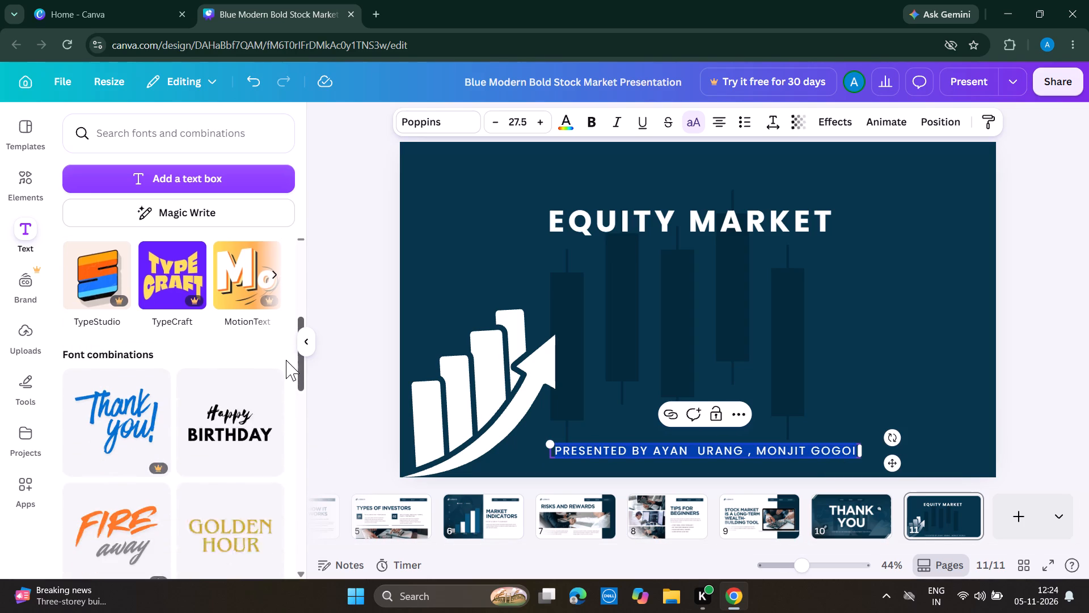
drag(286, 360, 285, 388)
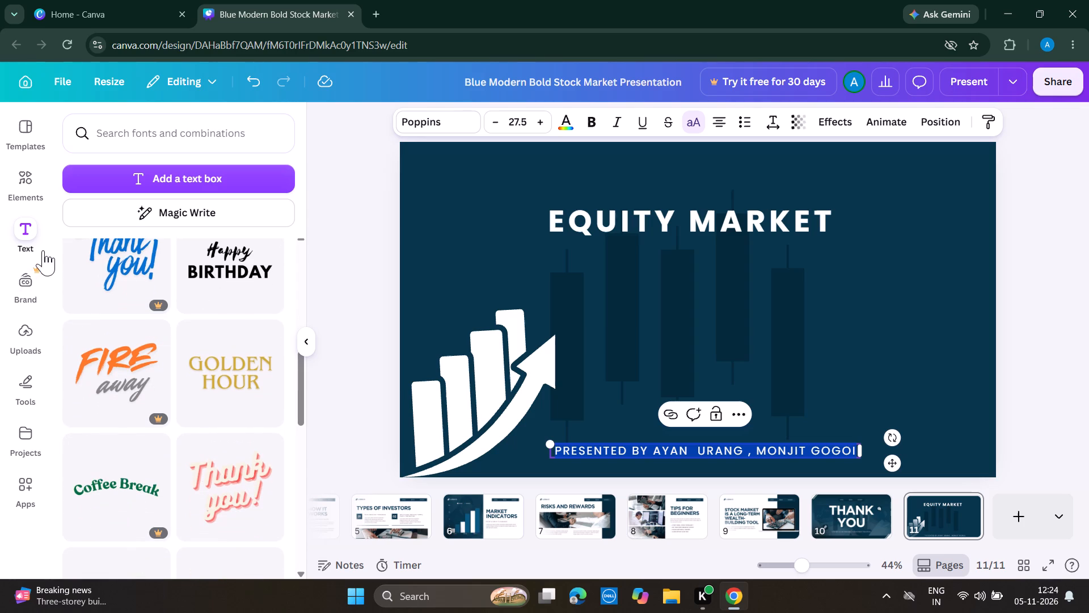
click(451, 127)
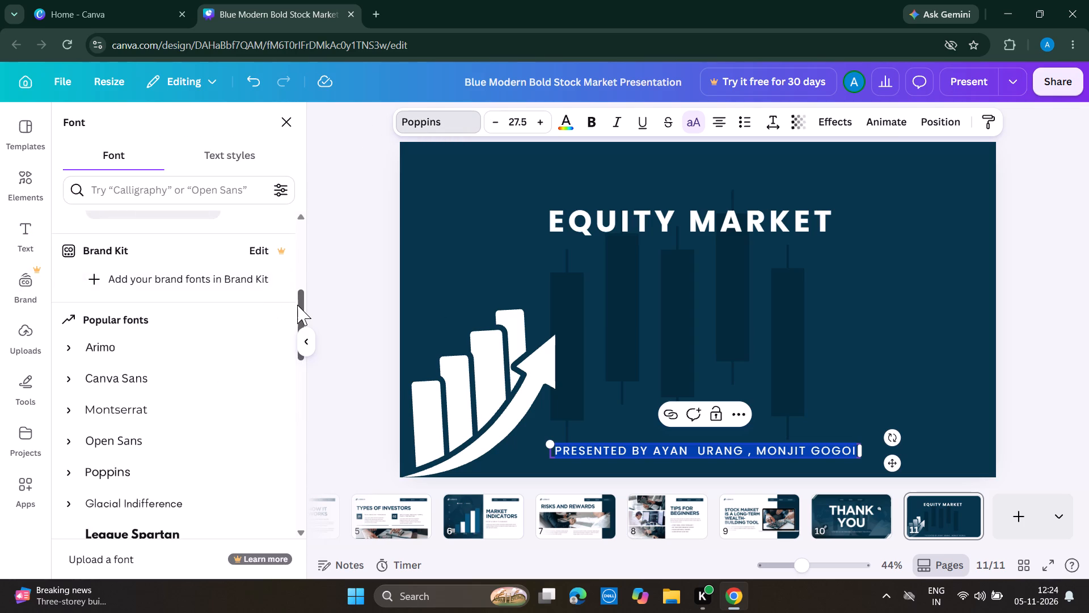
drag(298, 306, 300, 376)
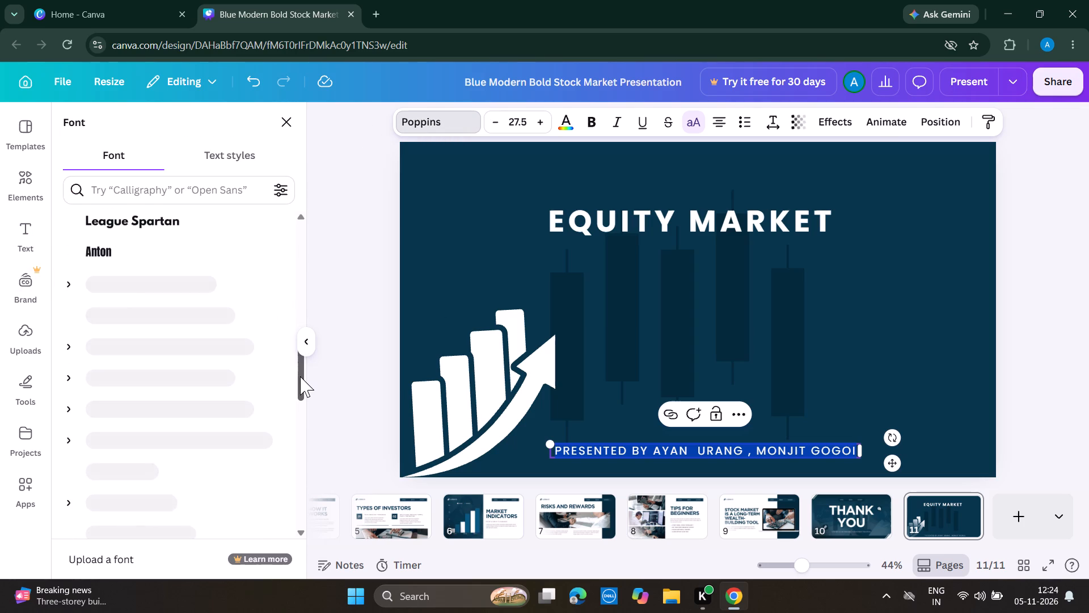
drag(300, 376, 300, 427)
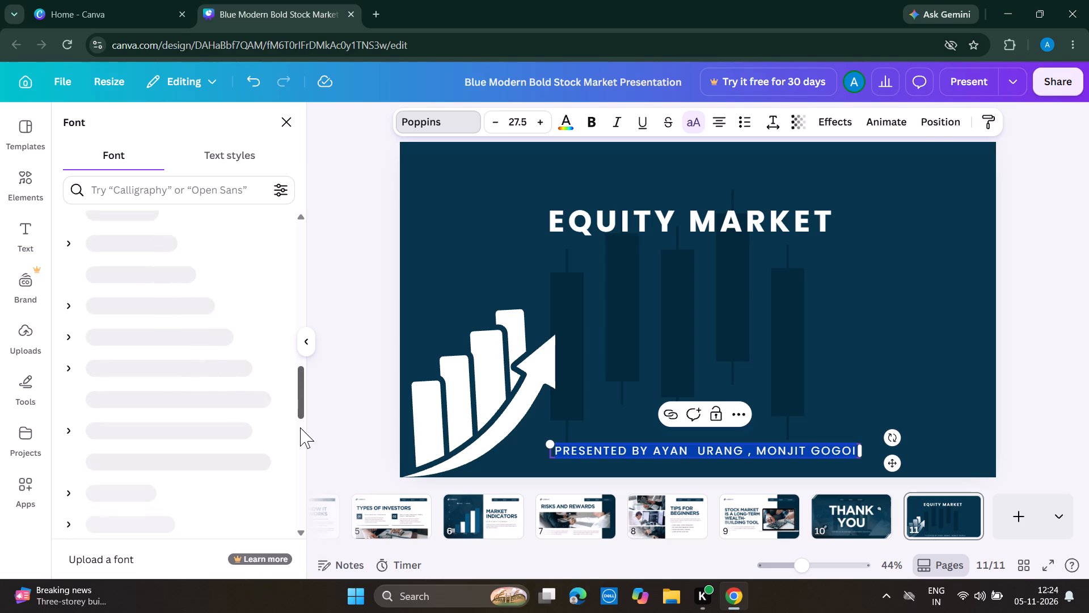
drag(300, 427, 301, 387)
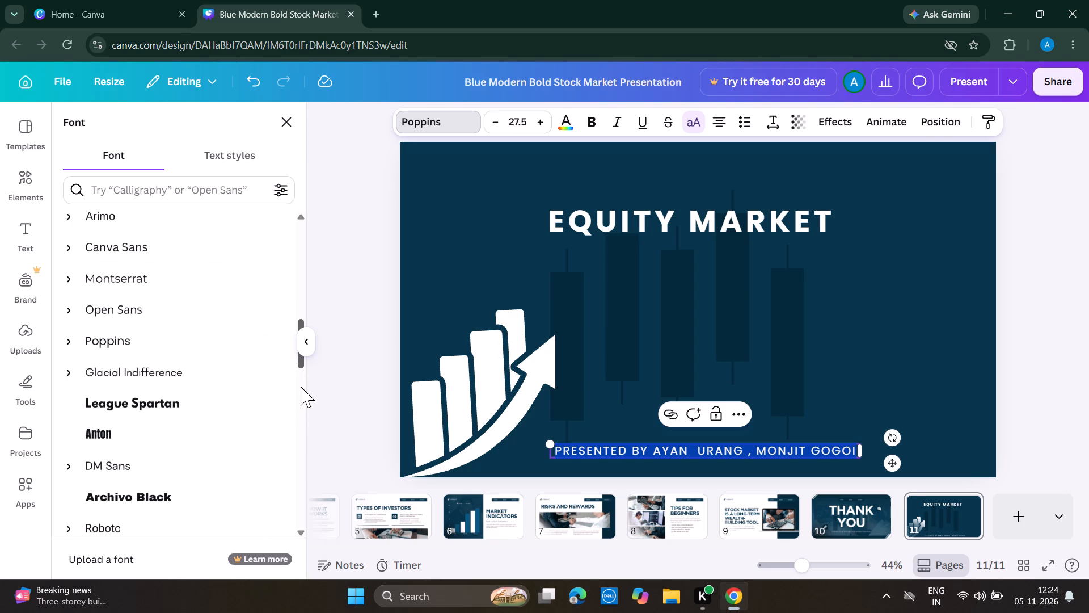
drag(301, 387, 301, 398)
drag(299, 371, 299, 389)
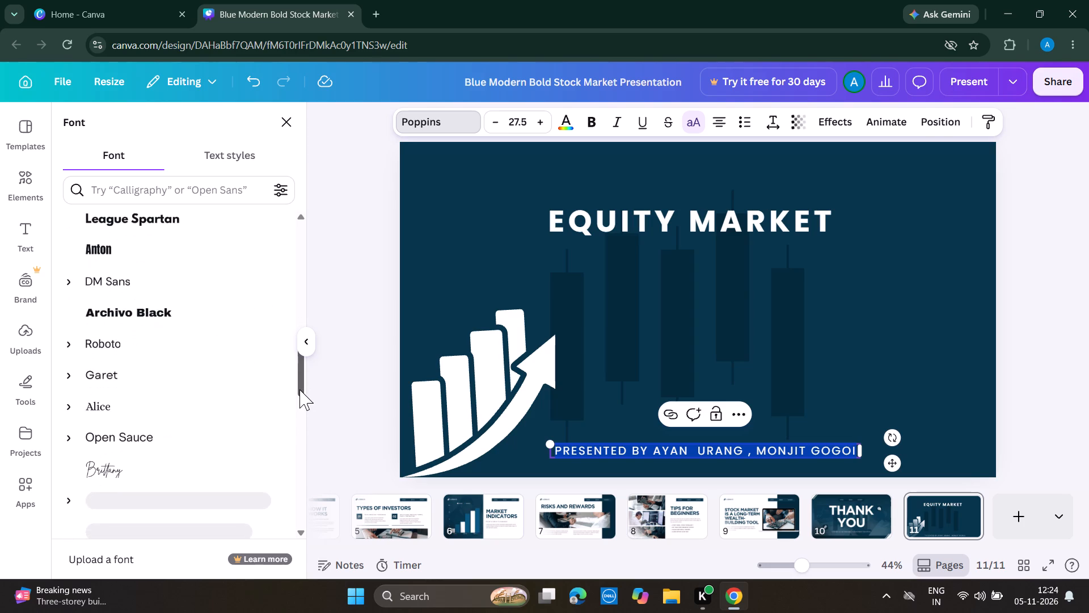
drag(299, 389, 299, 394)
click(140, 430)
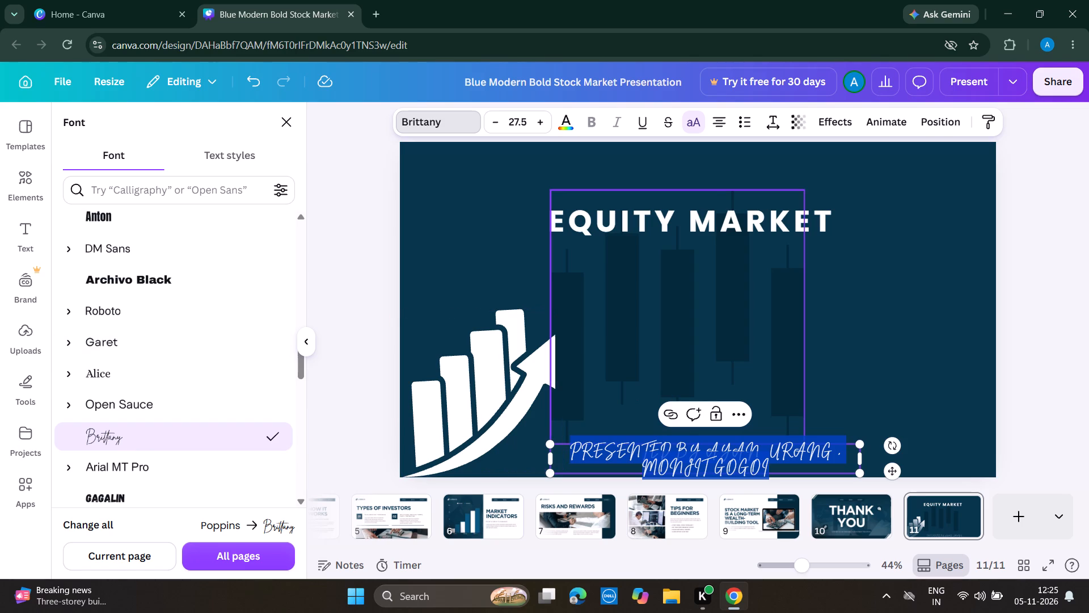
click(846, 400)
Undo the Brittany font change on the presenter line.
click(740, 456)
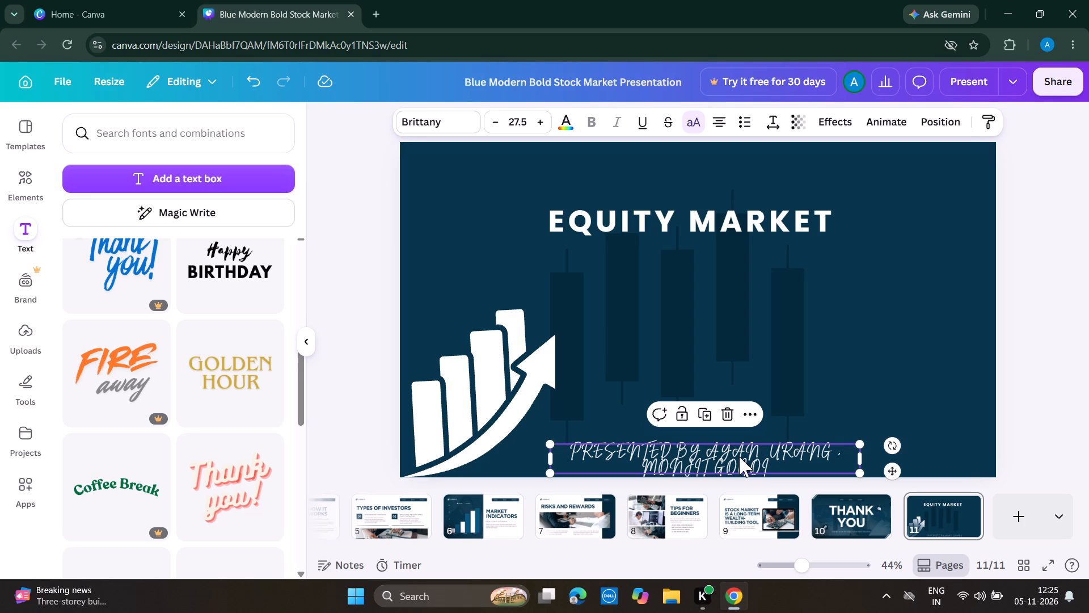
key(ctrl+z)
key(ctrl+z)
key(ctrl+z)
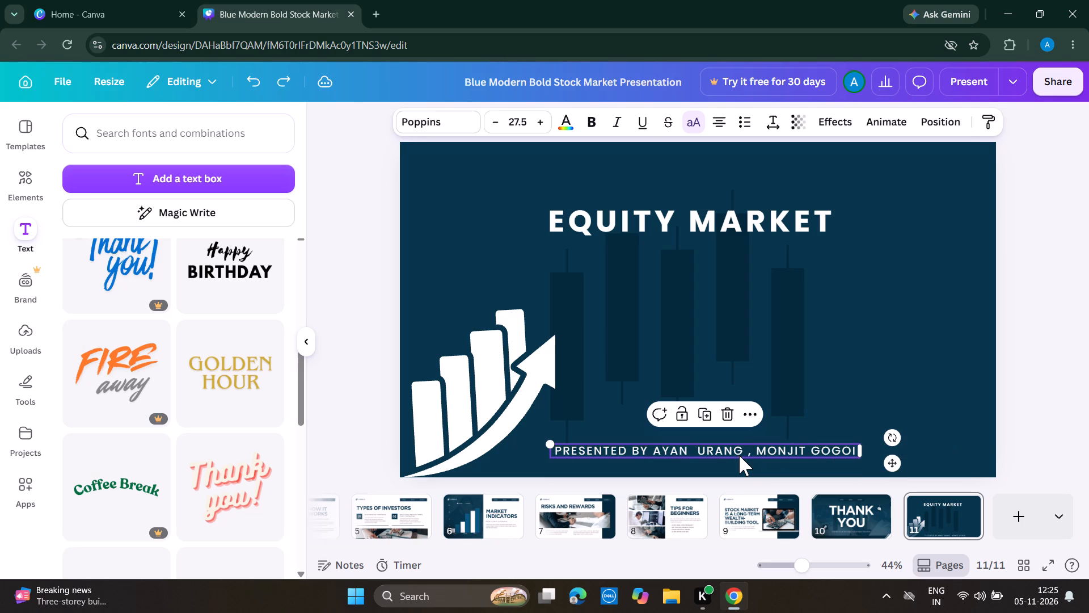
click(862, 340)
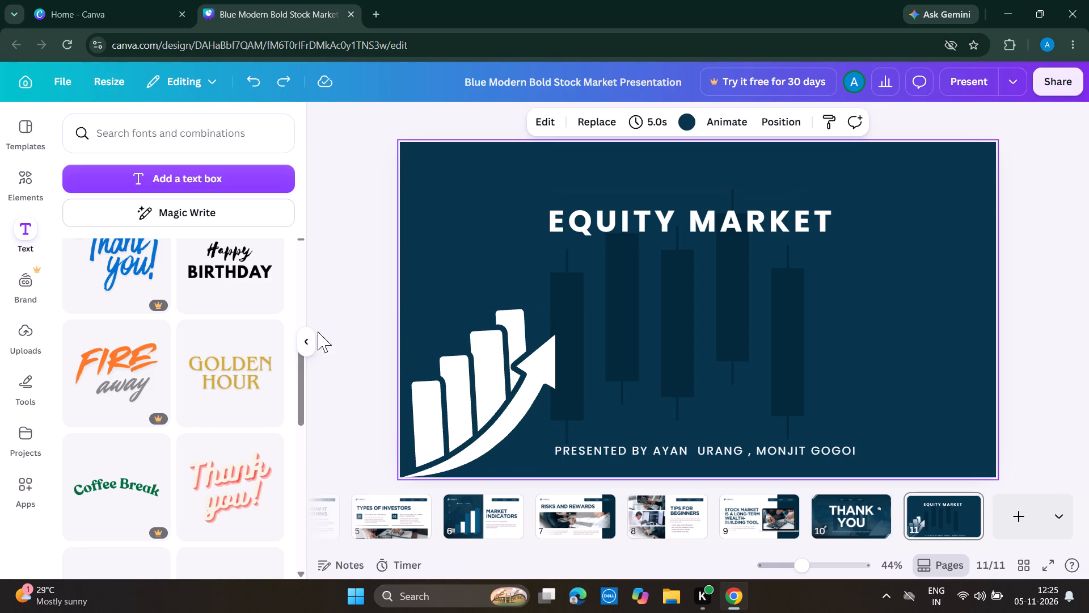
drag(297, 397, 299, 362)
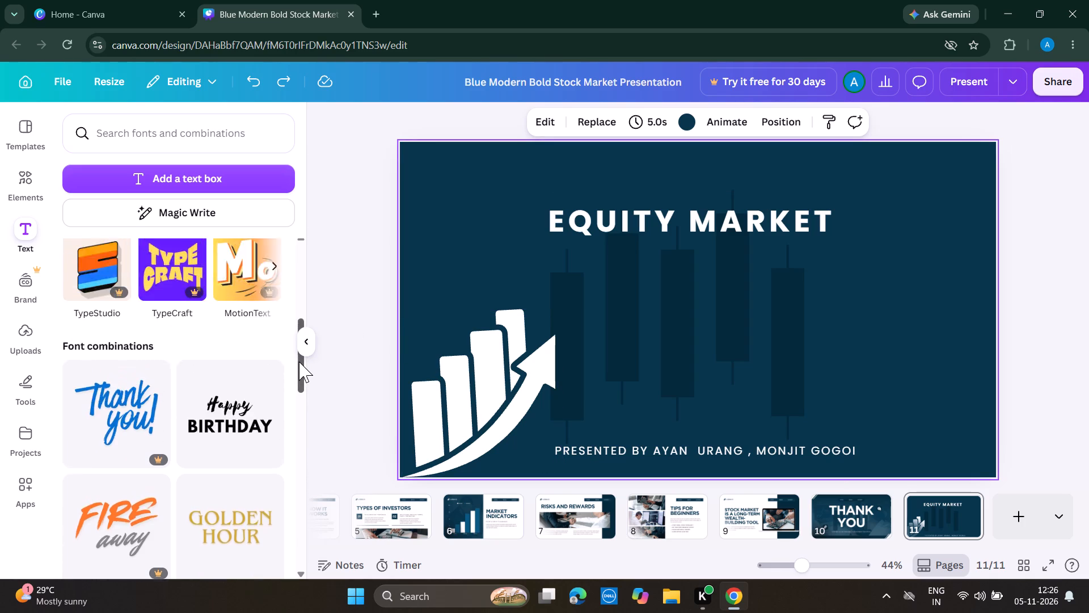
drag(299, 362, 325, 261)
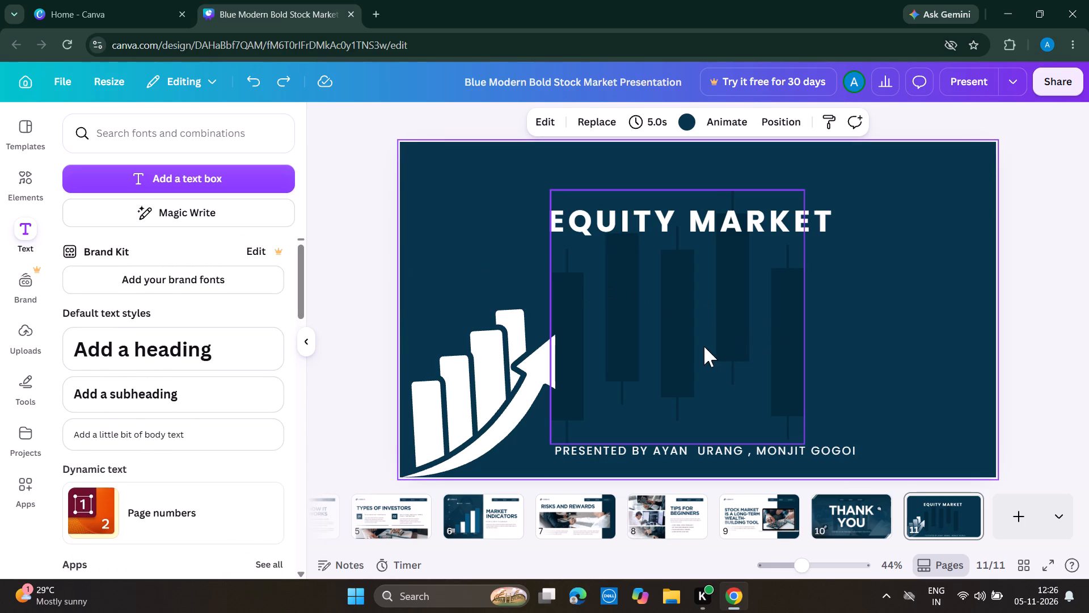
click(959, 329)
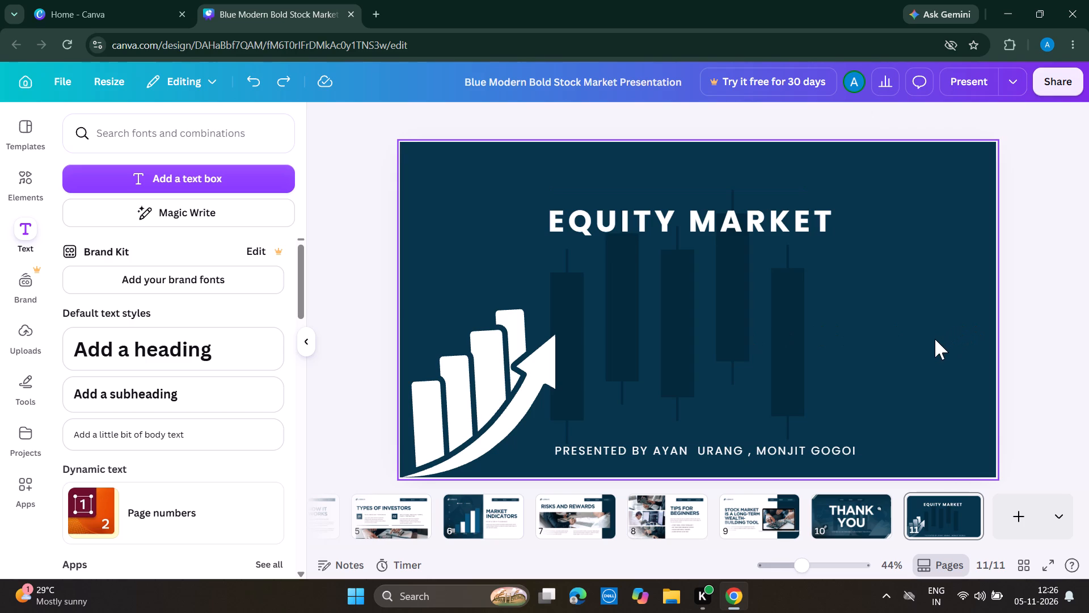
Add a new page after page 11 at the end of the presentation.
click(1022, 521)
Return to page 11 and move the "EQUITY MARKET" title up and slightly left, above the candlesticks.
click(859, 526)
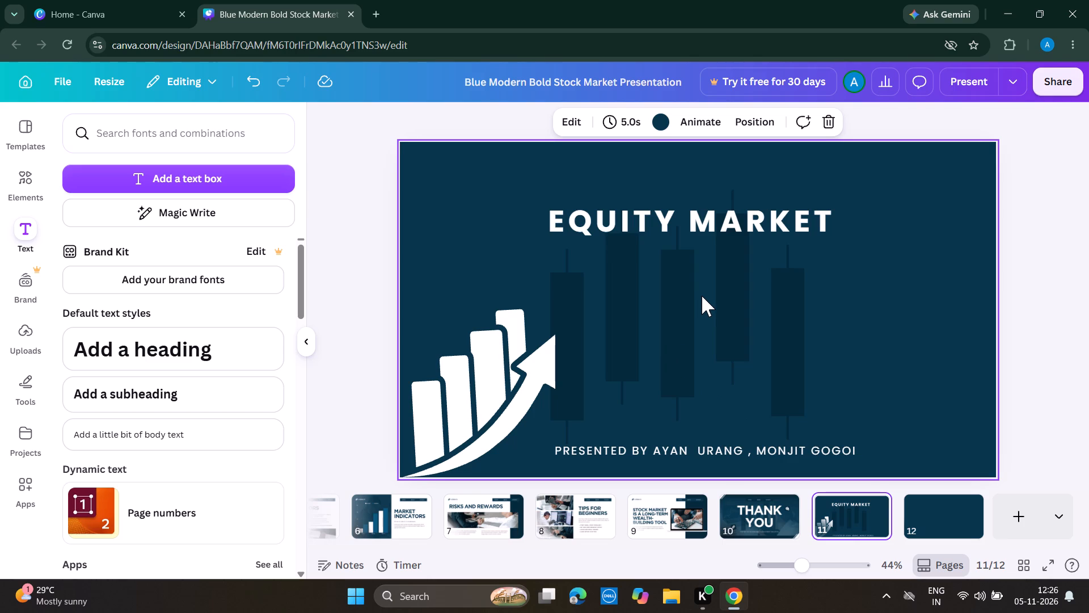
click(738, 234)
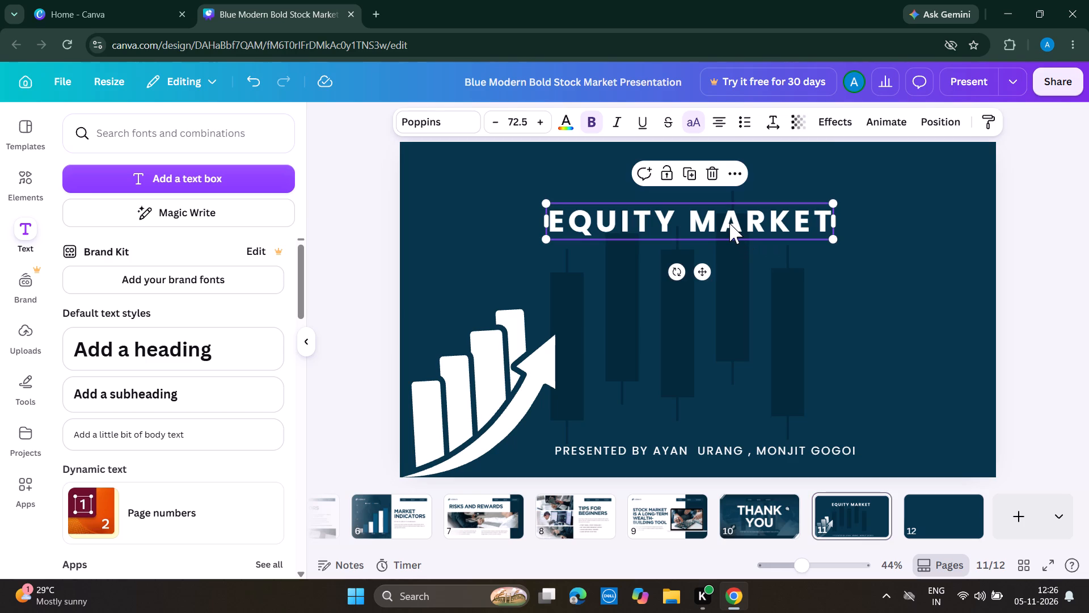
drag(729, 223, 728, 221)
drag(728, 221, 703, 211)
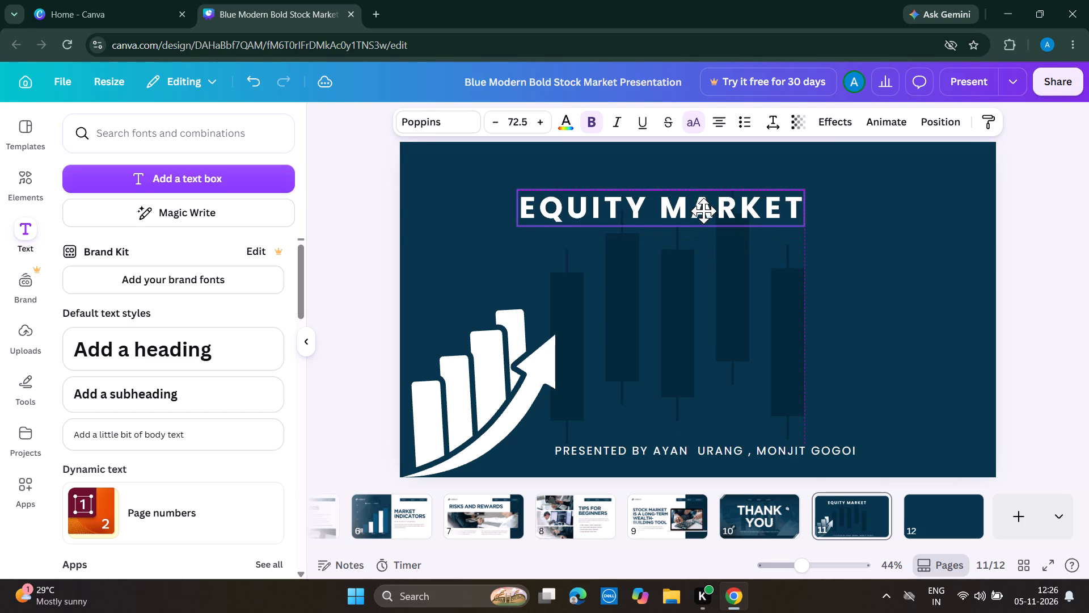
drag(703, 211, 715, 199)
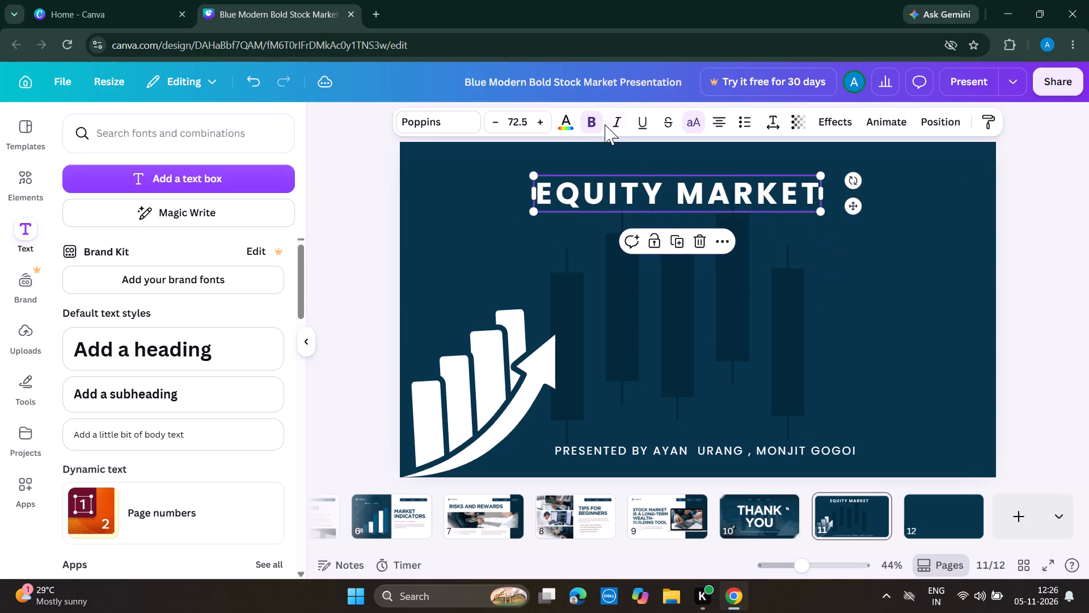
Increase the "EQUITY MARKET" title's font size to 76.5.
click(542, 120)
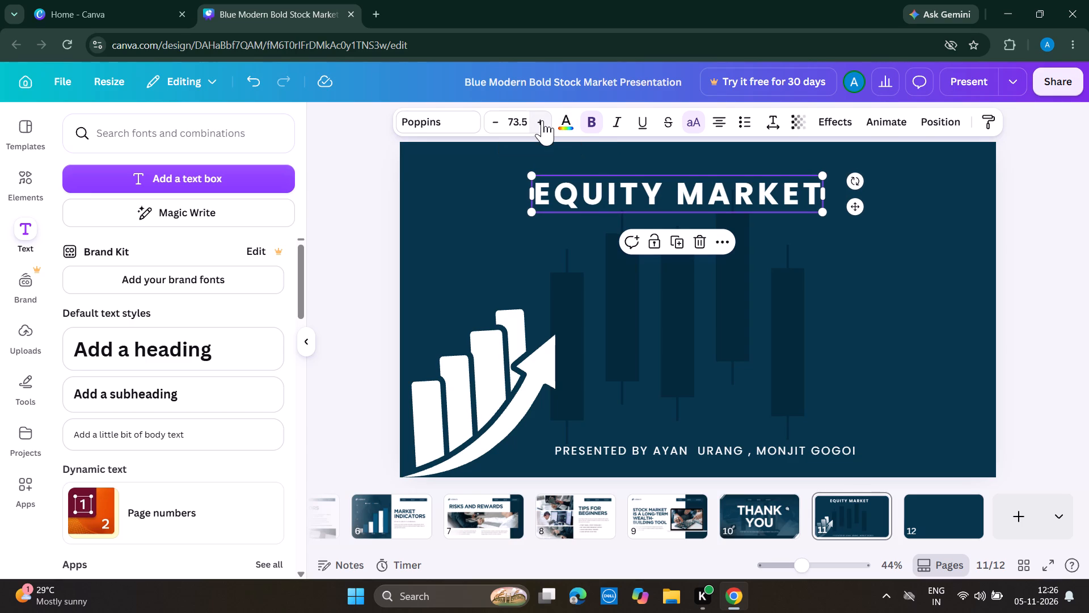
click(542, 120)
double_click(542, 120)
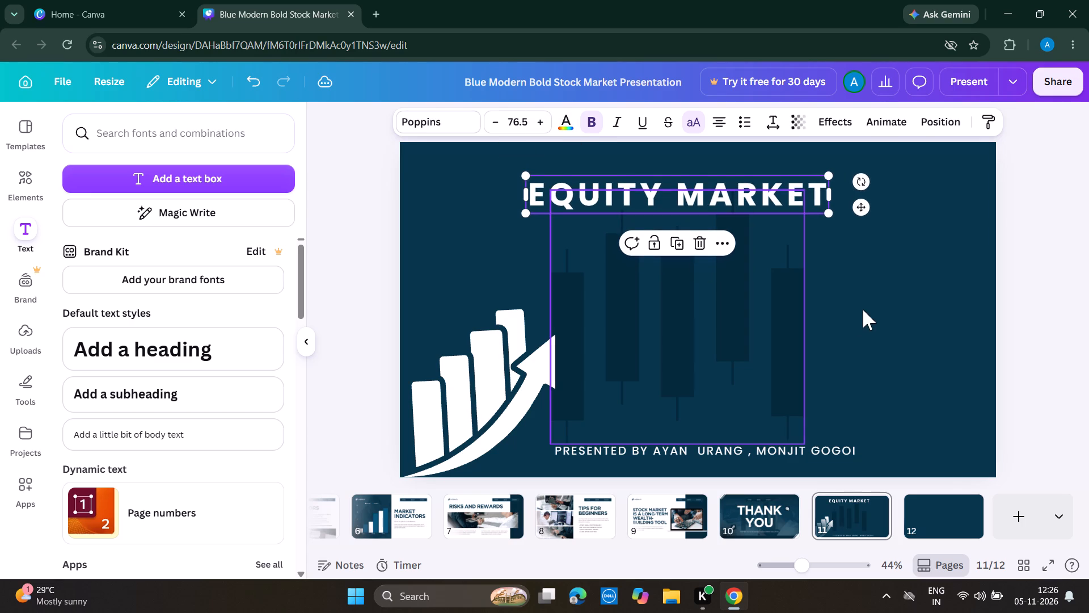
click(863, 297)
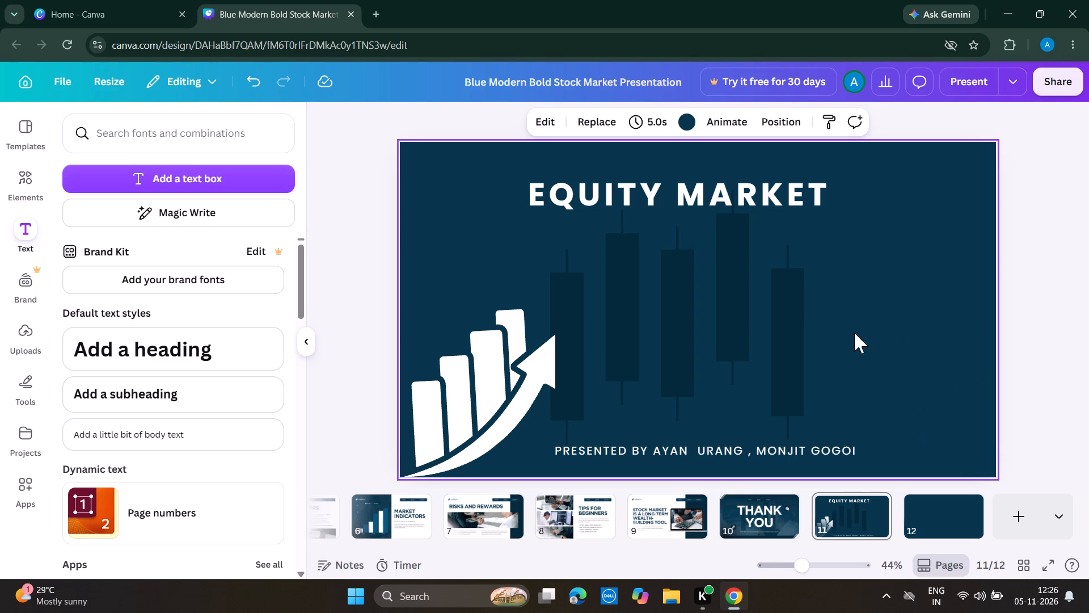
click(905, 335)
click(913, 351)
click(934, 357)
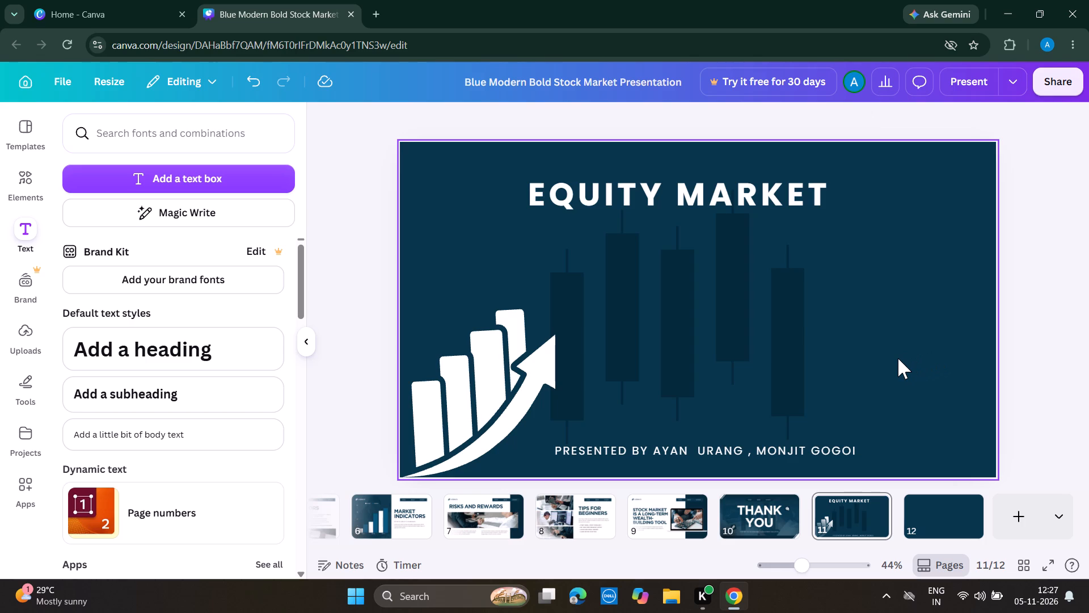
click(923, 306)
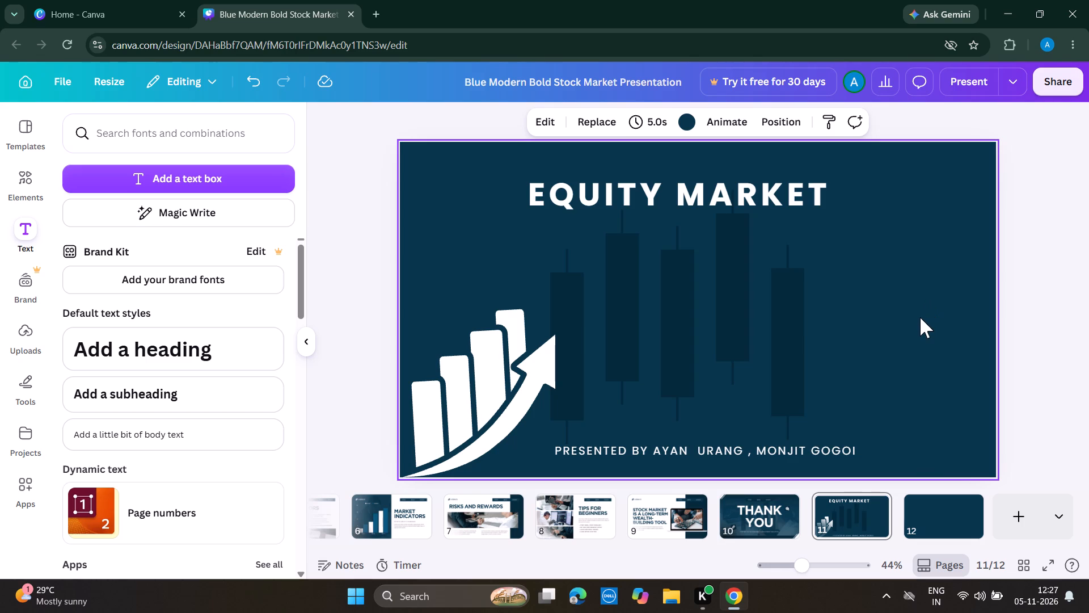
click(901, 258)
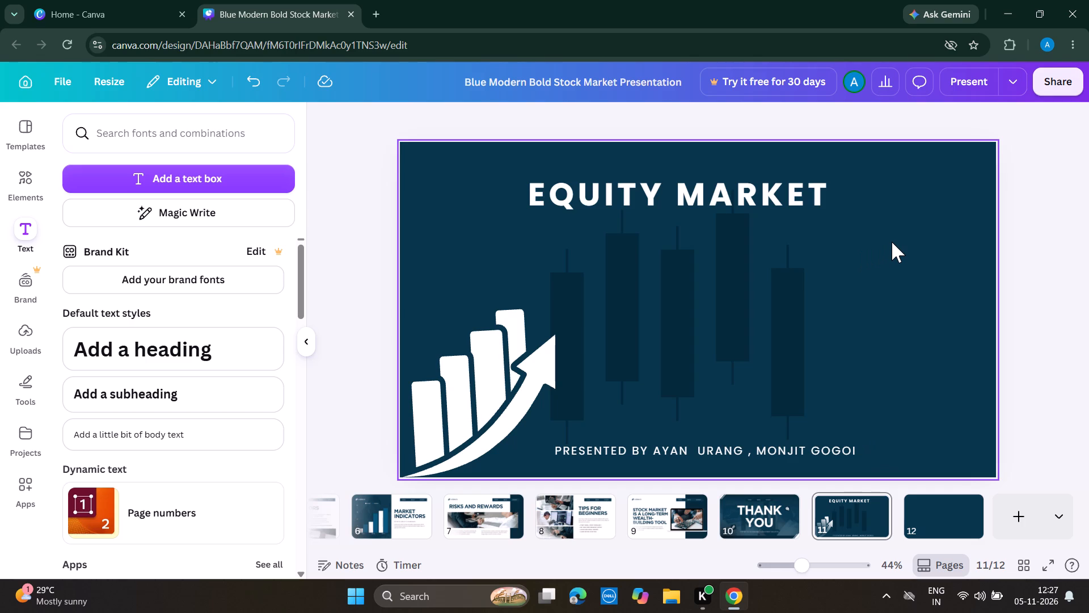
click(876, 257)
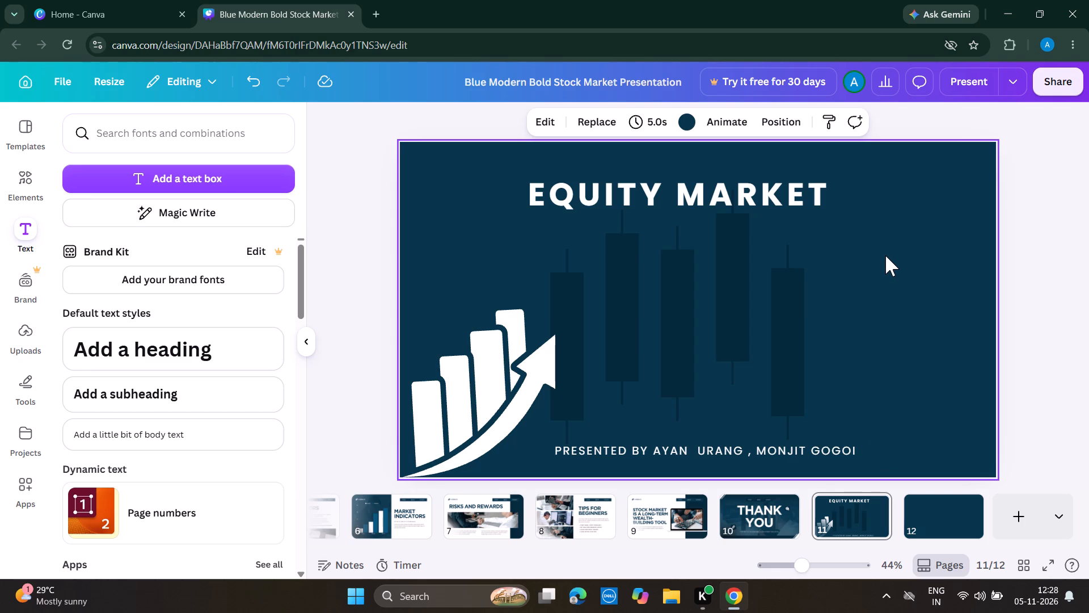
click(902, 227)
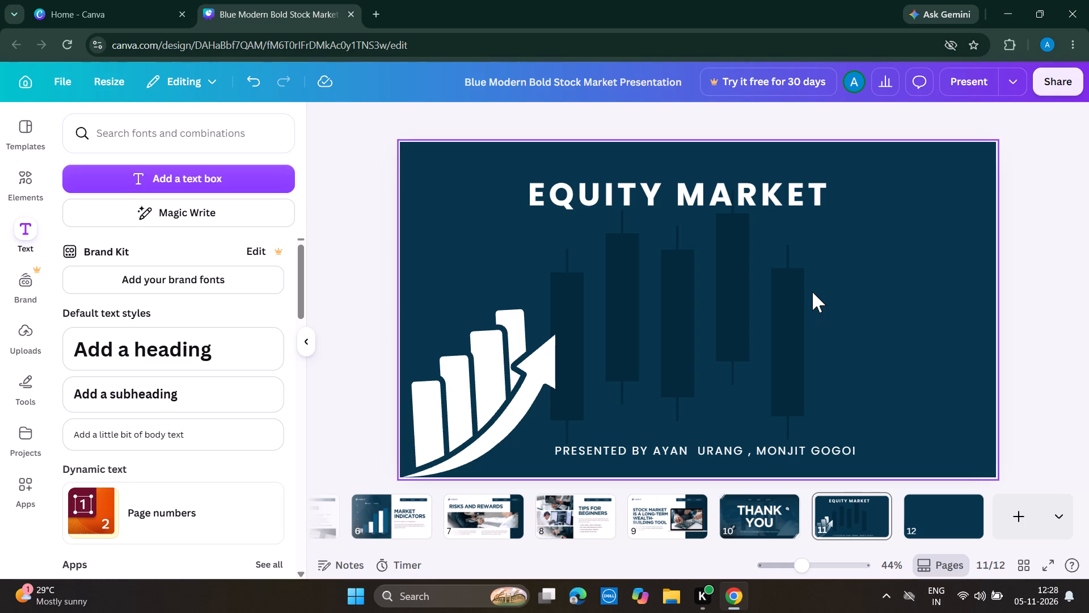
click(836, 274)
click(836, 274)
Add a text box reading "content" to the blank page 12.
click(947, 519)
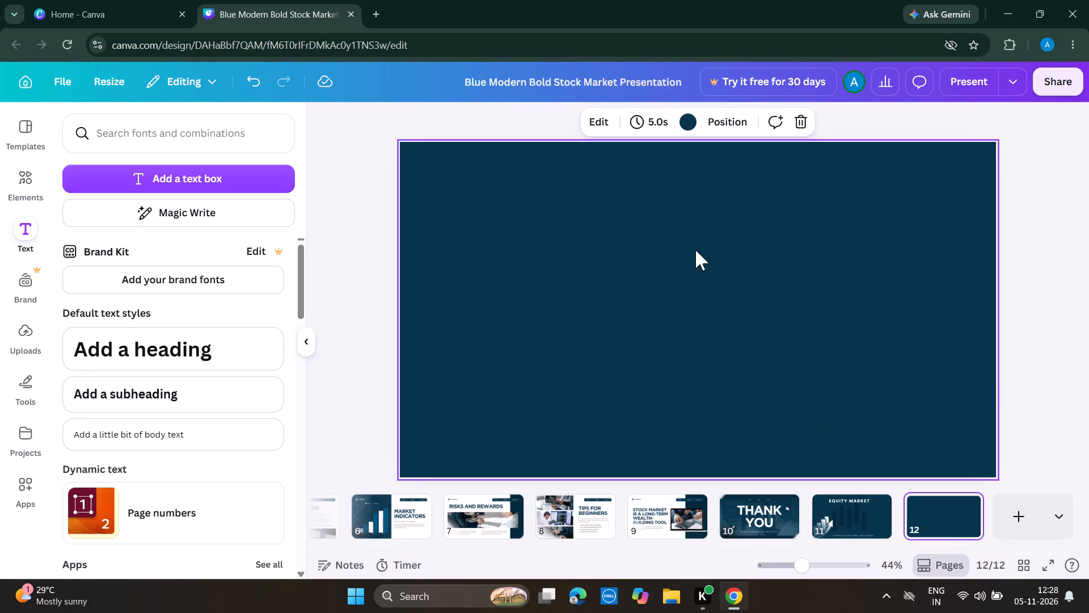
click(665, 232)
click(212, 174)
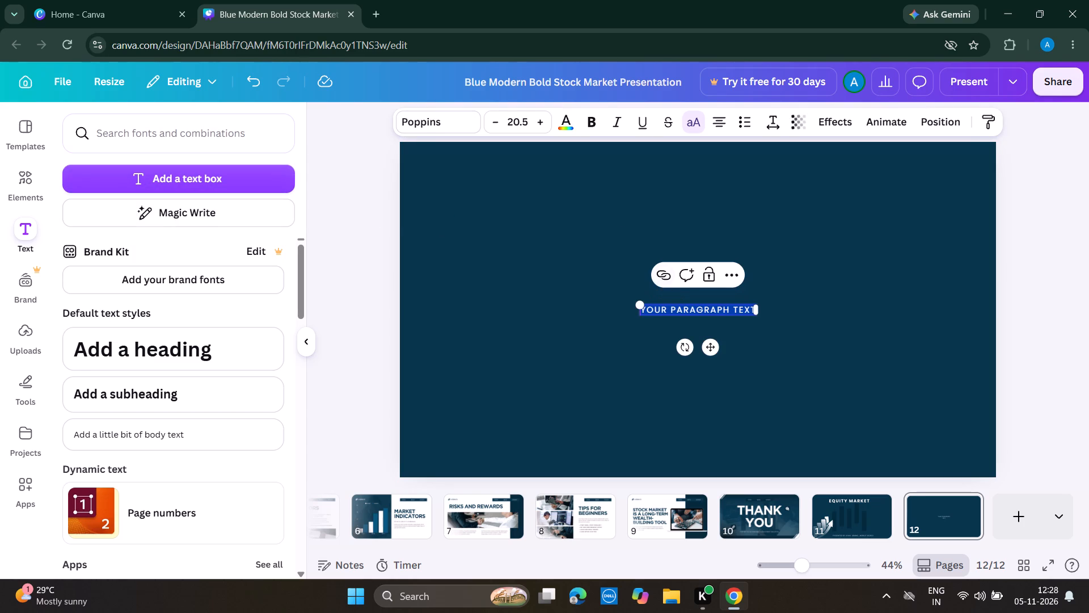
text(content)
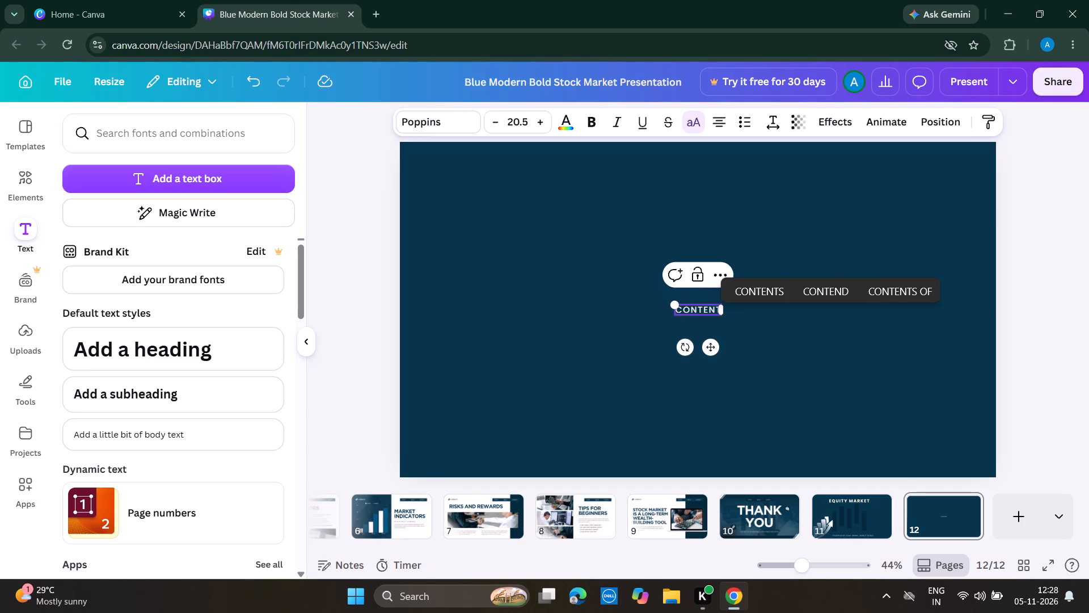
Increase the font size of the "CONTENT" text on page 12 to 44.5.
triple_click(536, 120)
click(536, 120)
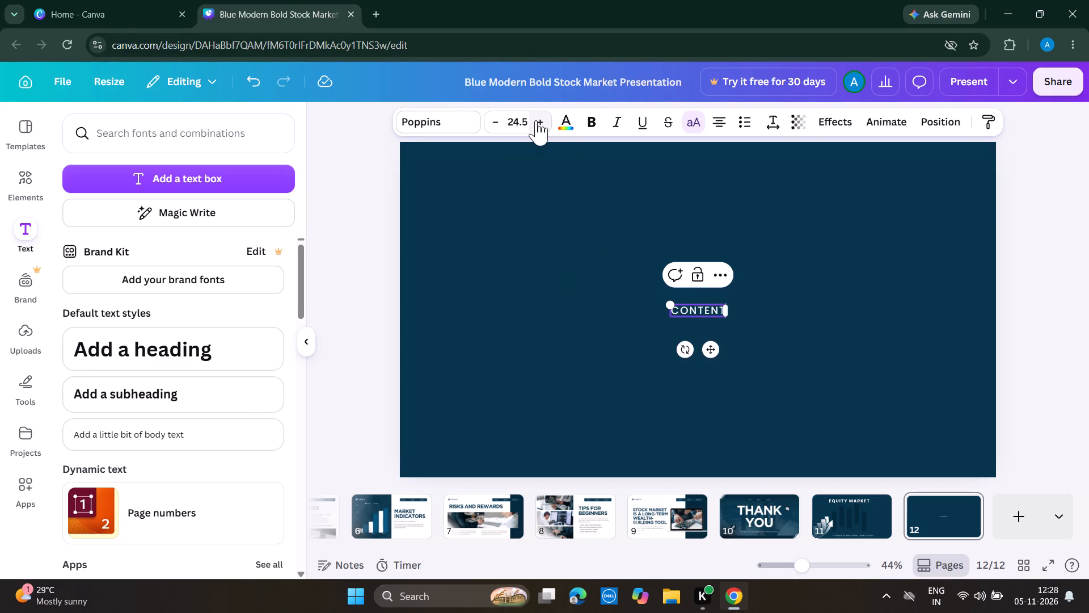
triple_click(536, 120)
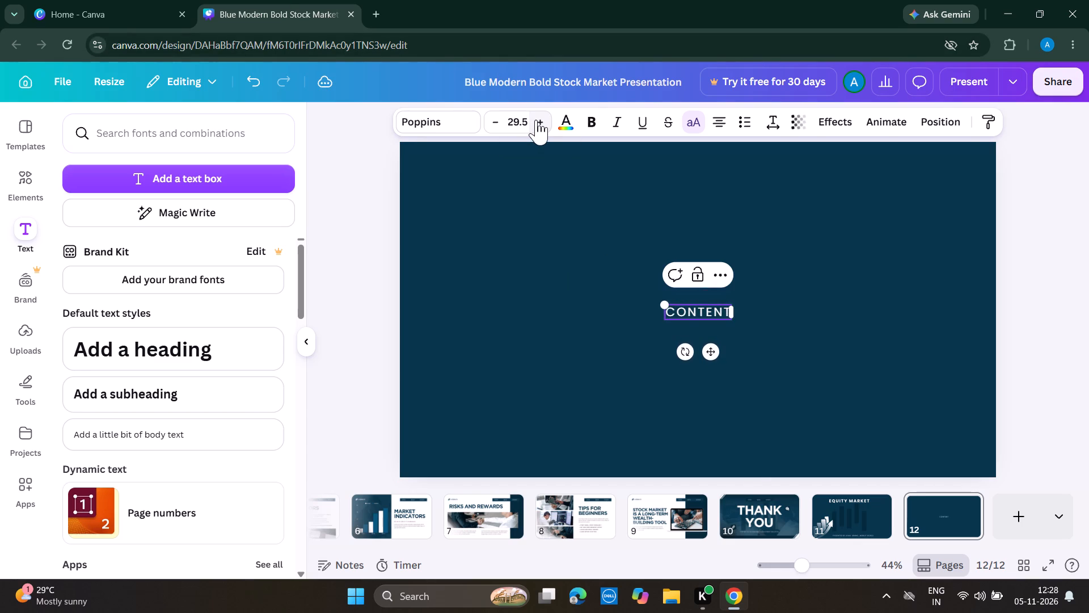
click(536, 120)
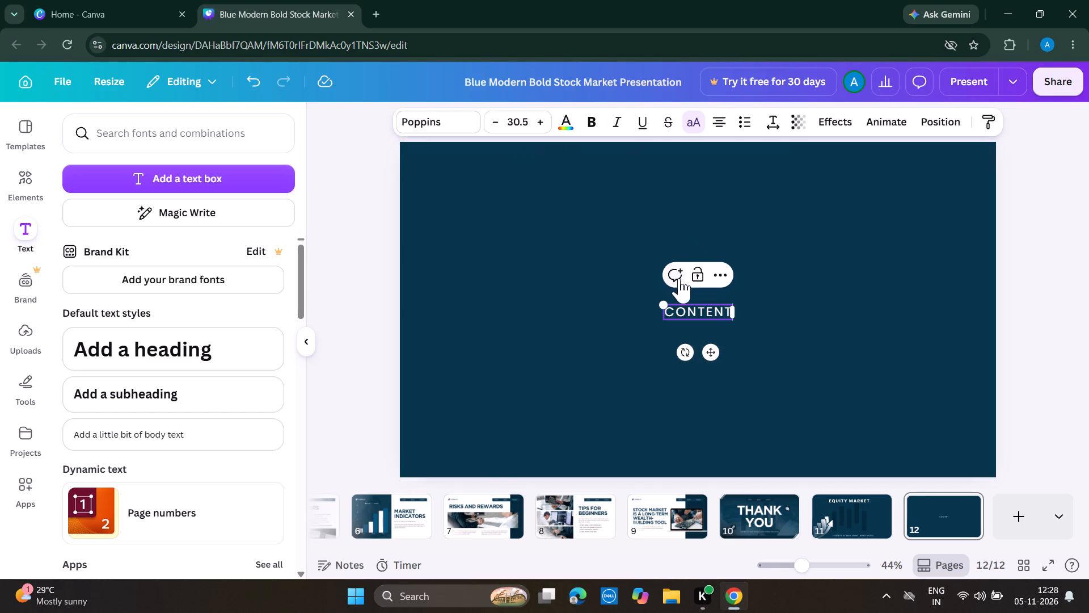
double_click(534, 119)
double_click(534, 119)
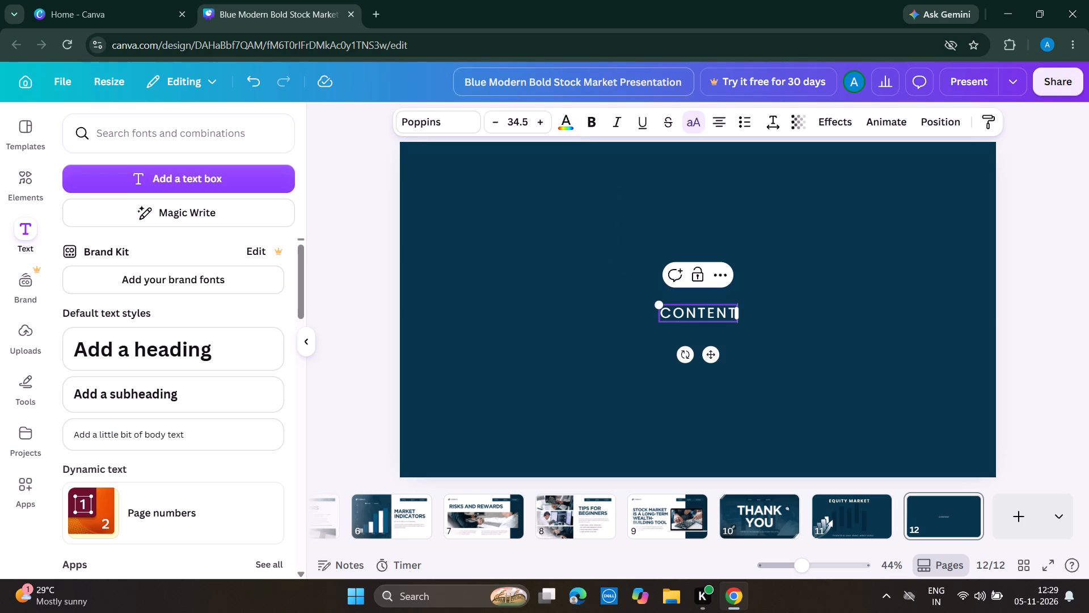
click(547, 125)
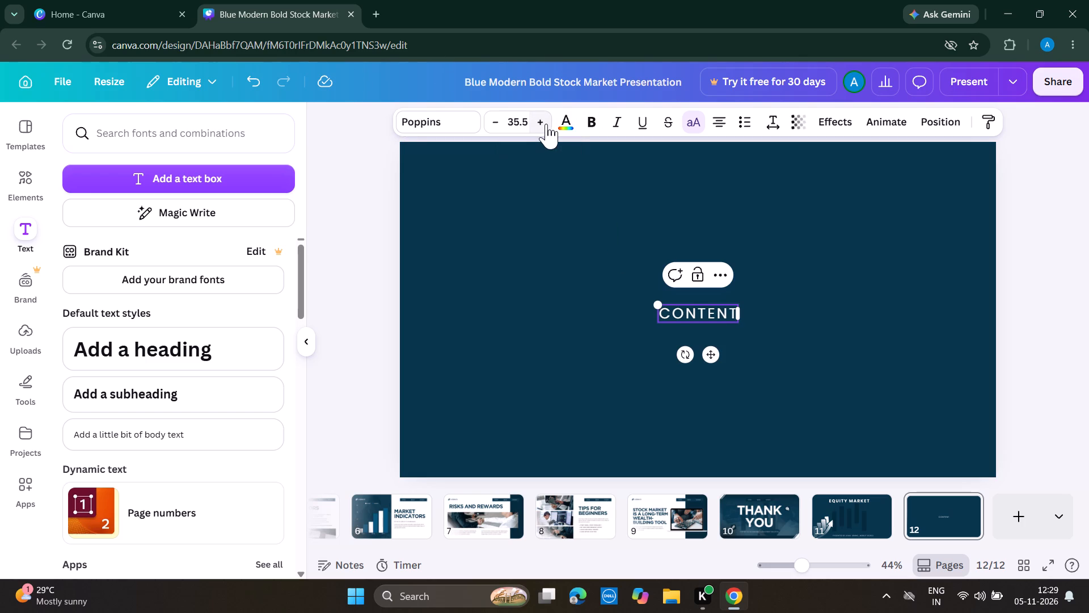
click(546, 122)
click(546, 122)
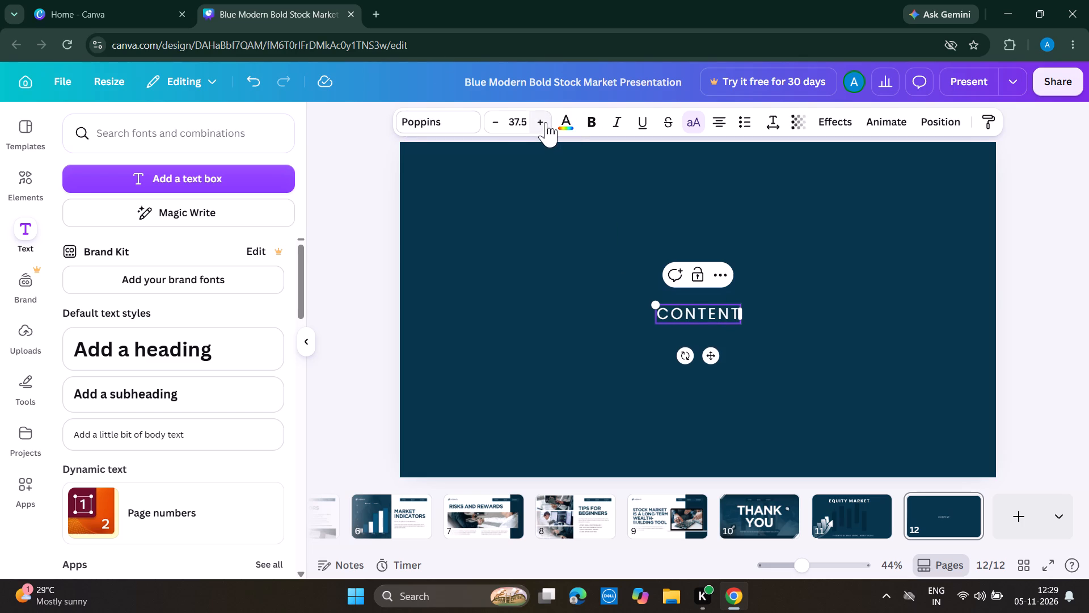
click(541, 116)
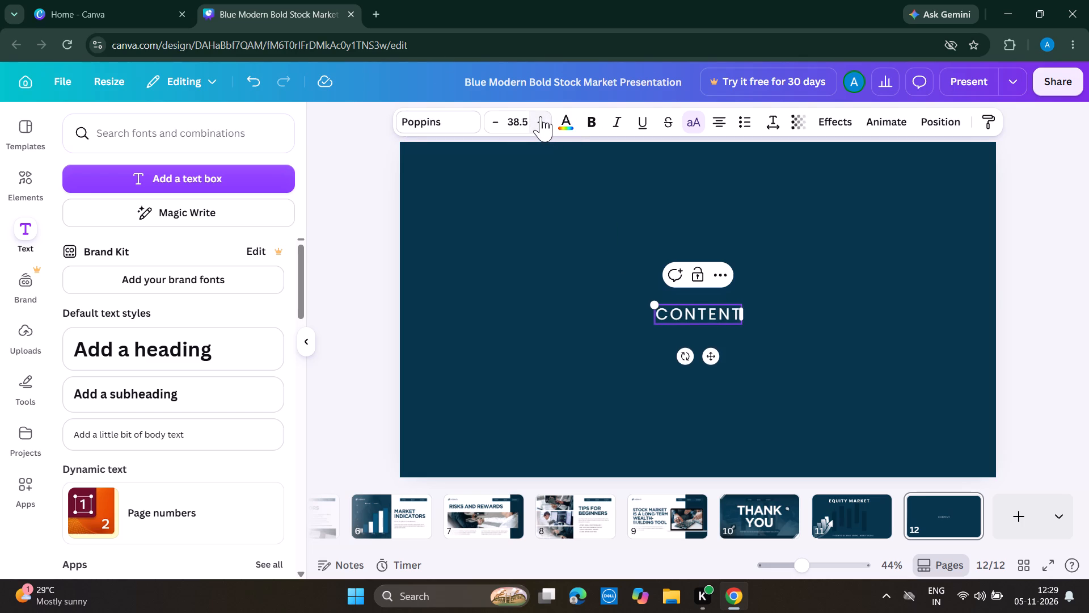
click(541, 116)
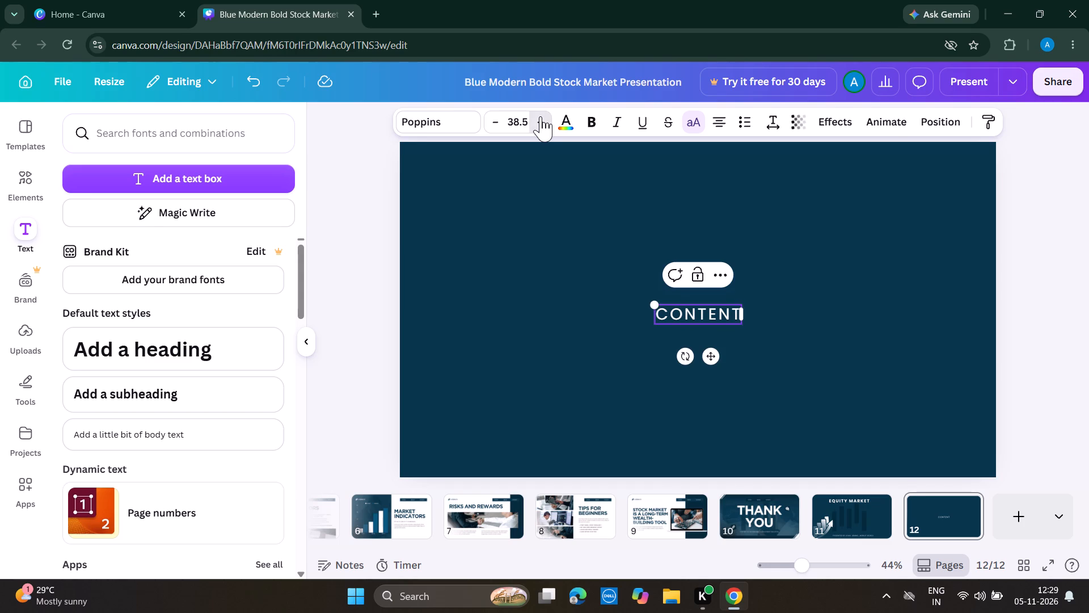
double_click(541, 116)
double_click(544, 128)
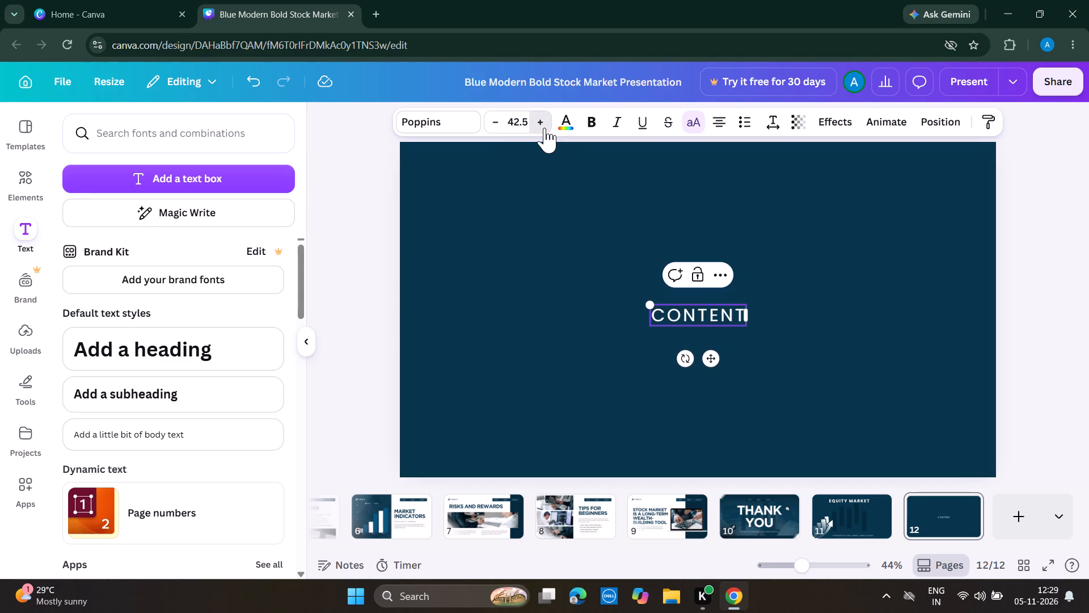
click(544, 128)
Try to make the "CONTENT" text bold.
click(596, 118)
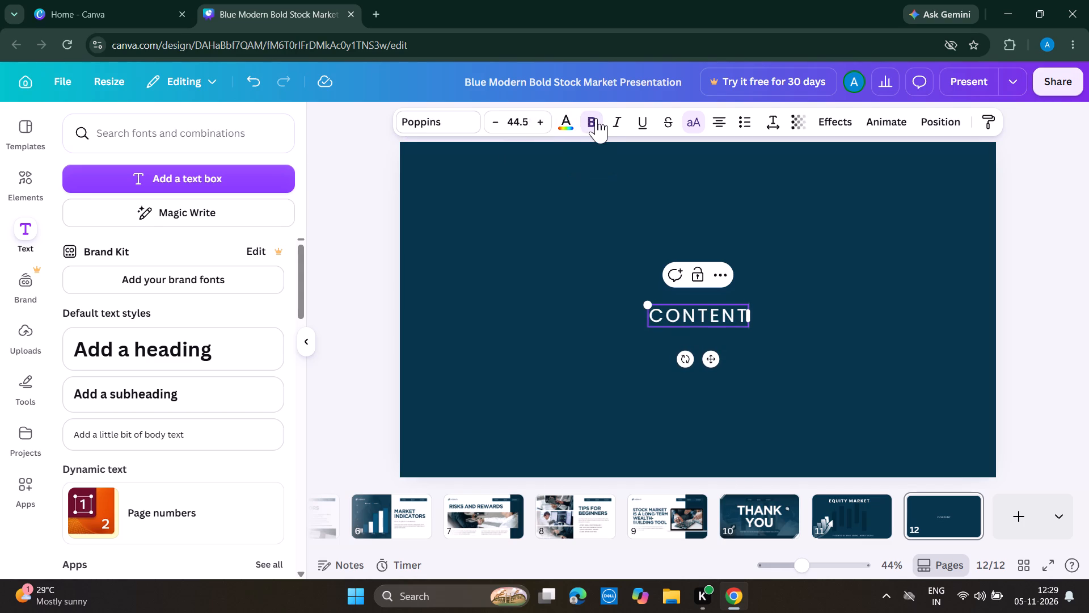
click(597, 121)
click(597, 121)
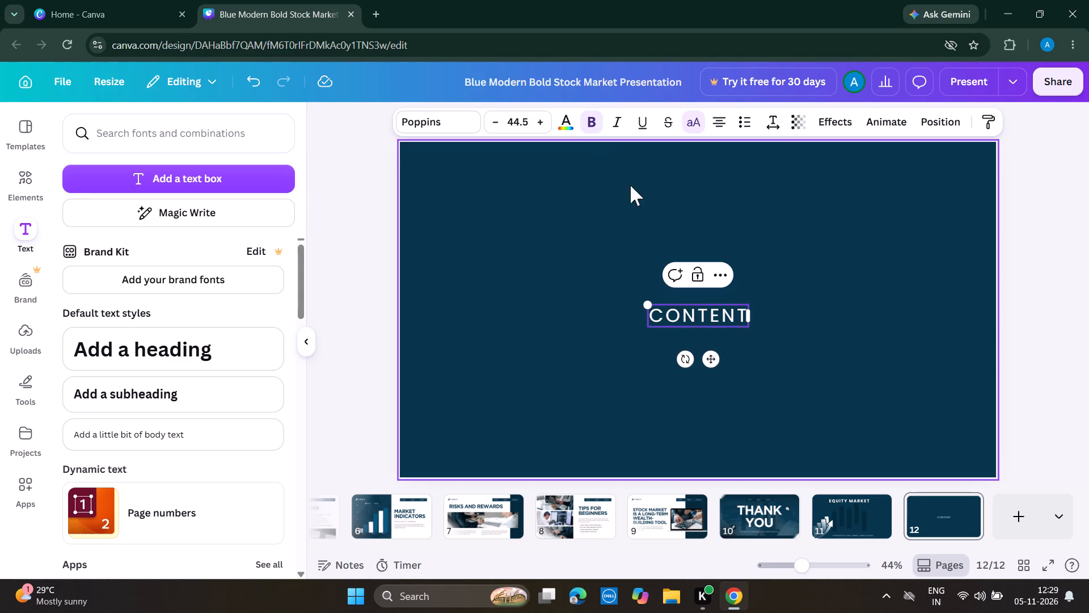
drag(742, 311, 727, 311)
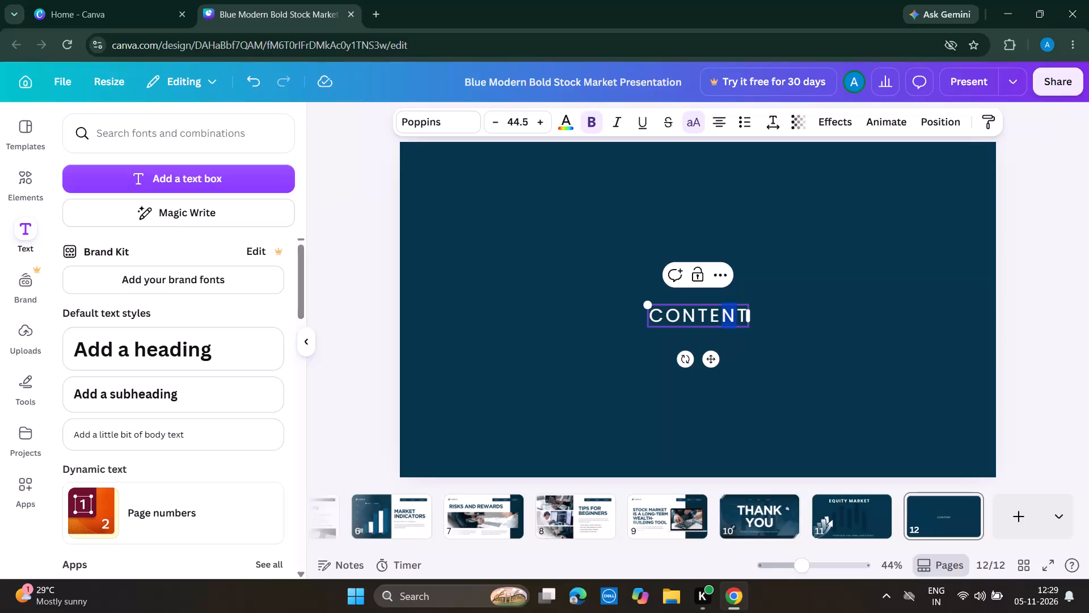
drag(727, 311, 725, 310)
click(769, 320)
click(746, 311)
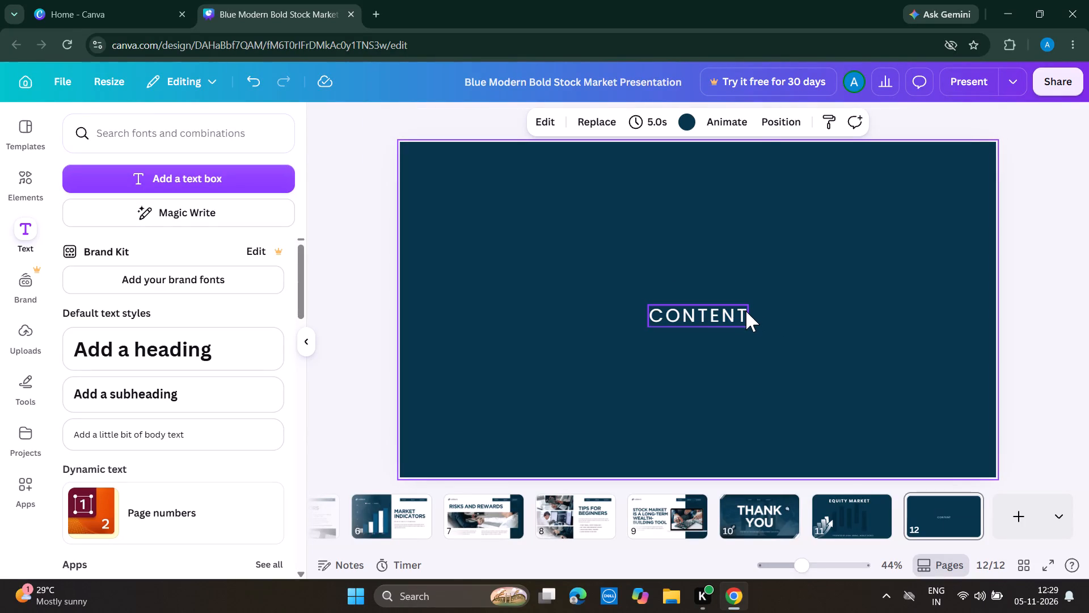
Select the whole "CONTENT" text and look through the available fonts for a possible replacement.
click(661, 306)
click(655, 319)
drag(655, 319, 657, 319)
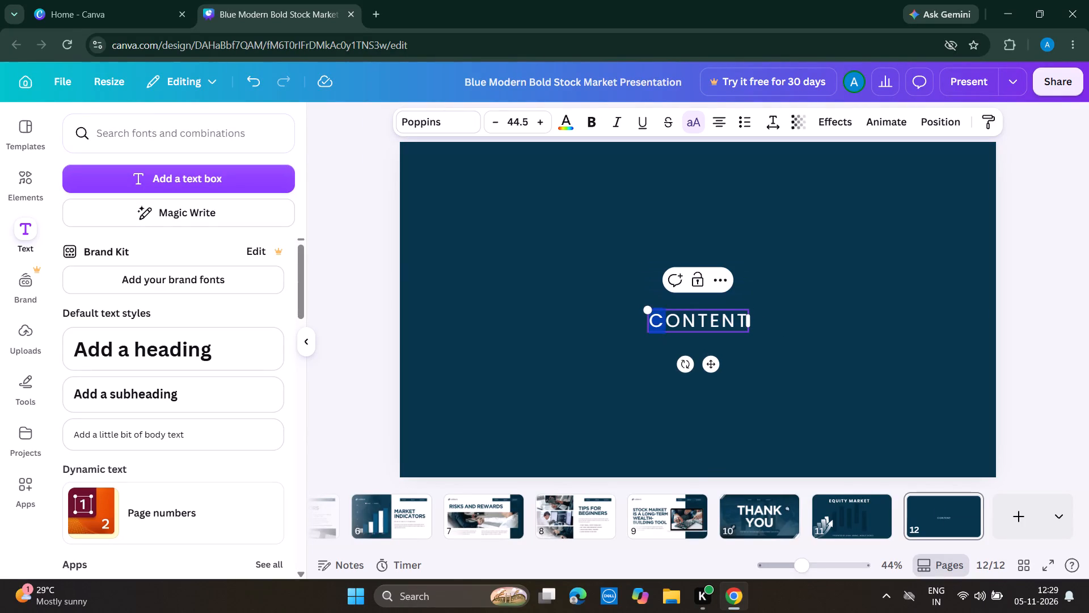
drag(657, 319, 746, 330)
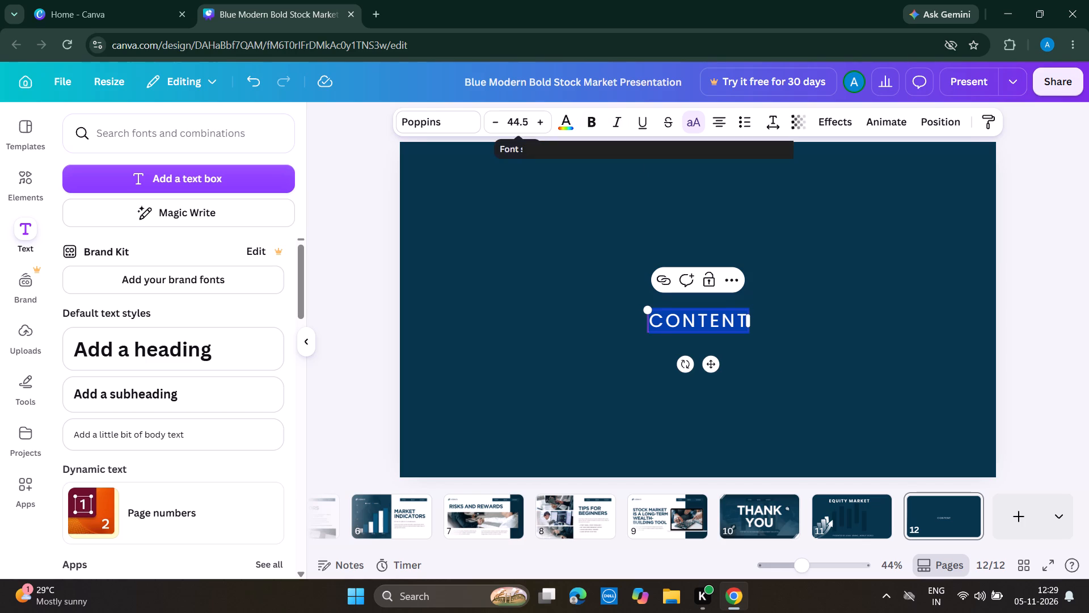
click(430, 119)
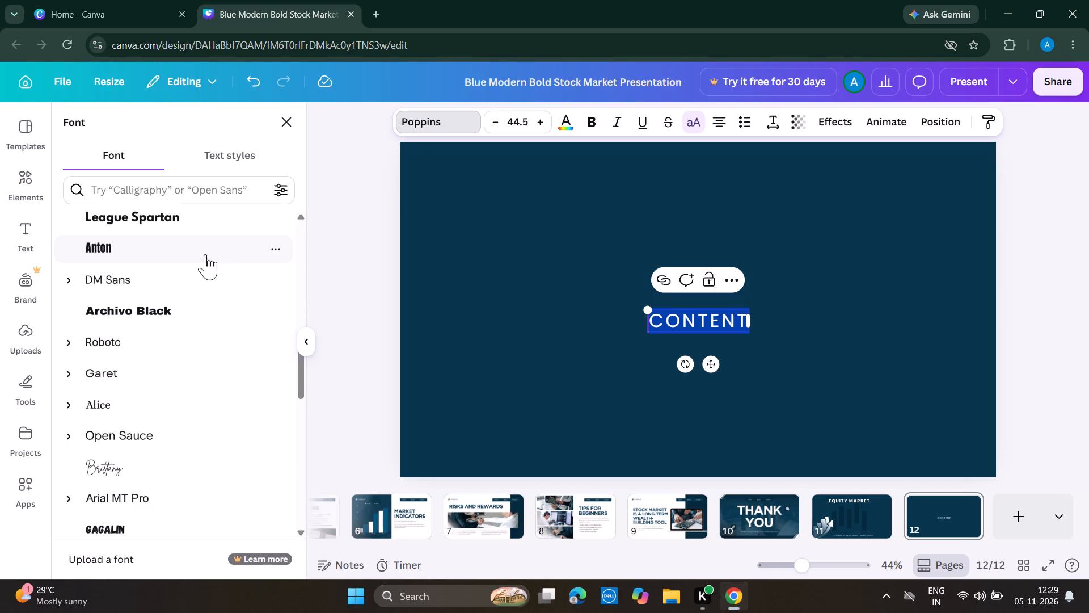
drag(306, 370, 305, 370)
drag(305, 370, 303, 407)
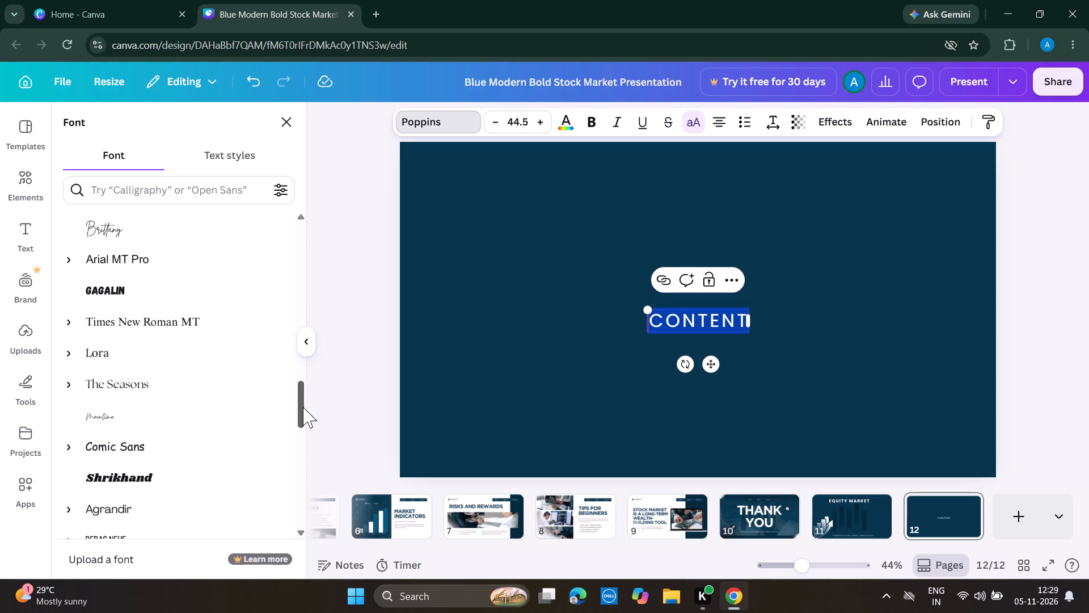
drag(303, 407, 301, 416)
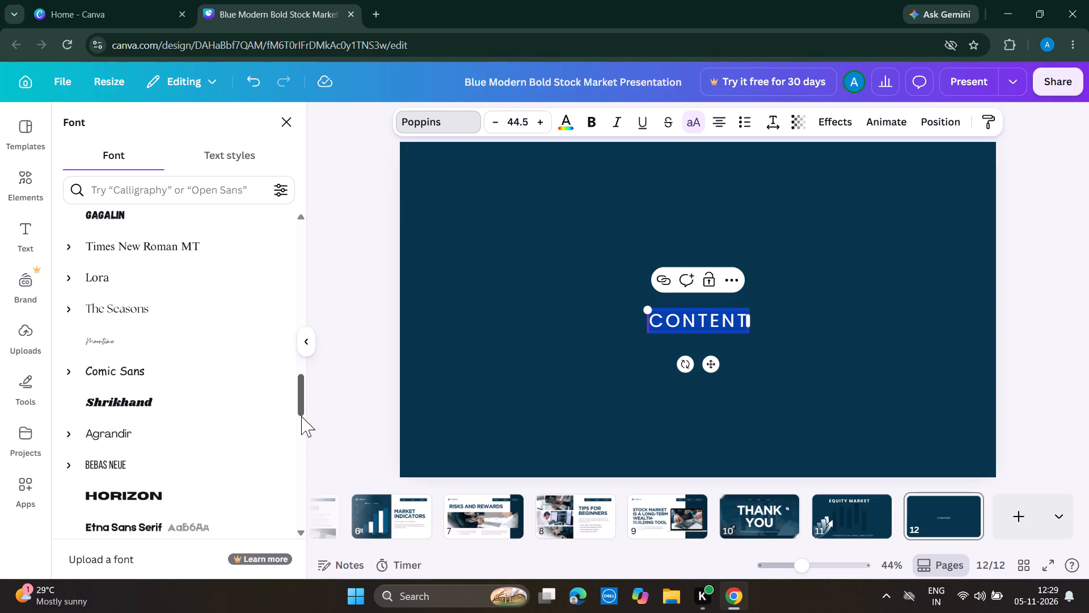
drag(301, 416, 305, 456)
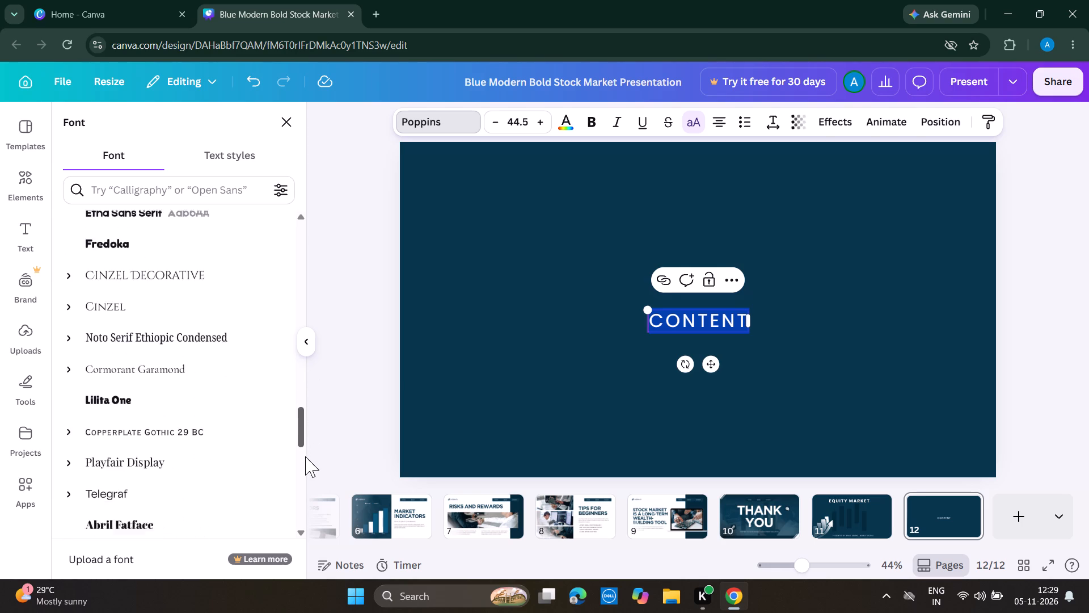
drag(305, 456, 301, 494)
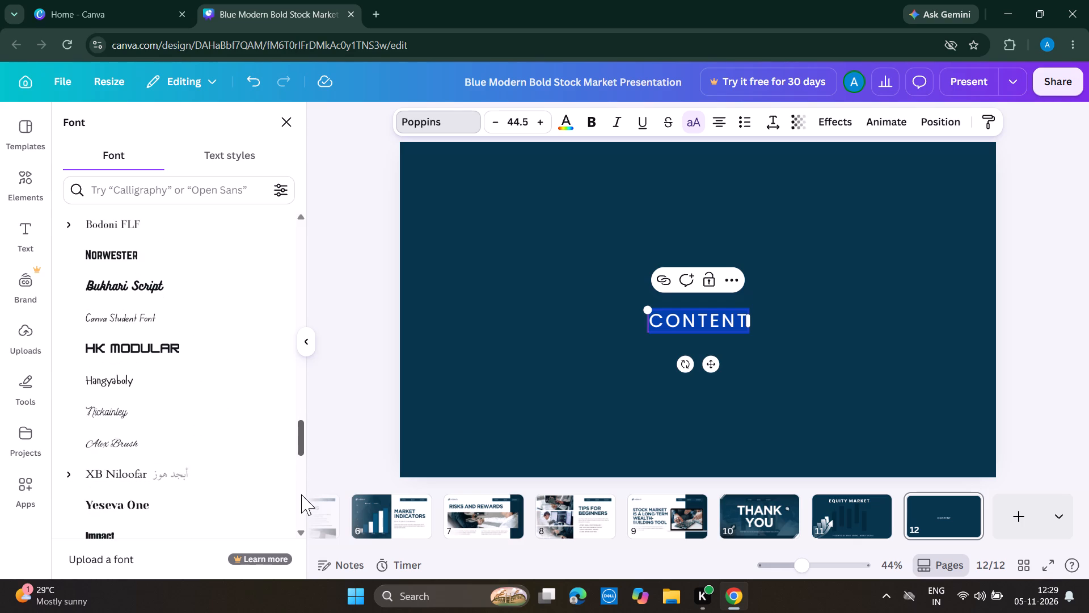
drag(301, 494, 301, 465)
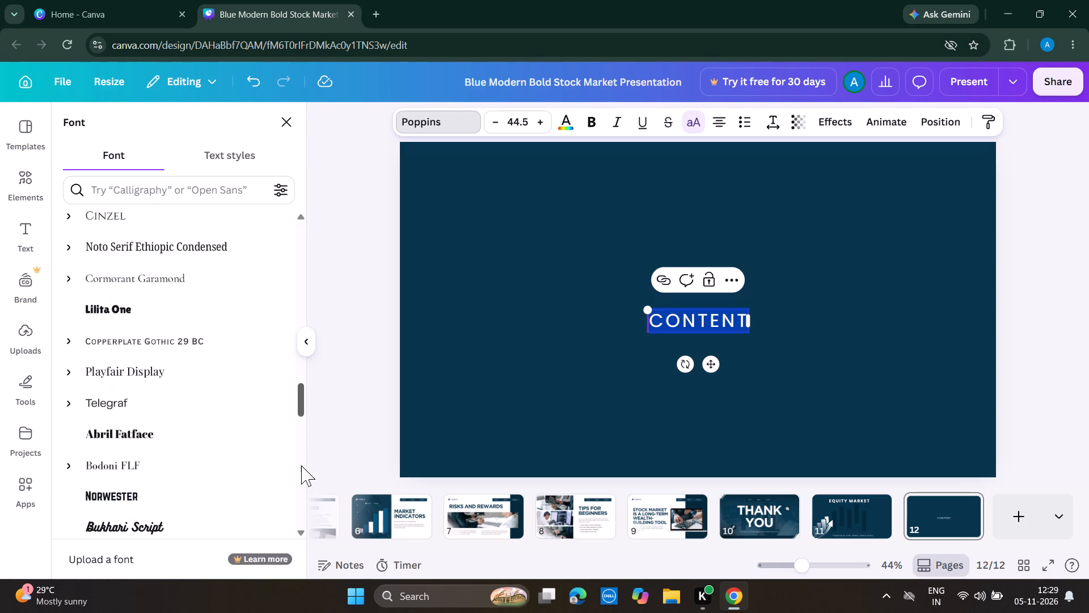
drag(301, 465, 302, 461)
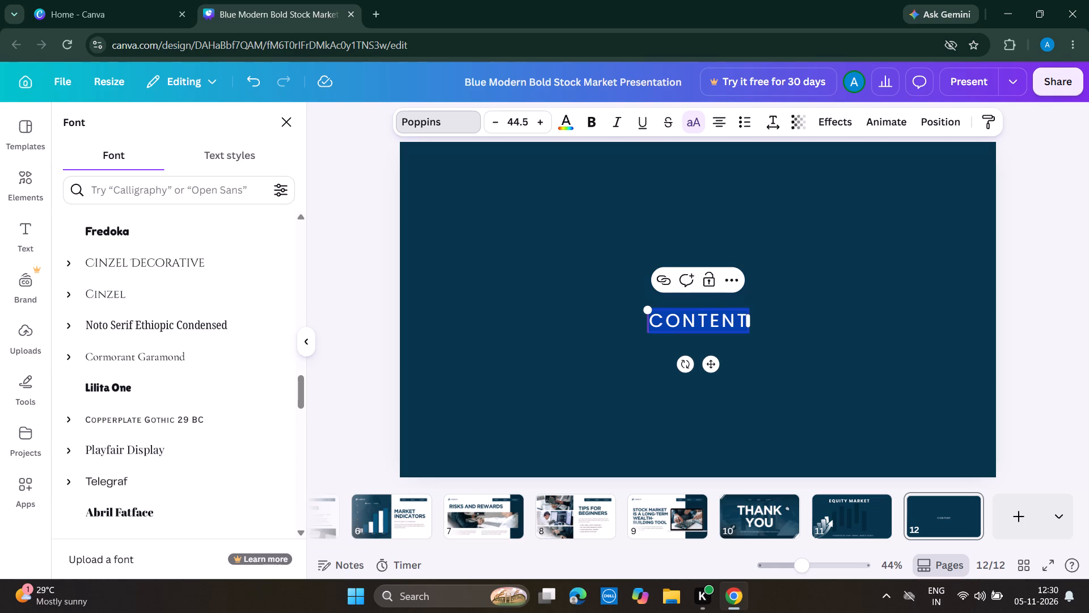
click(592, 296)
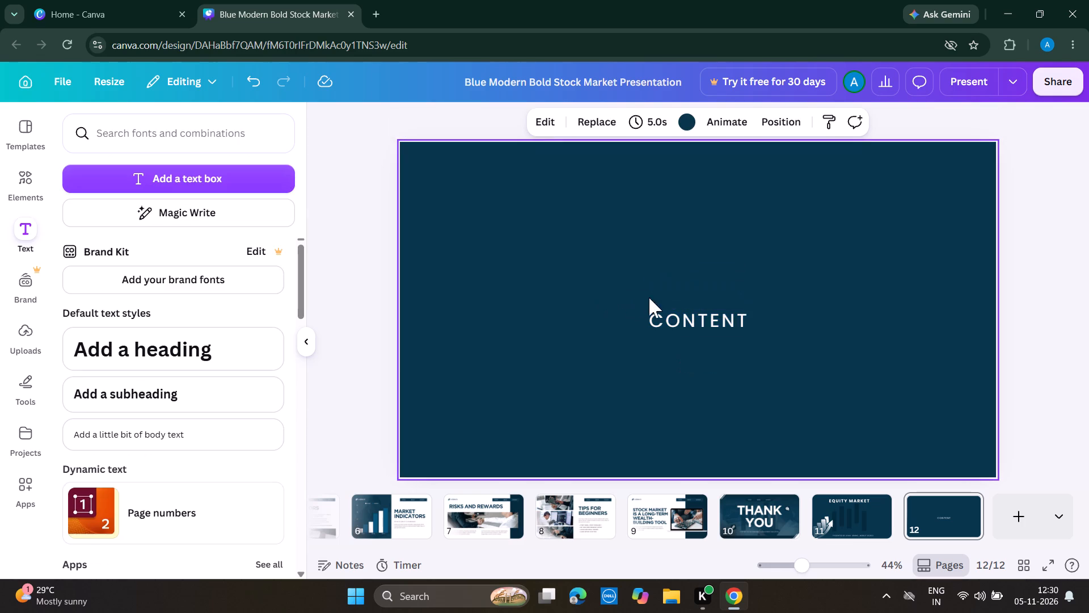
Move the "CONTENT" text up to the top of page 12, slightly left of centre, as the slide's title.
click(662, 321)
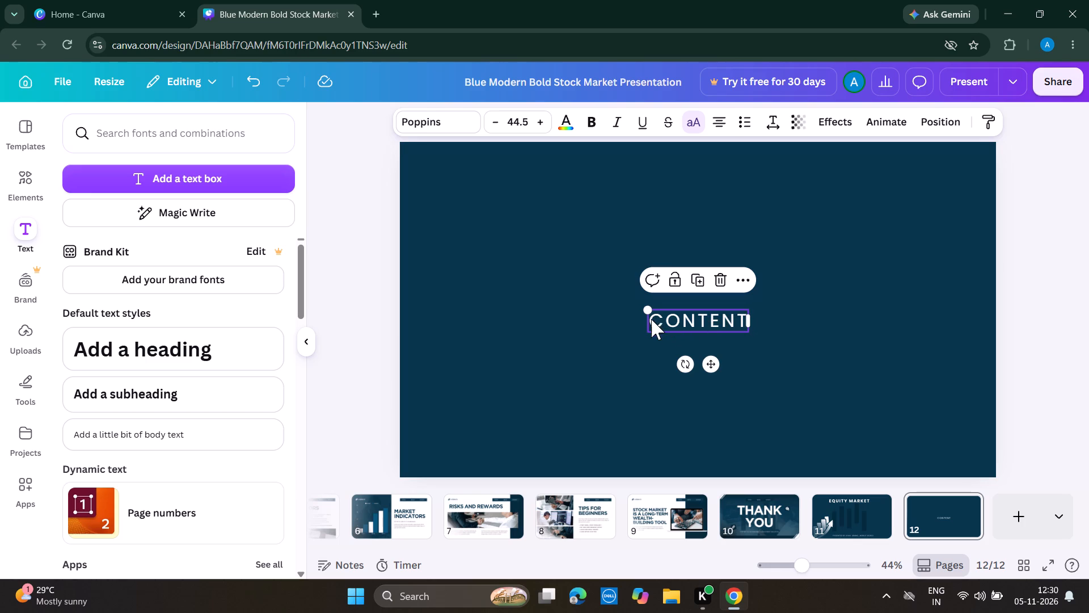
drag(664, 319, 627, 191)
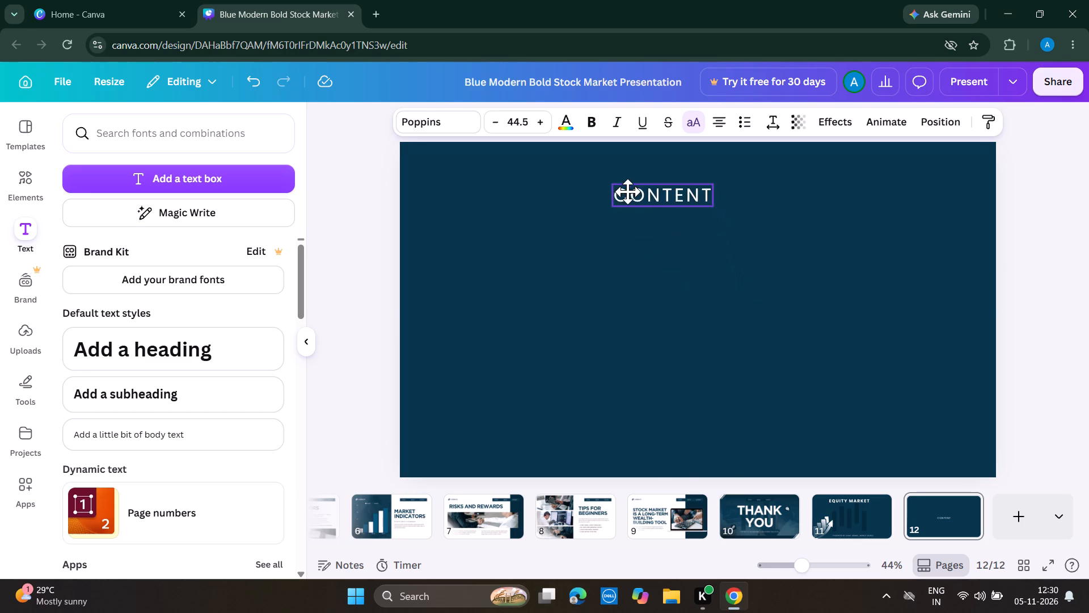
drag(627, 191, 639, 187)
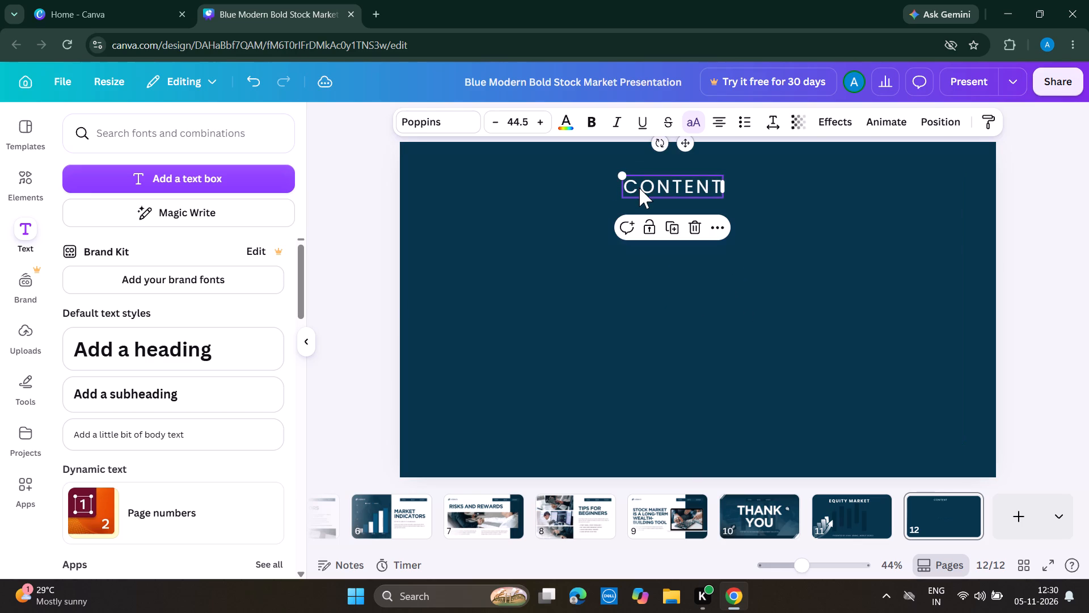
Increase the font size of the "CONTENT" title on page 12 to 57.5 and make it bold.
click(638, 187)
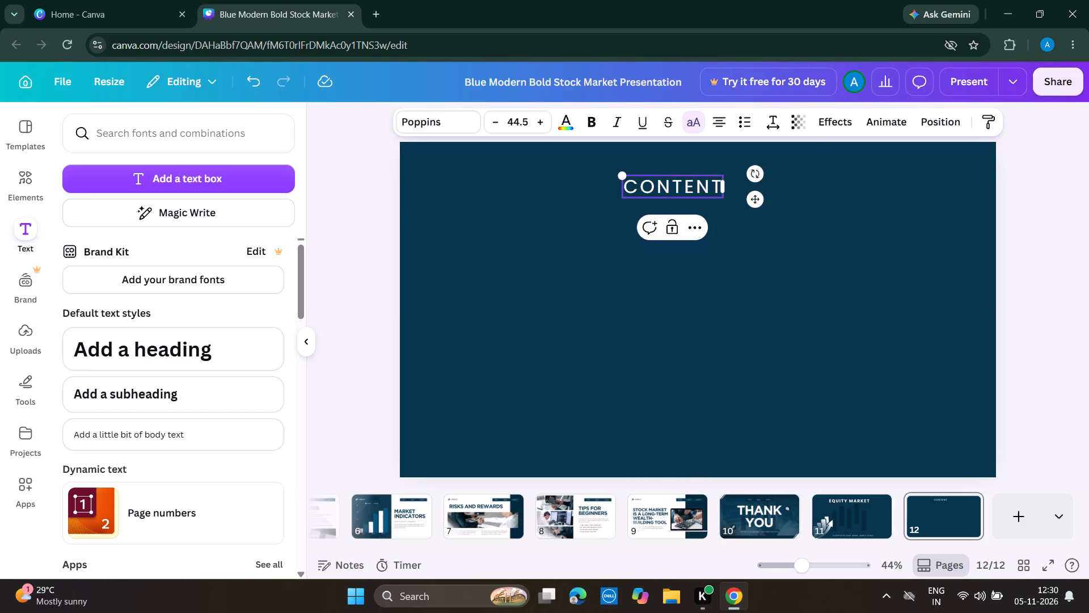
drag(626, 183, 714, 188)
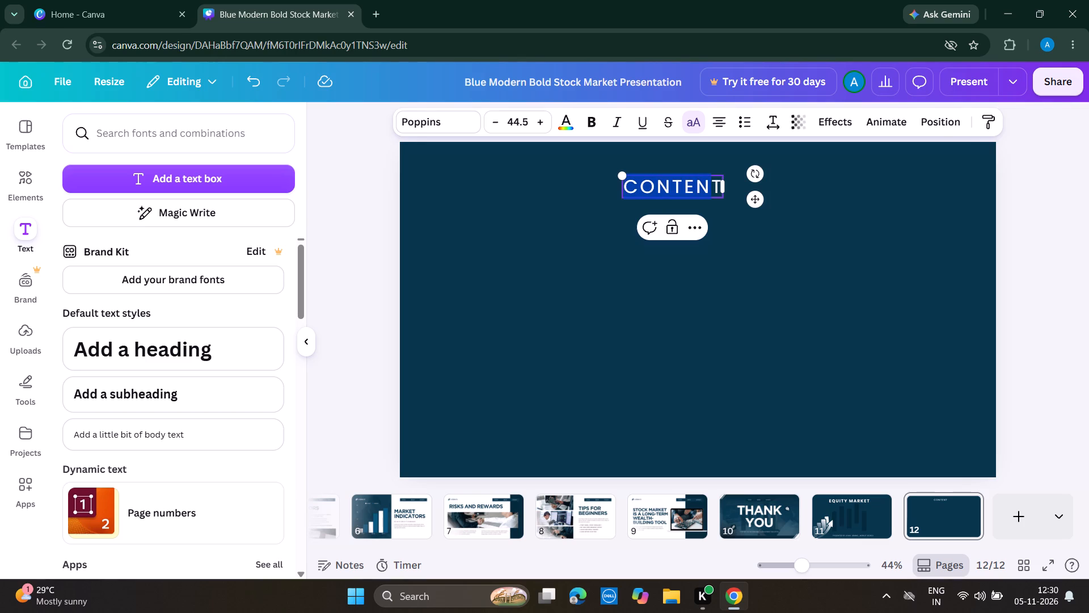
drag(714, 188, 715, 193)
drag(715, 193, 720, 195)
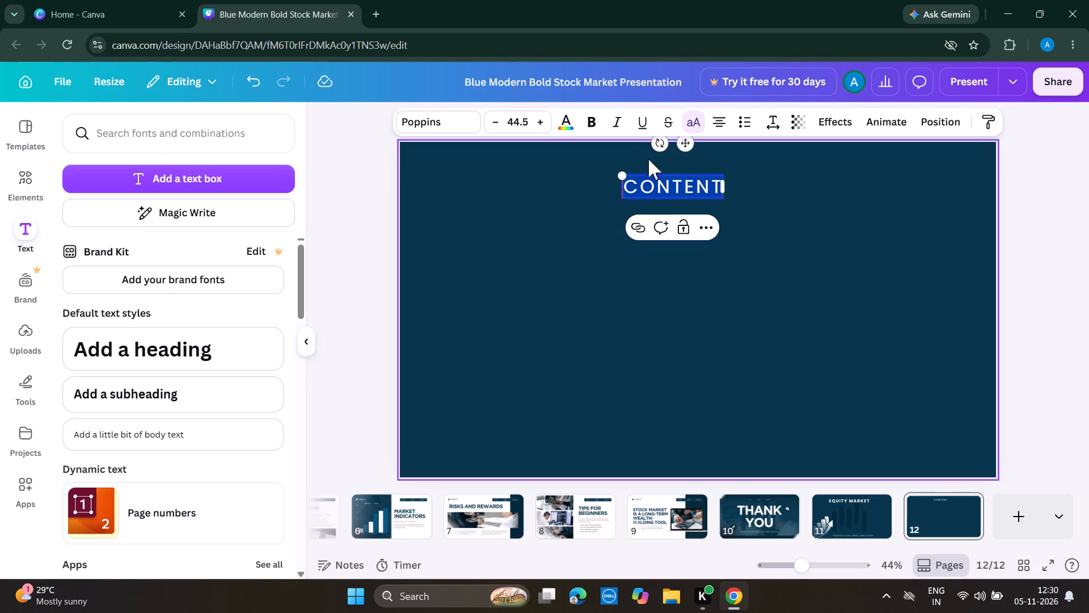
triple_click(546, 123)
triple_click(546, 123)
triple_click(546, 123)
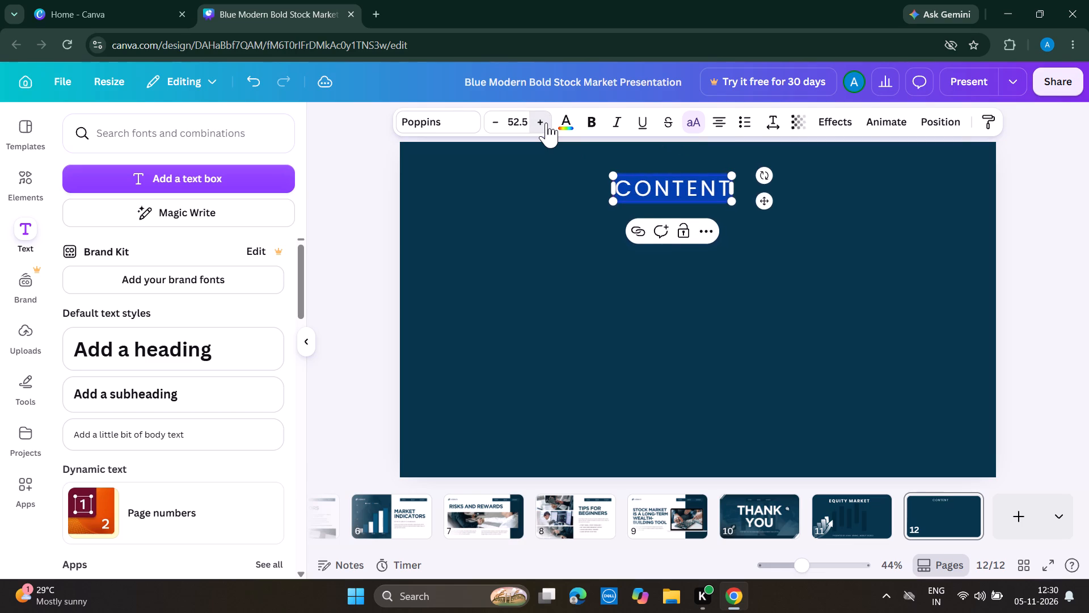
triple_click(546, 123)
click(546, 123)
click(590, 119)
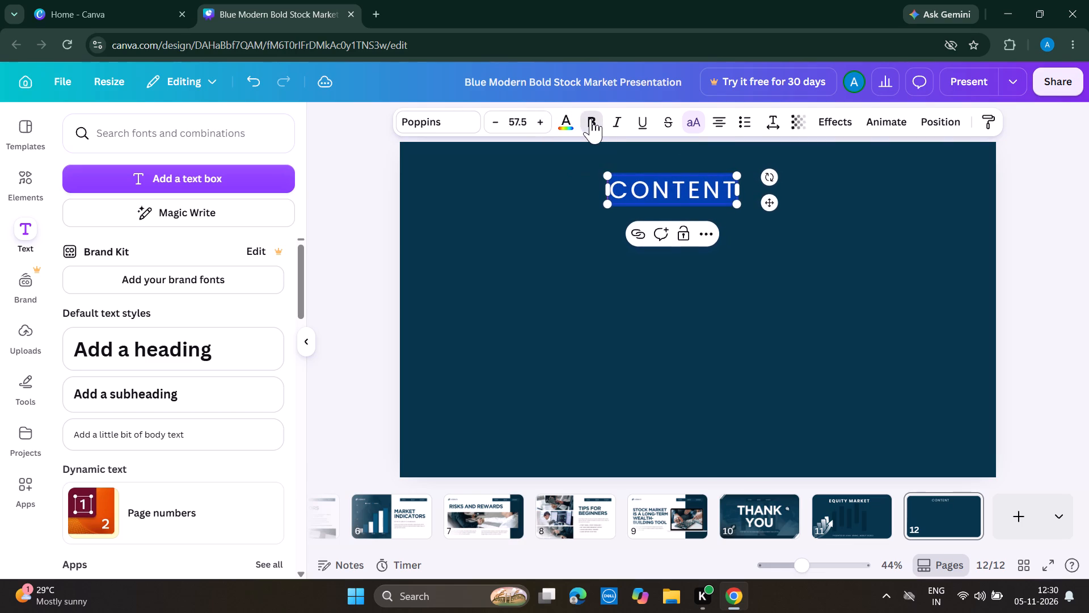
click(740, 262)
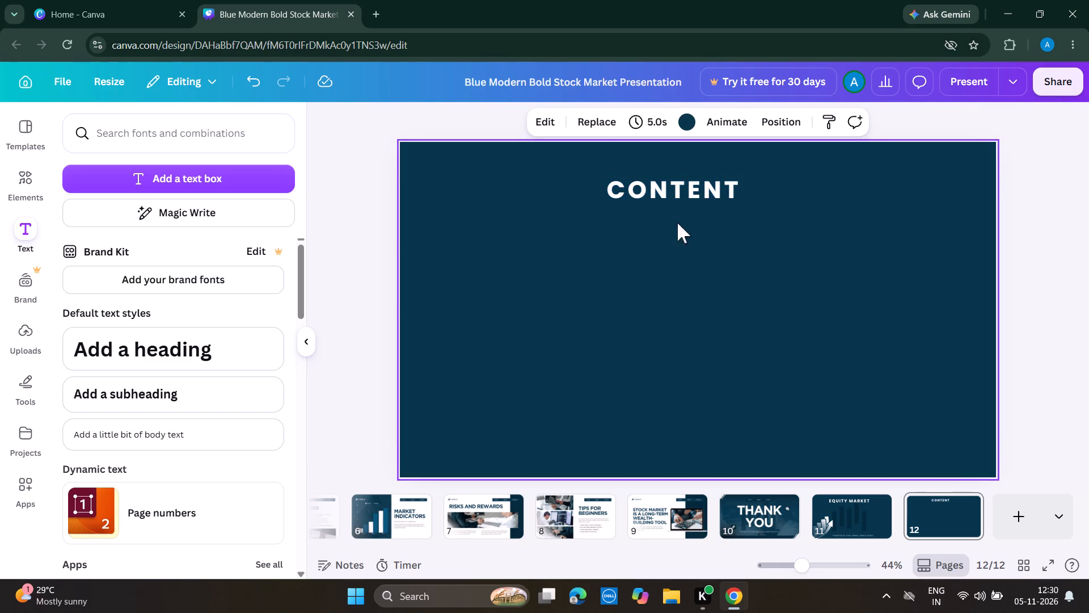
click(808, 348)
Move the "CONTENT" title slightly up and across so it sits near the top centre of page 12.
drag(651, 196, 653, 186)
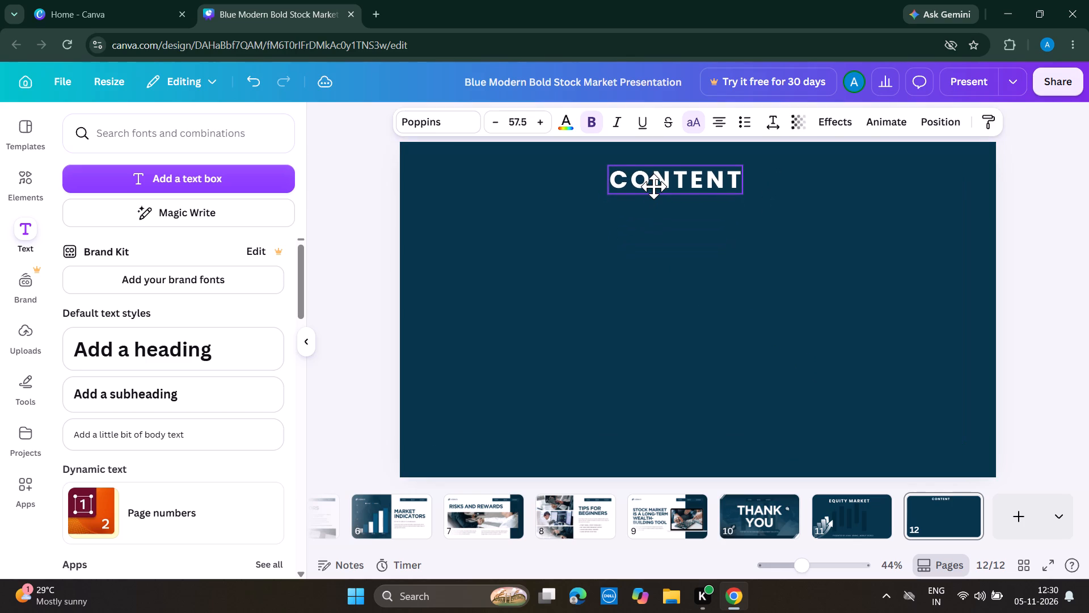
drag(653, 186, 674, 185)
click(795, 267)
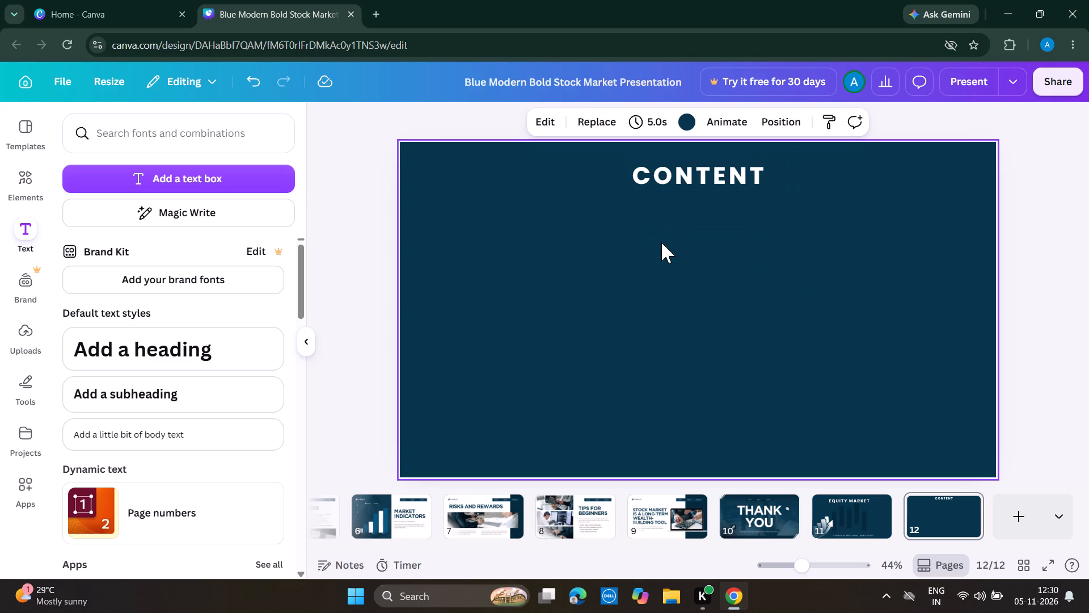
click(689, 177)
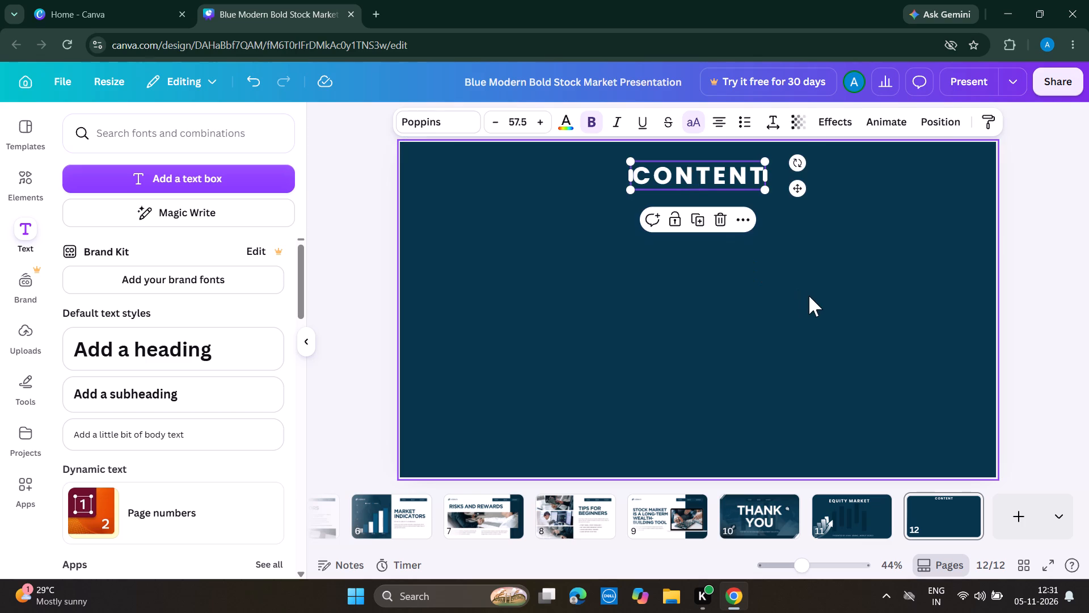
click(809, 296)
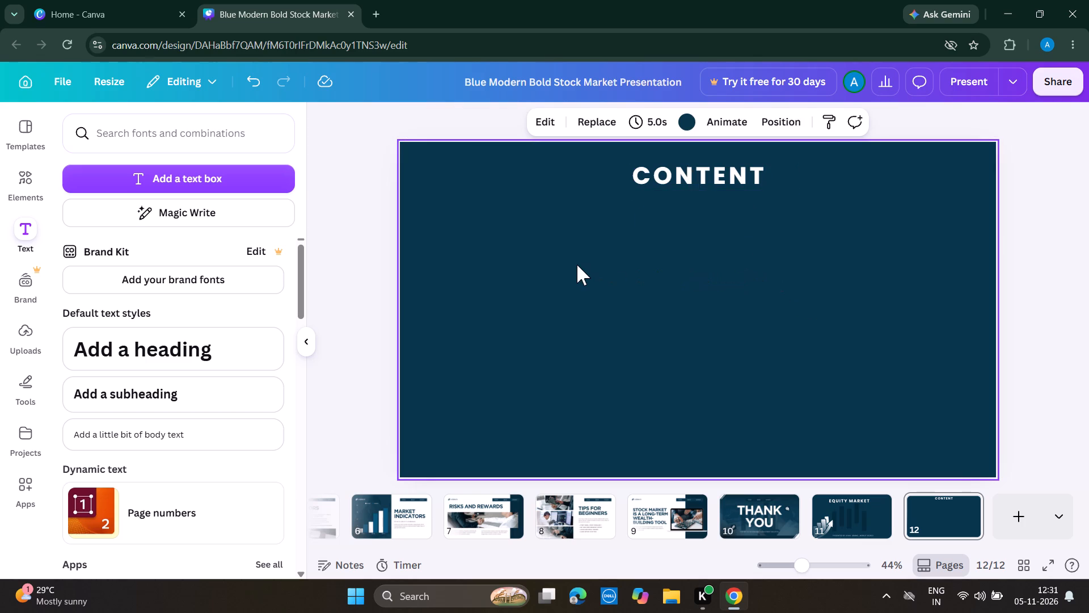
drag(681, 181, 675, 177)
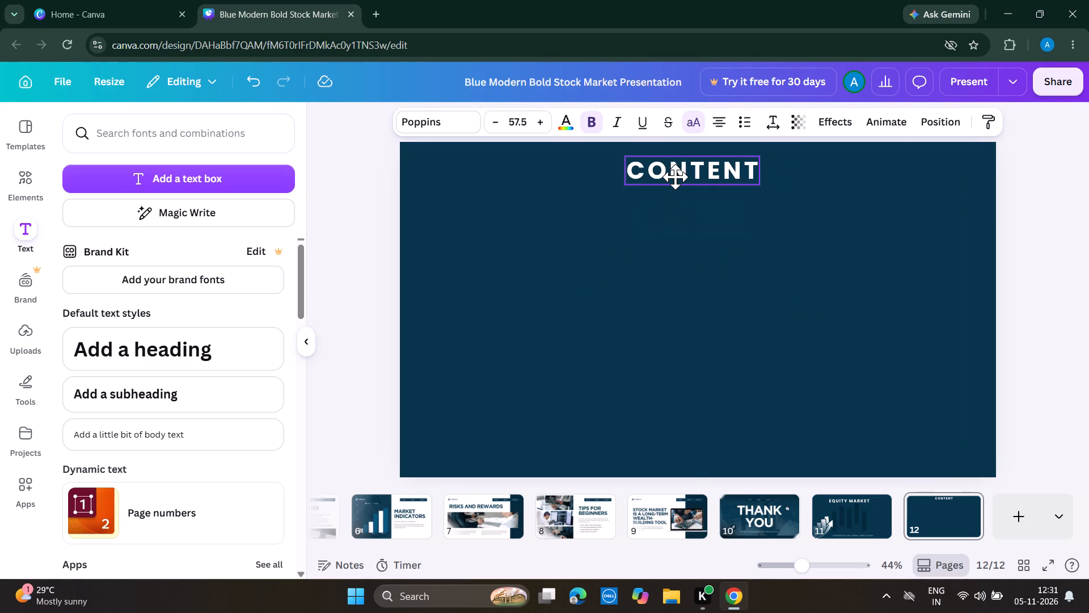
drag(675, 177, 675, 180)
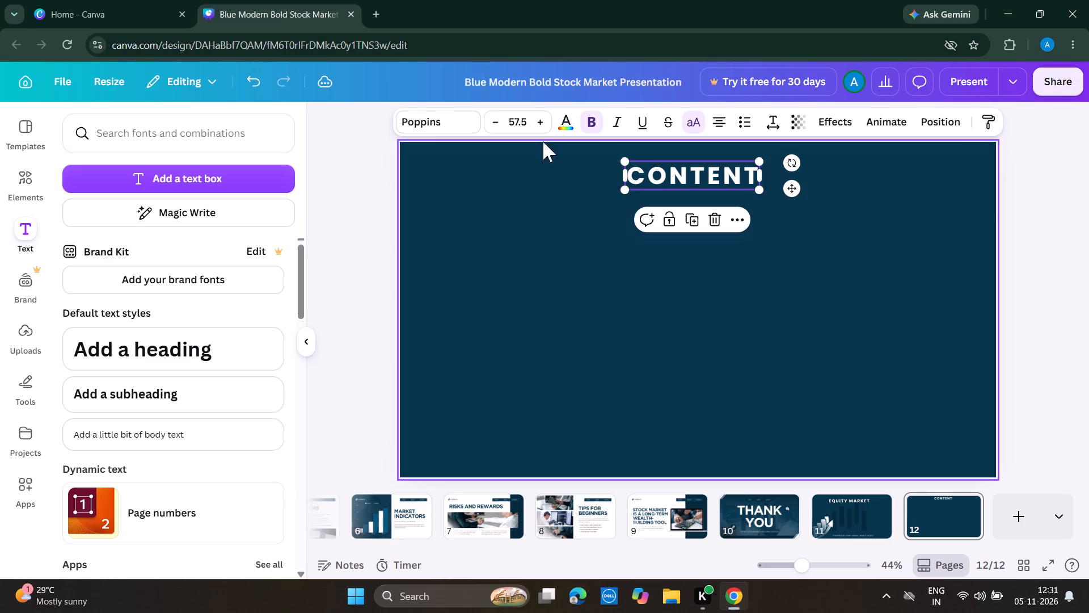
Increase the font size of the "CONTENT" title on page 12 to 65.5.
triple_click(546, 128)
triple_click(546, 128)
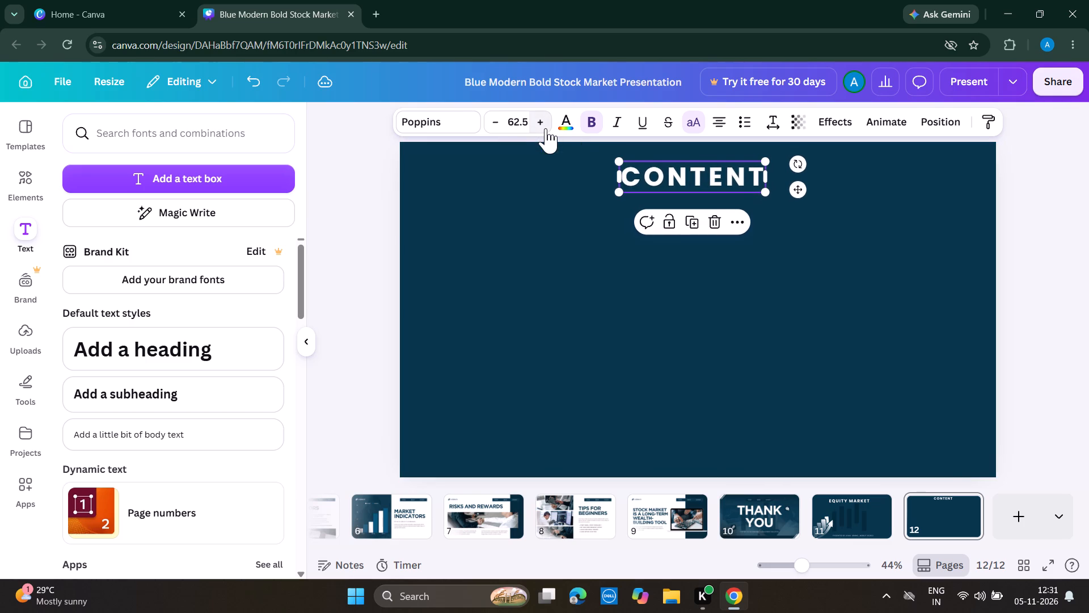
click(546, 128)
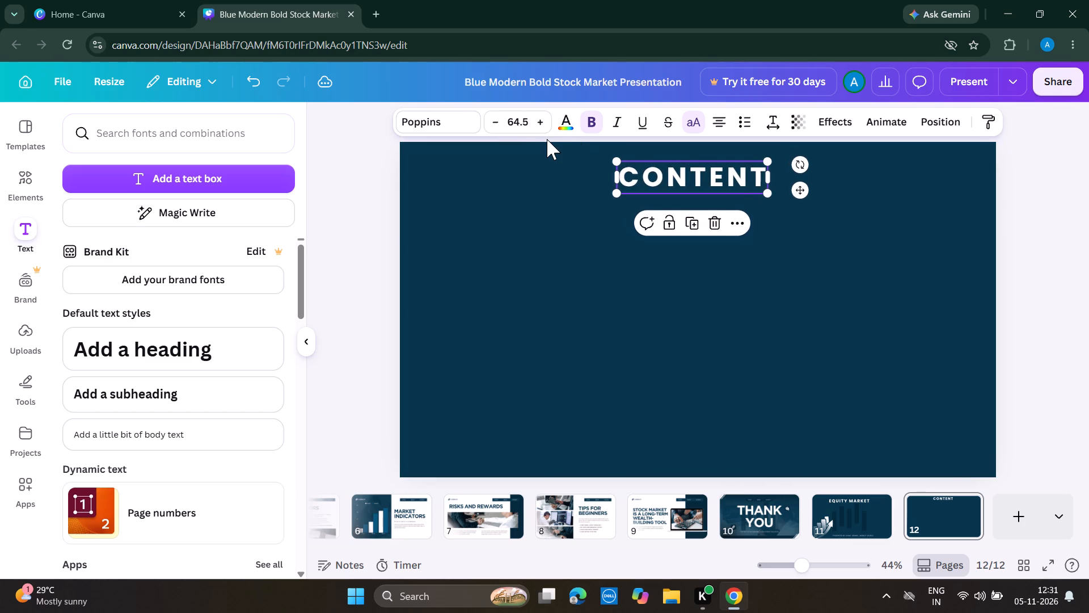
click(763, 296)
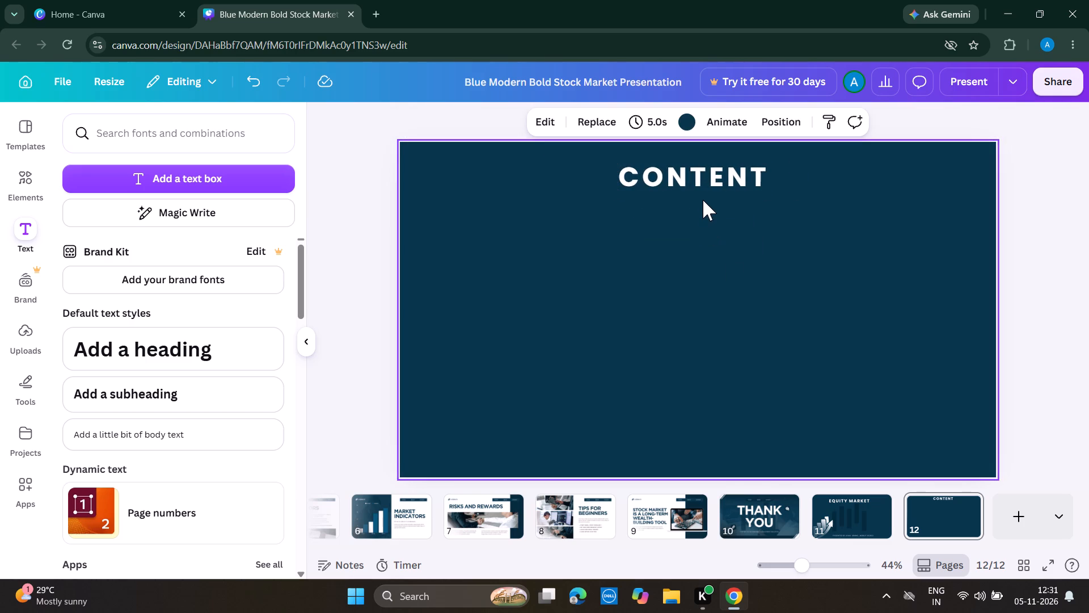
click(699, 187)
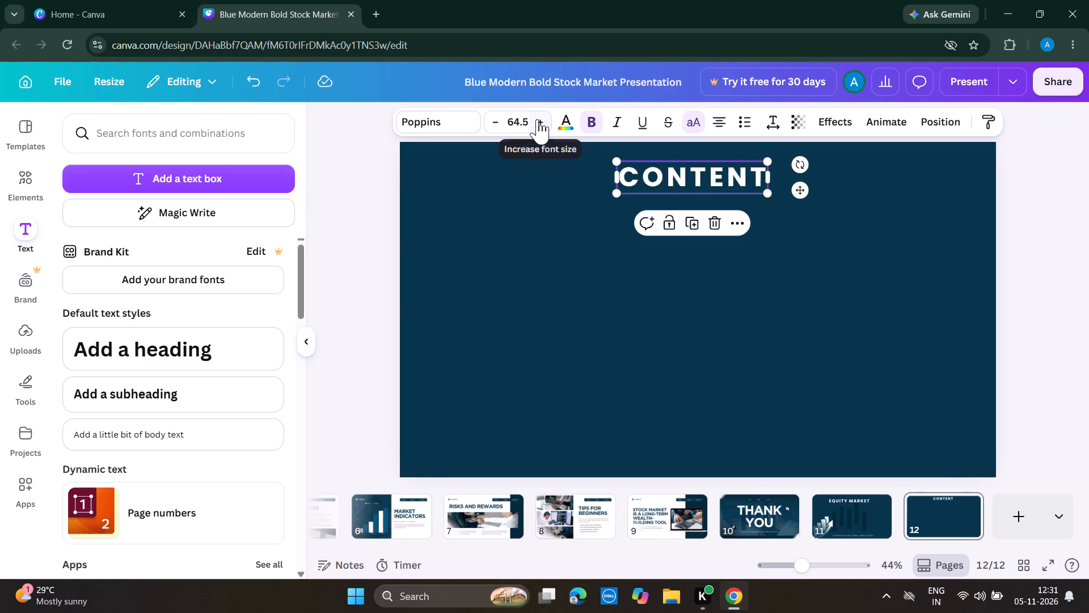
click(537, 119)
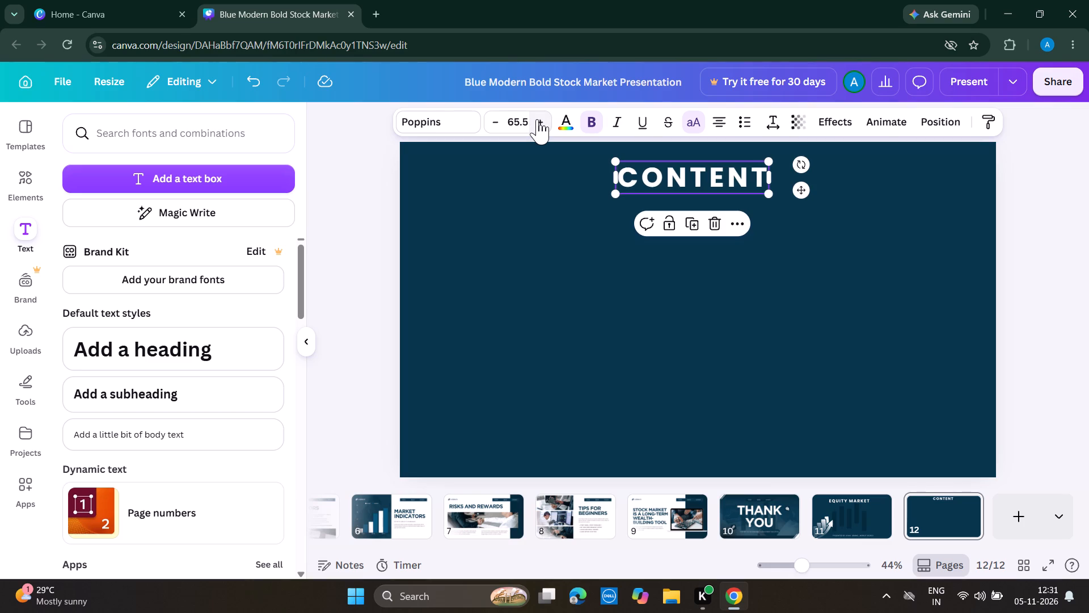
click(550, 291)
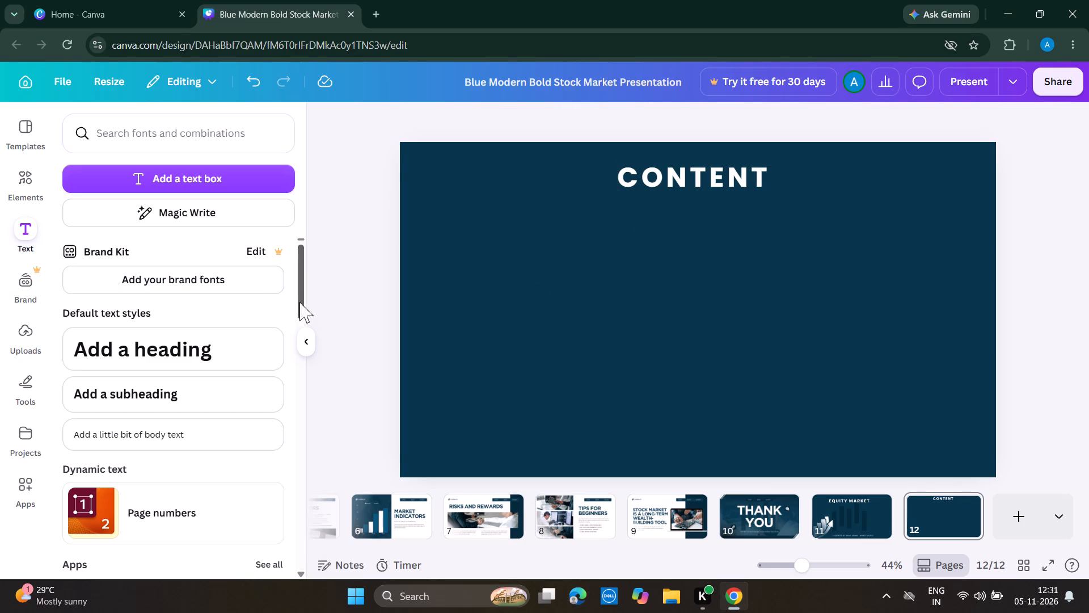
Look over the available font combinations and trading chart elements, and review page 11 and the presentation's other page thumbnails.
drag(306, 288, 306, 296)
drag(302, 289, 292, 342)
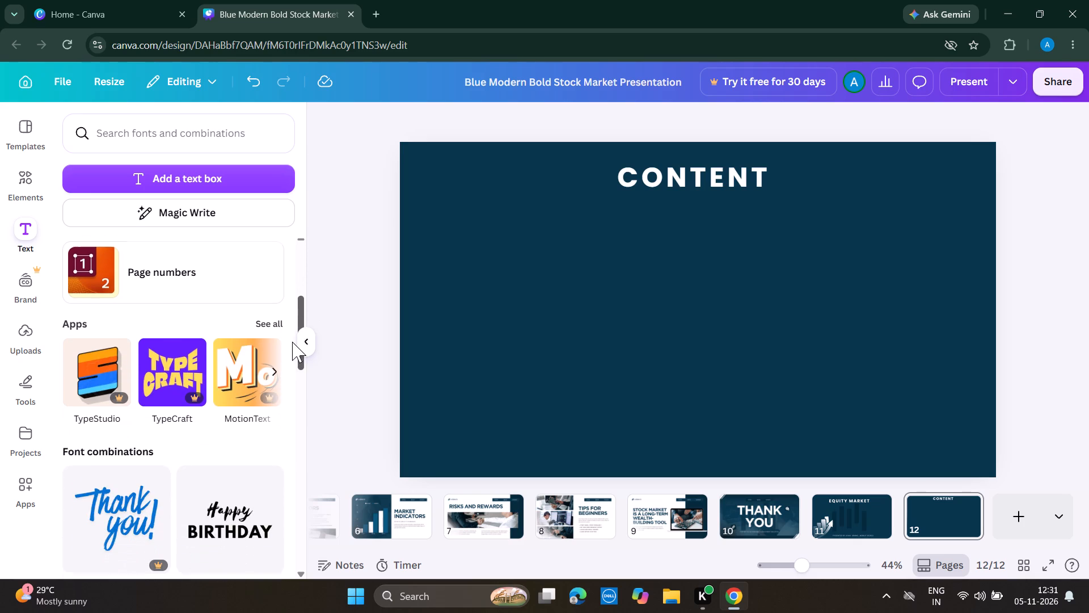
drag(292, 342, 291, 351)
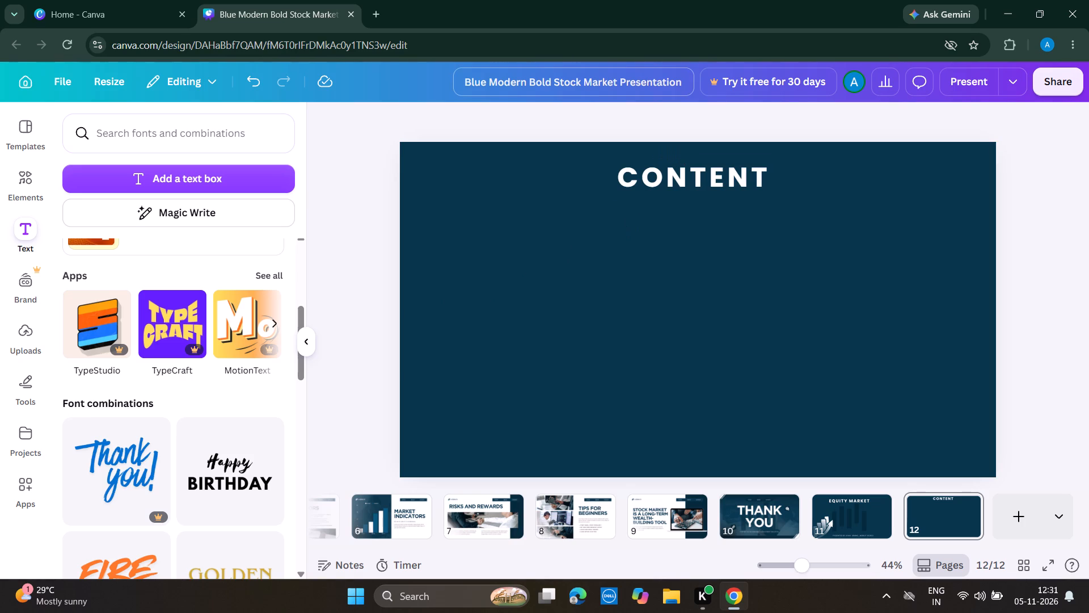
click(717, 320)
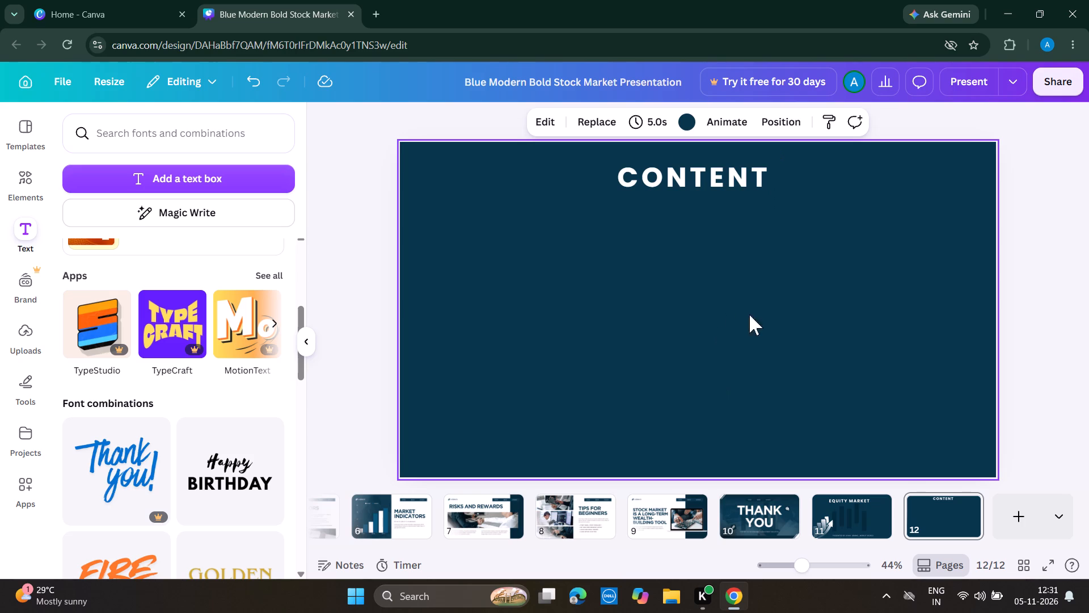
click(30, 177)
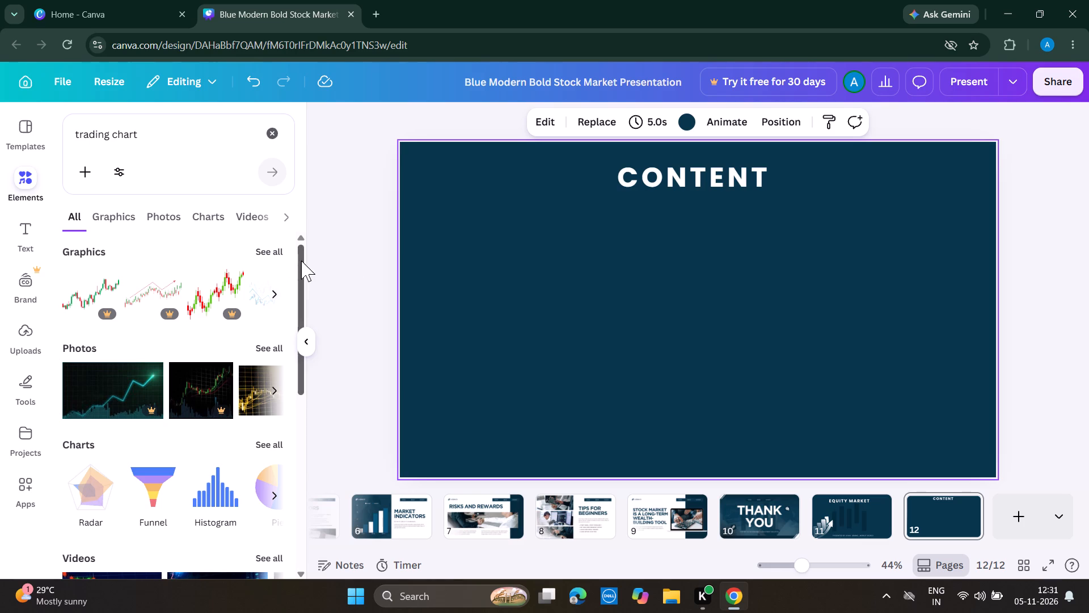
click(639, 309)
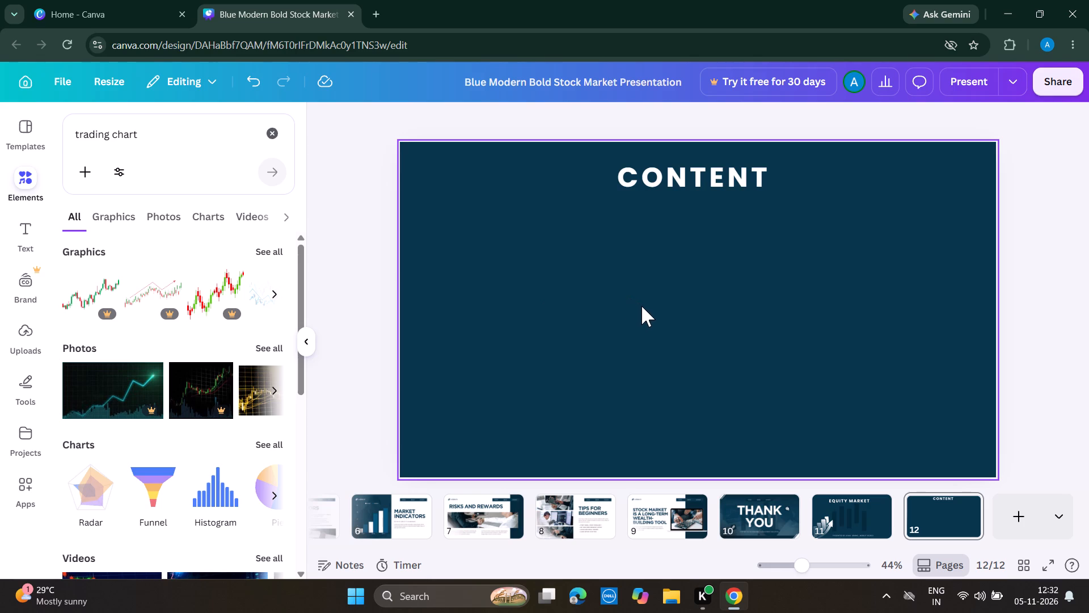
click(657, 305)
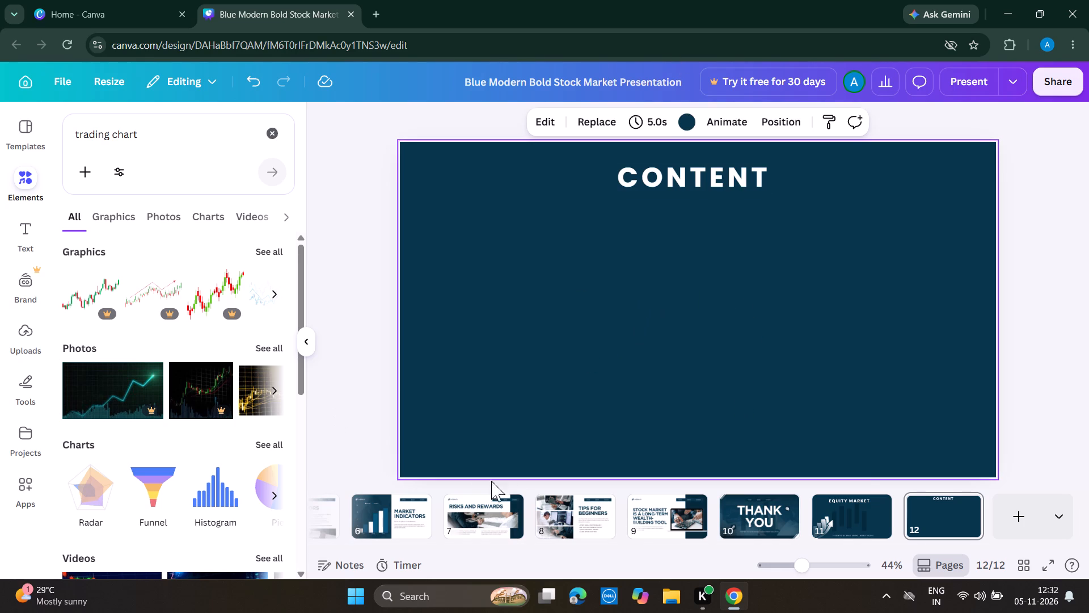
click(851, 515)
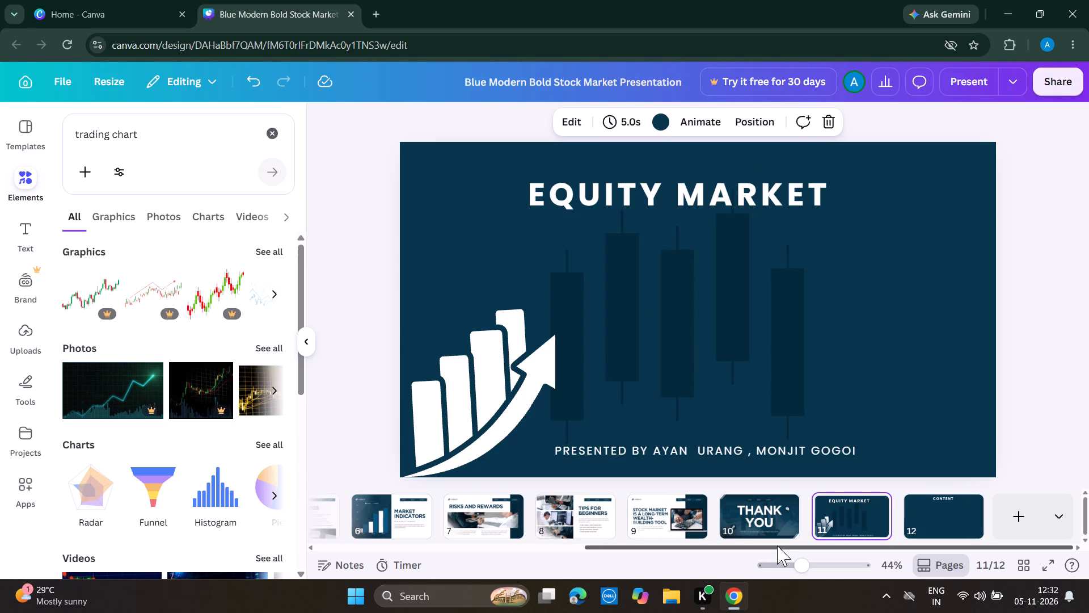
drag(776, 545, 622, 541)
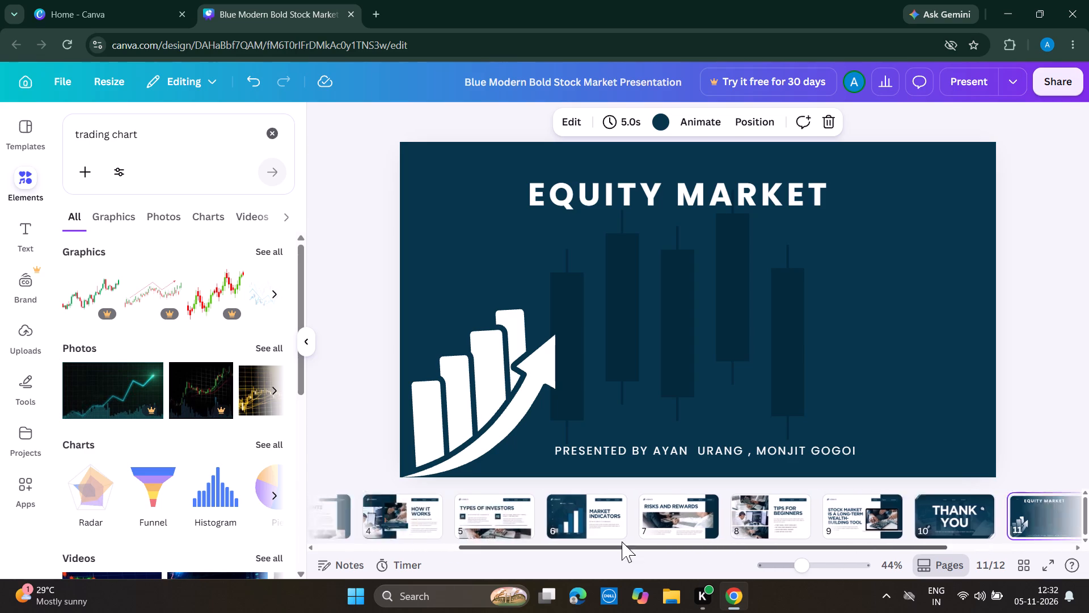
drag(622, 541, 439, 536)
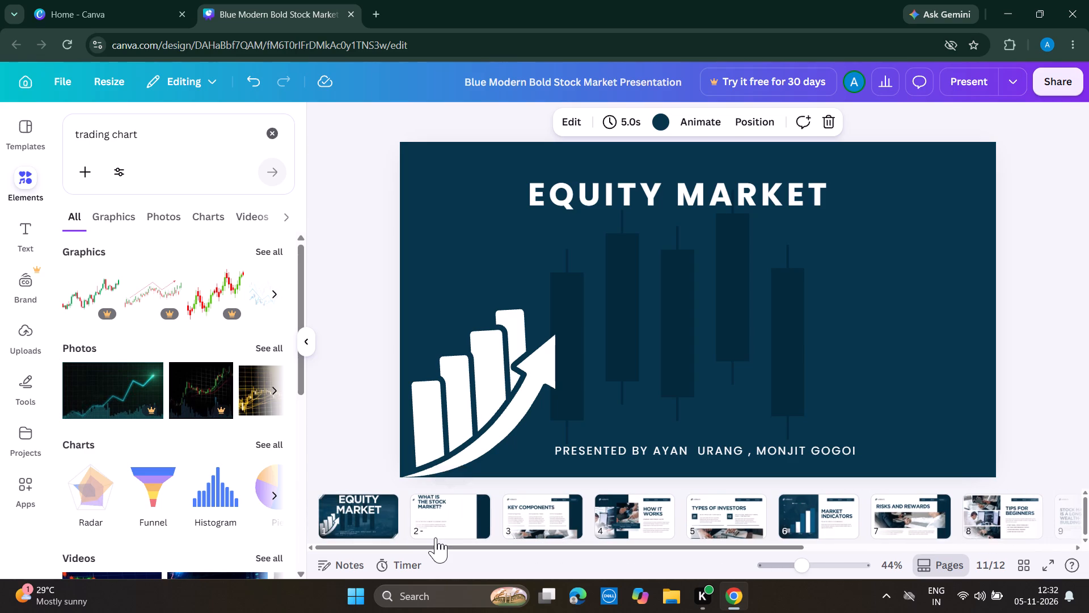
drag(439, 546, 607, 531)
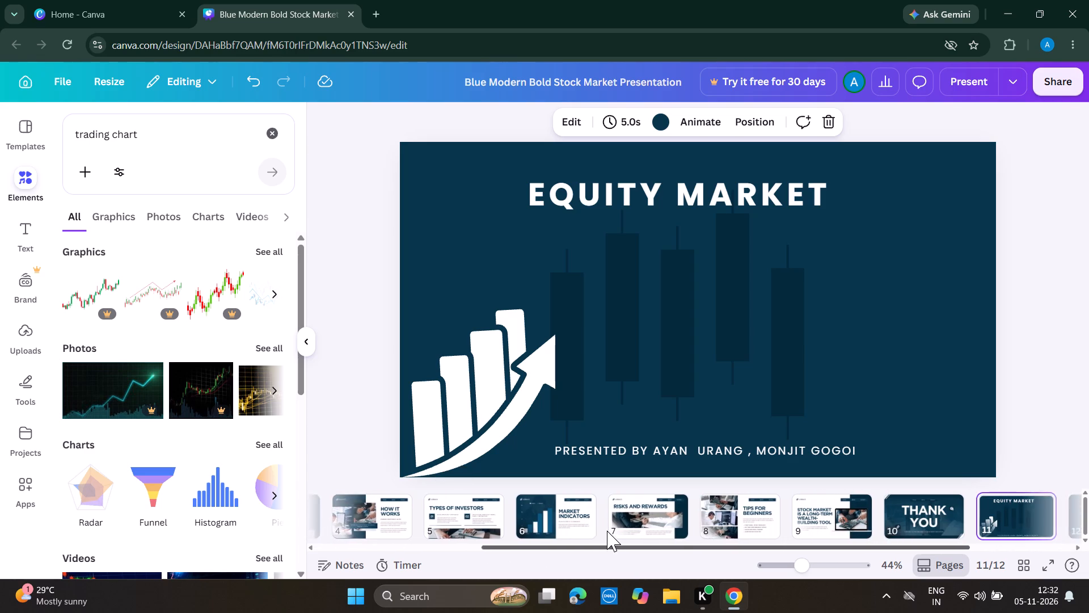
drag(607, 531, 872, 513)
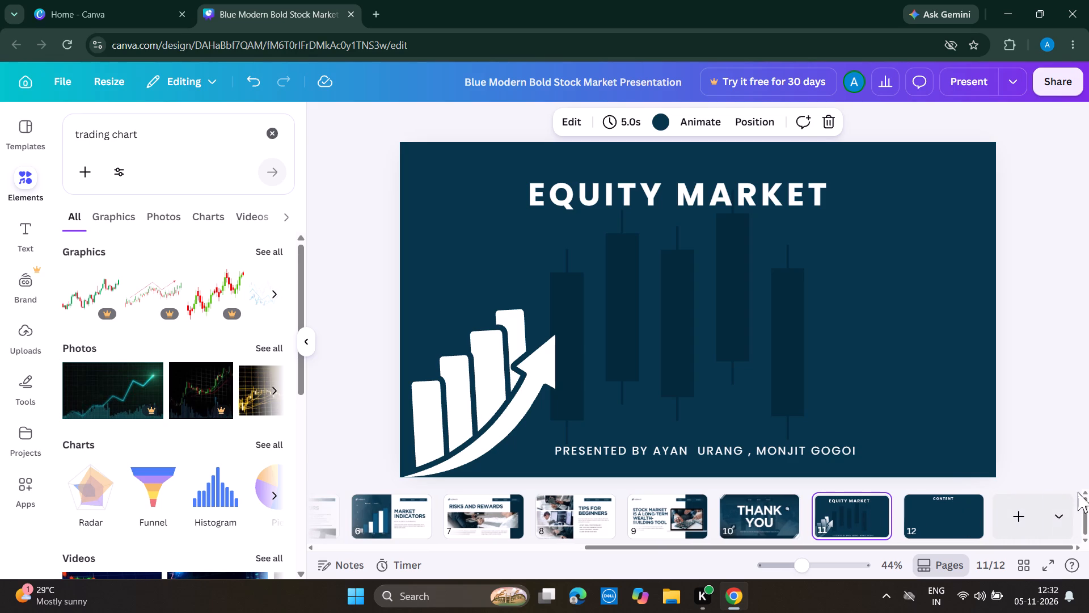
Add a new blank page 13 after the "CONTENT" page.
click(1041, 518)
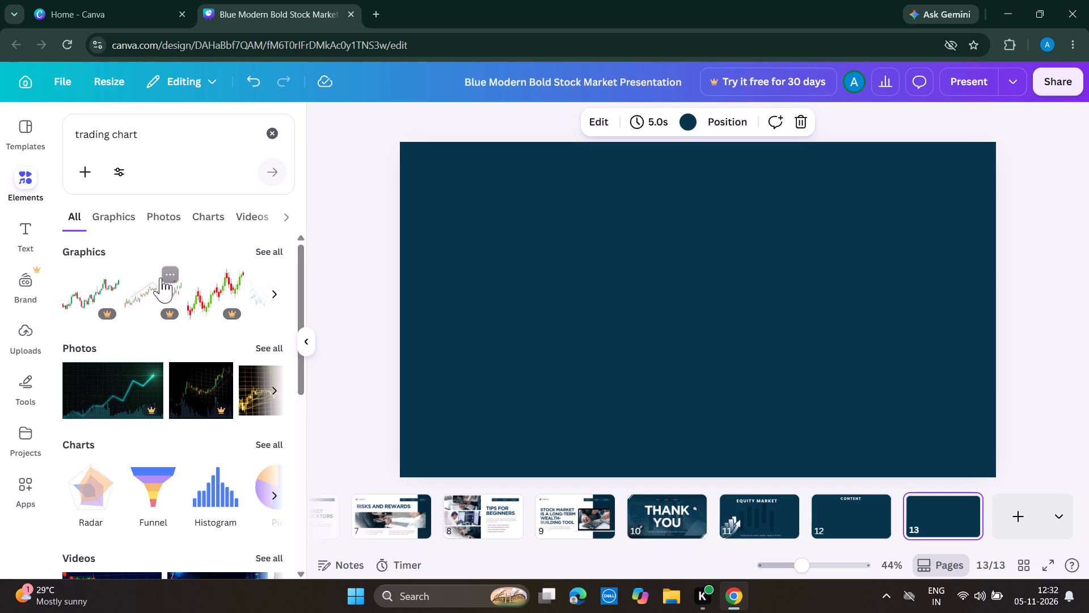
click(567, 296)
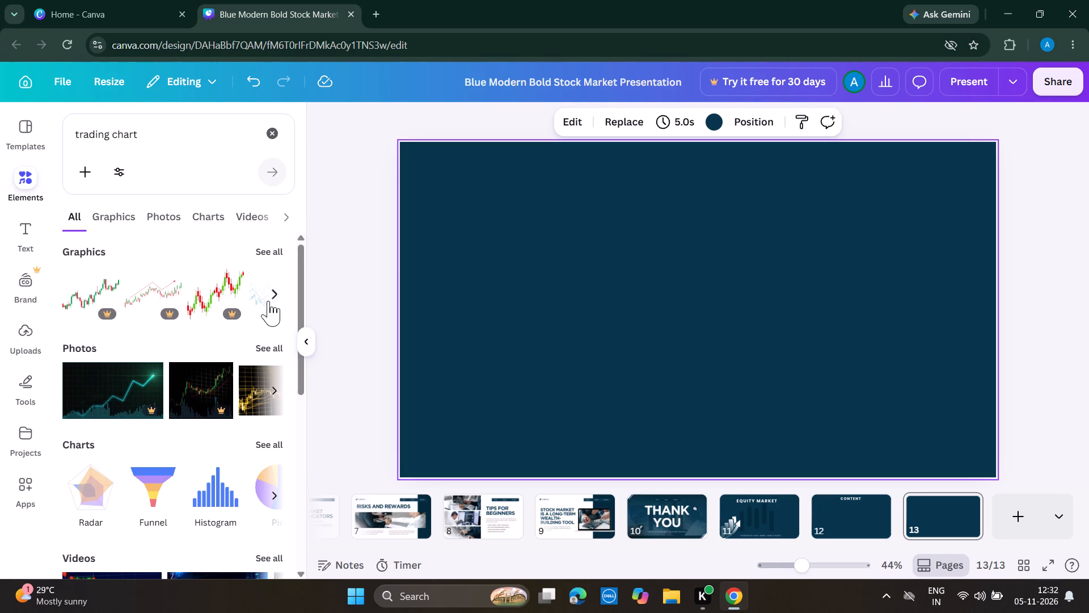
Add a text box to page 13 reading "What do you mean by equity market".
drag(302, 301, 318, 221)
click(19, 237)
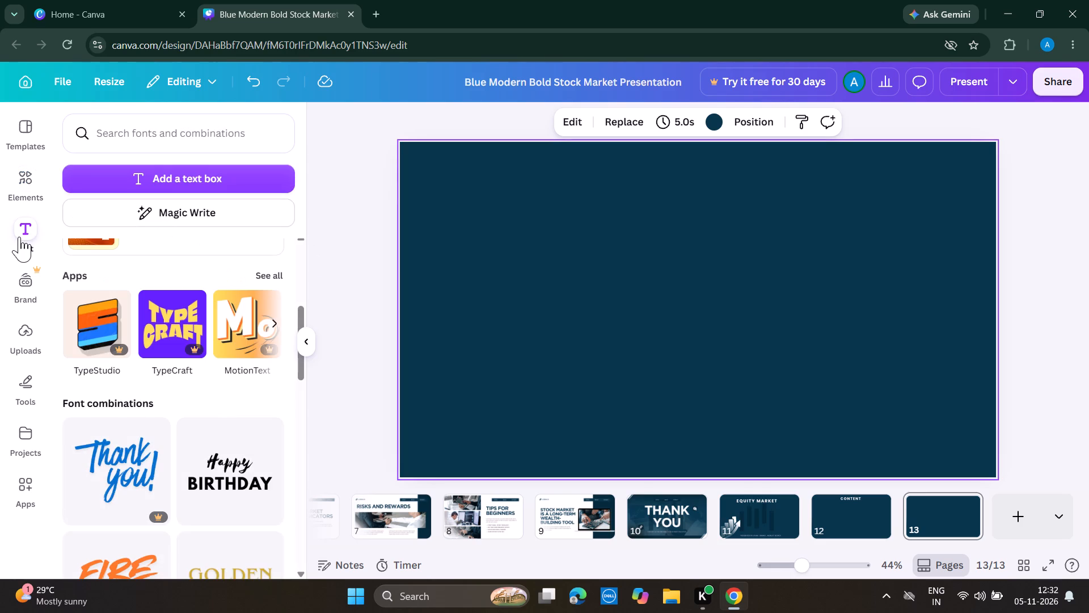
click(218, 171)
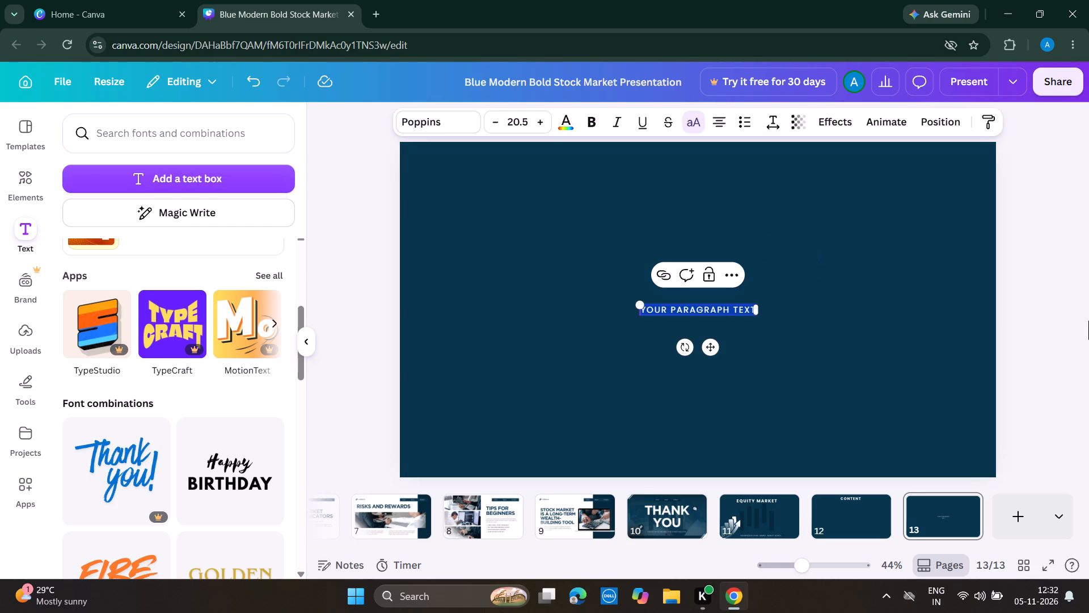
text(what)
key(space)
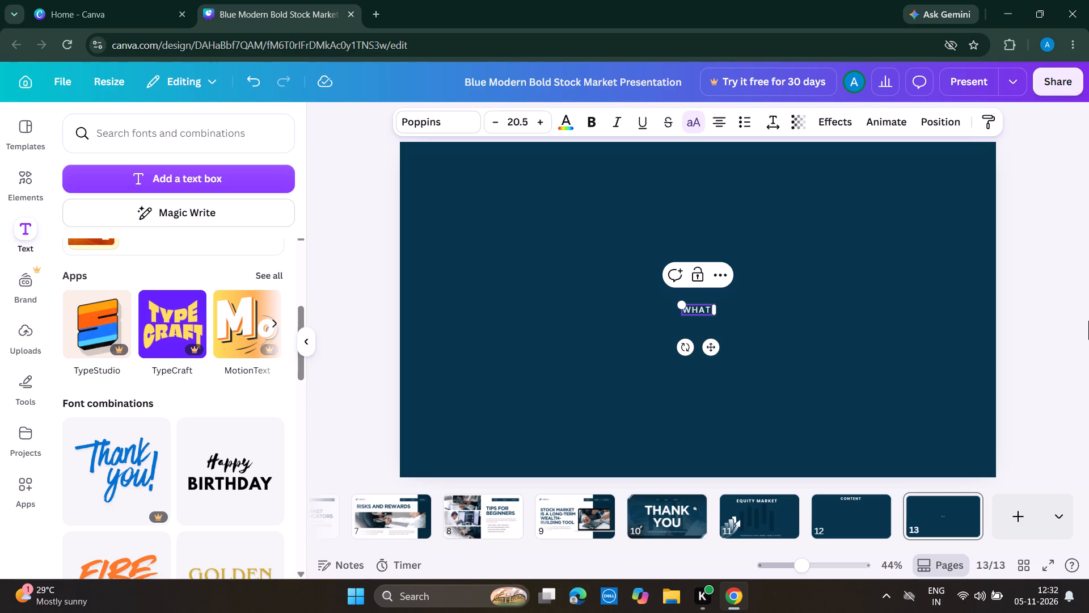
text(do you)
key(space)
text(ma)
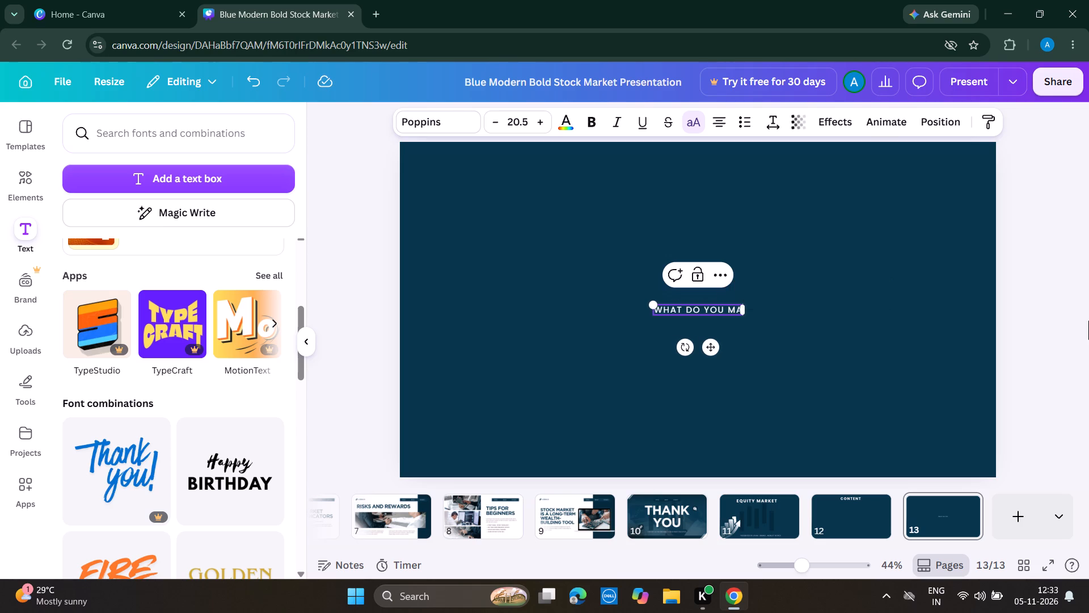
key(BackSpace)
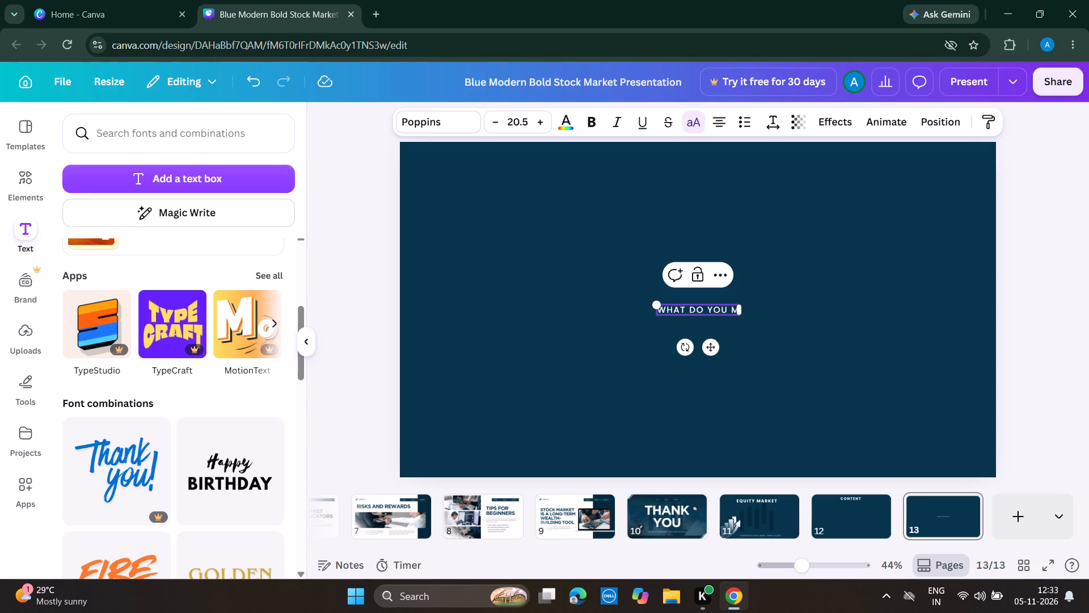
text(ean)
key(space)
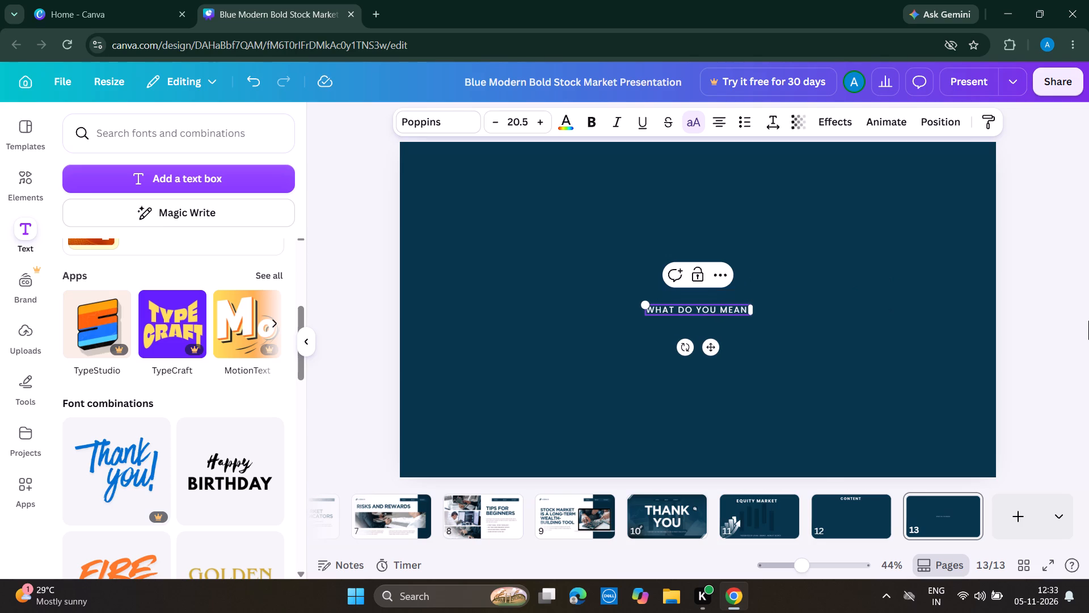
text(by)
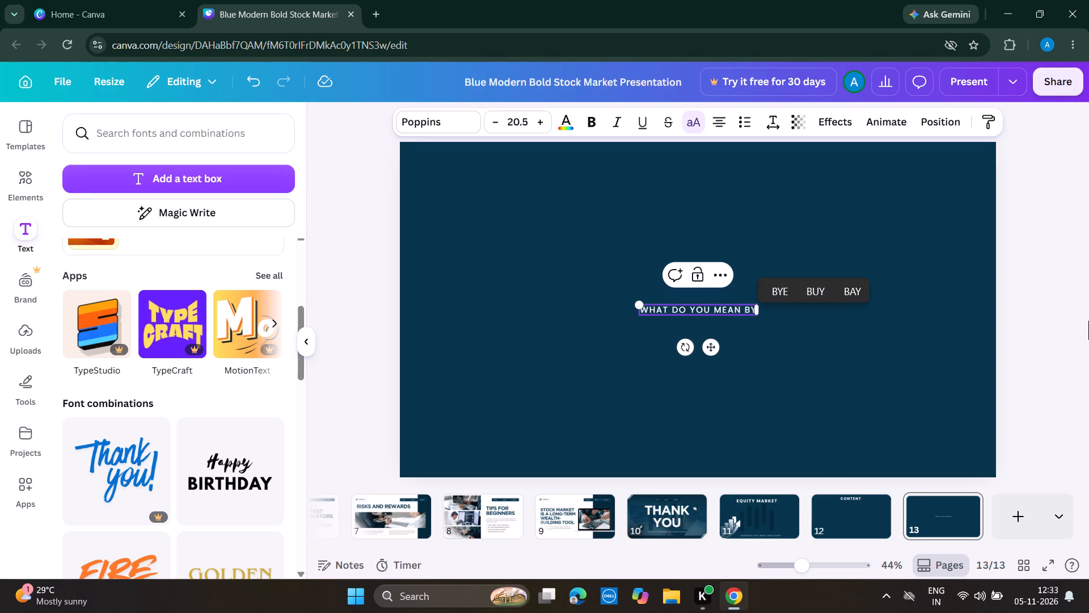
key(space)
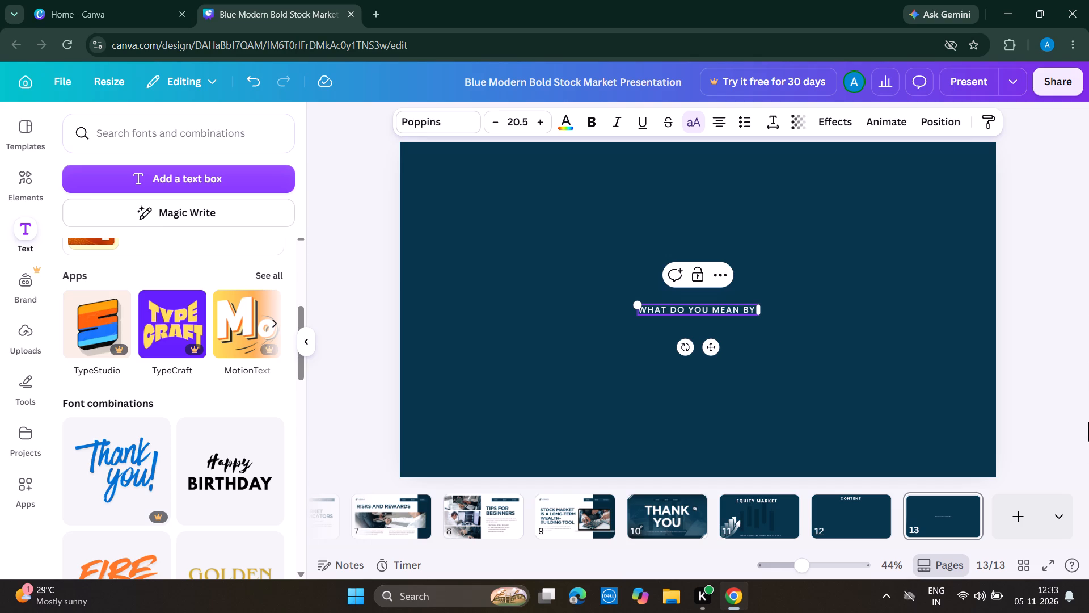
key(e)
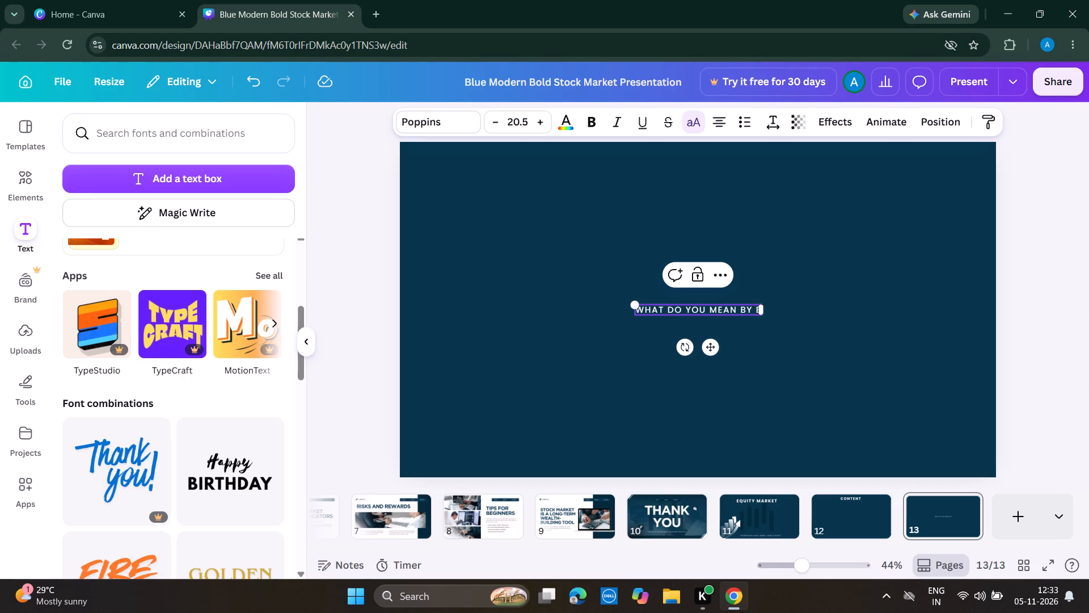
text(quity)
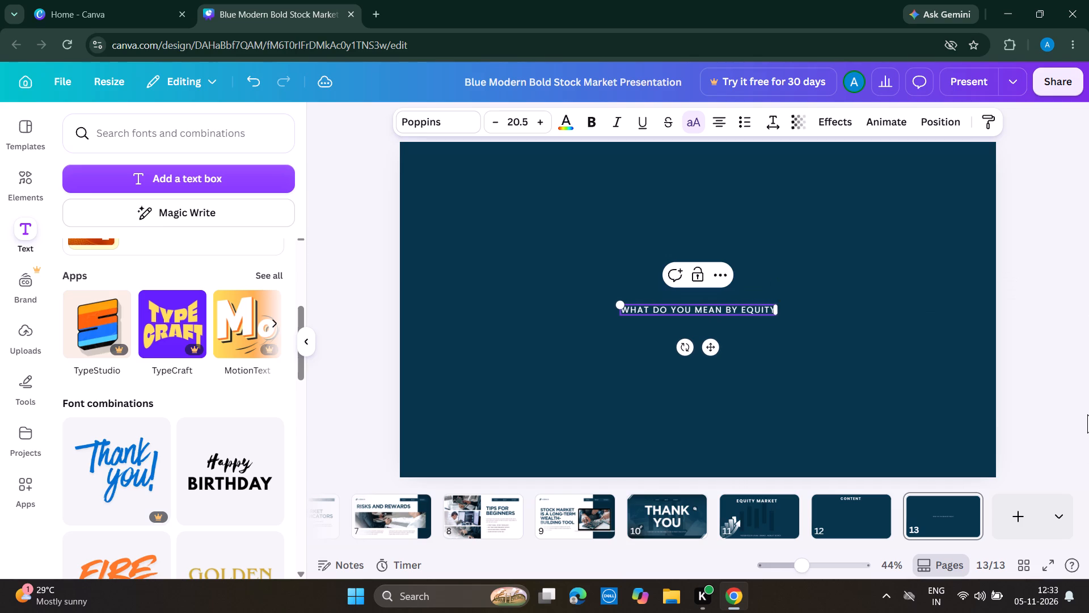
key(space)
text(mar)
text(ket)
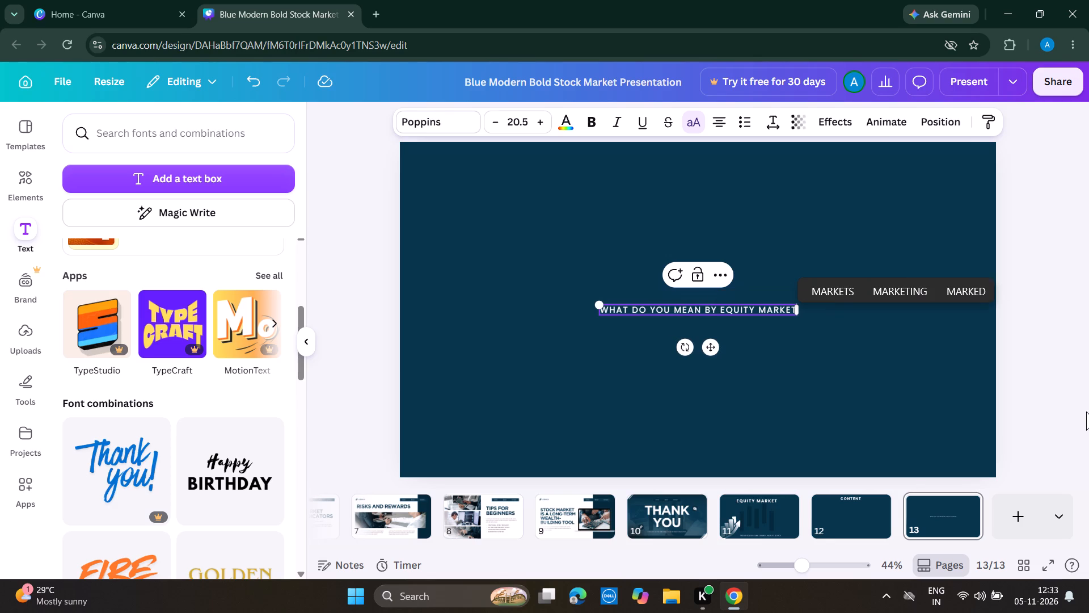
Increase the font size of the entire equity market question on page 13 to 38.5.
key(ctrl+shift+Left)
key(ctrl+shift+Left)
key(ctrl+shift+Left)
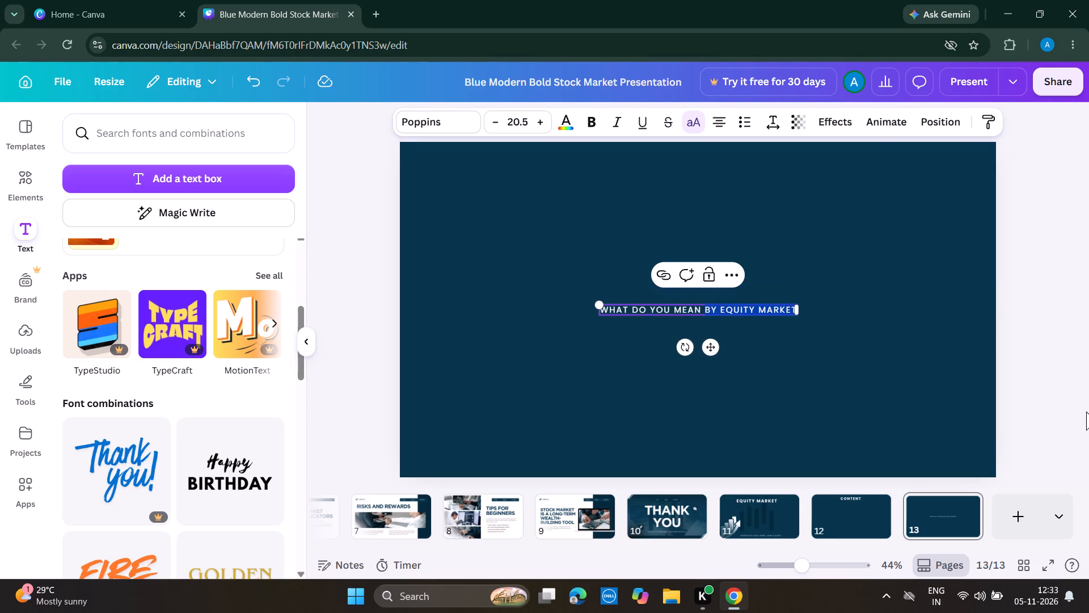
key(ctrl+shift+Left)
key(ctrl+shift+Left)
key(ctrl+shift+Left)
key(ctrl+shift+Left)
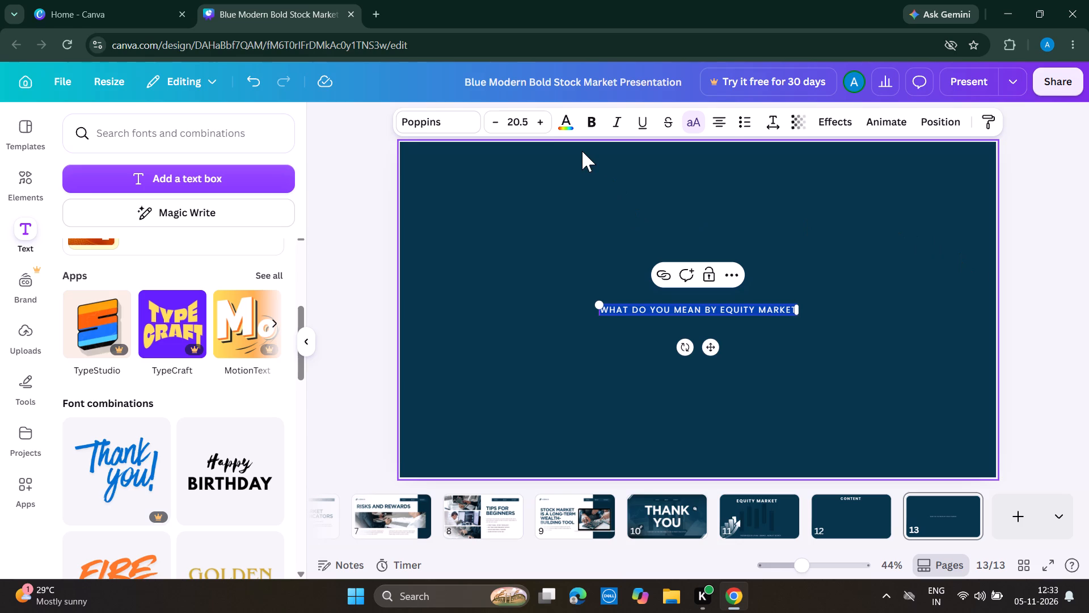
triple_click(548, 120)
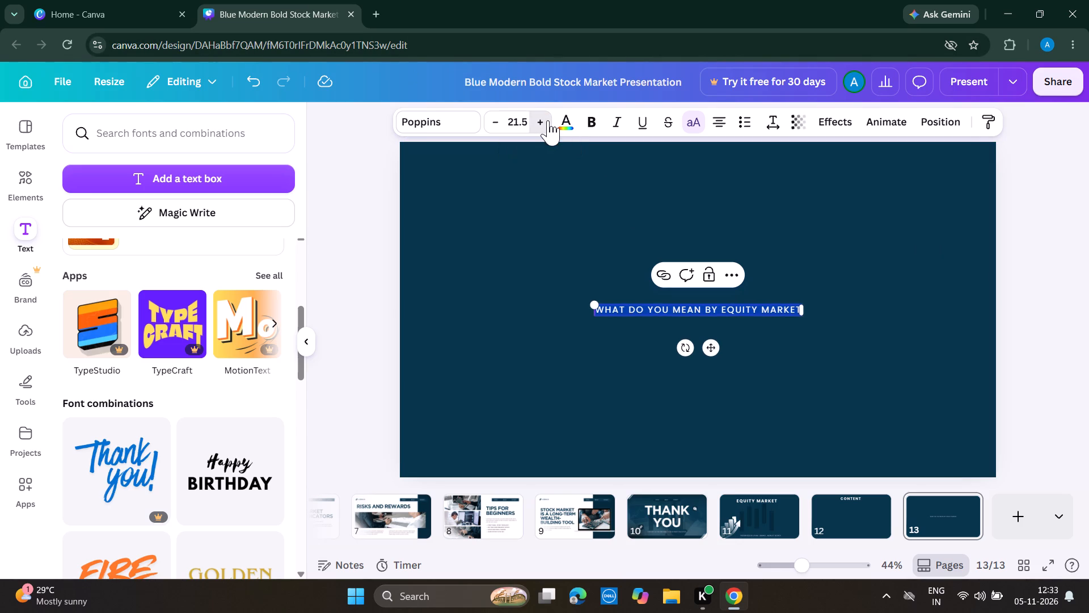
triple_click(548, 120)
triple_click(548, 120)
triple_click(548, 120)
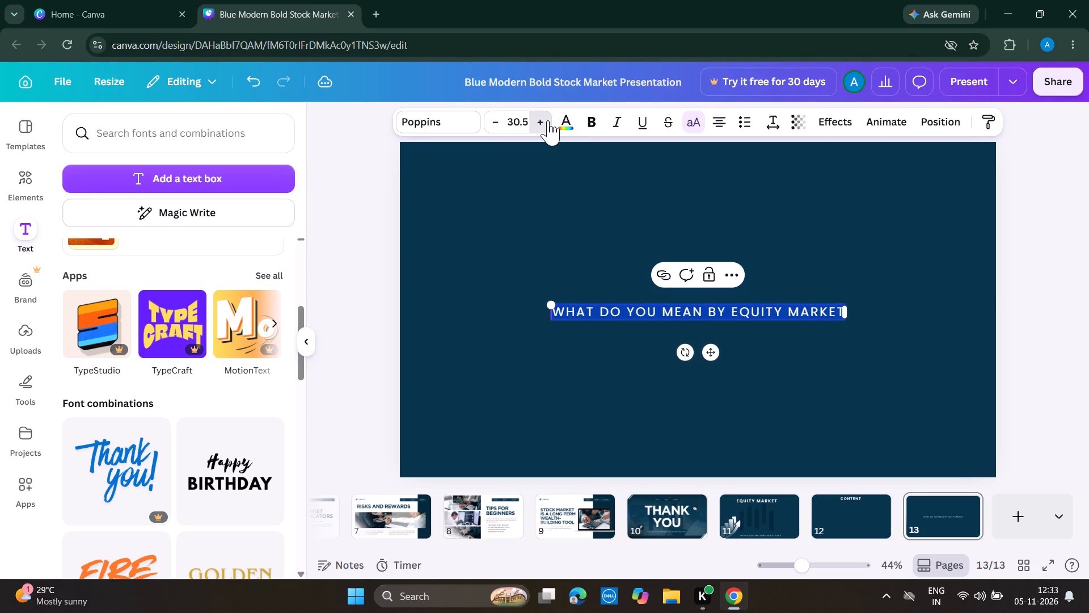
triple_click(546, 120)
triple_click(546, 120)
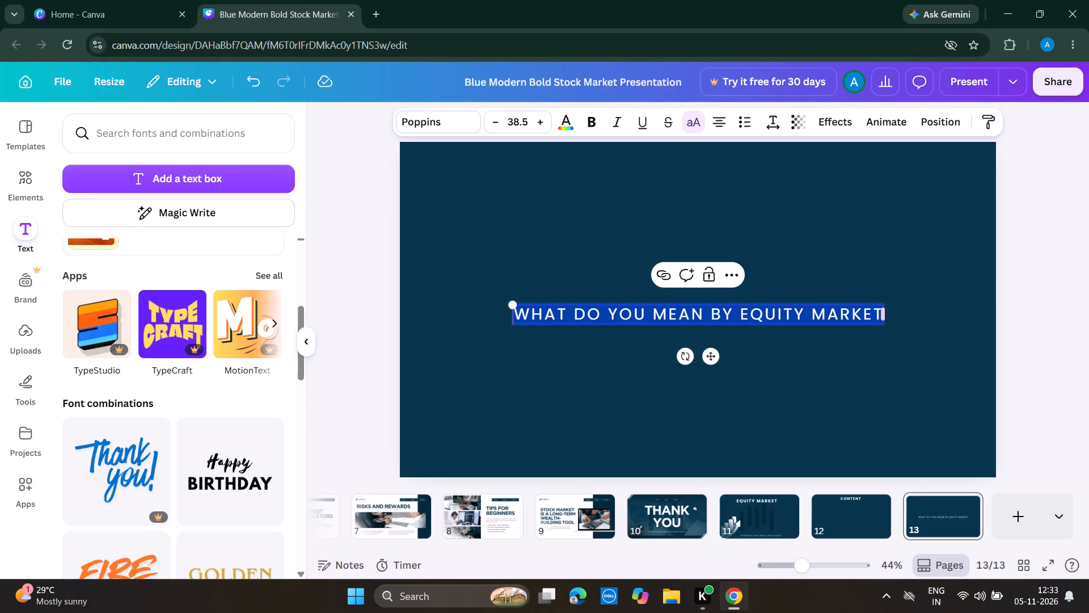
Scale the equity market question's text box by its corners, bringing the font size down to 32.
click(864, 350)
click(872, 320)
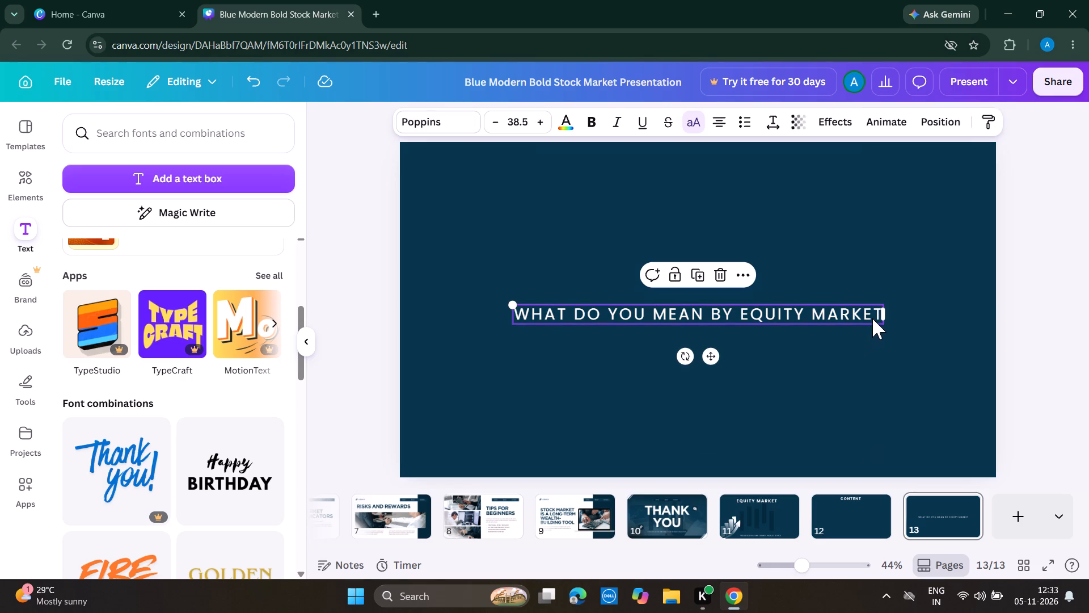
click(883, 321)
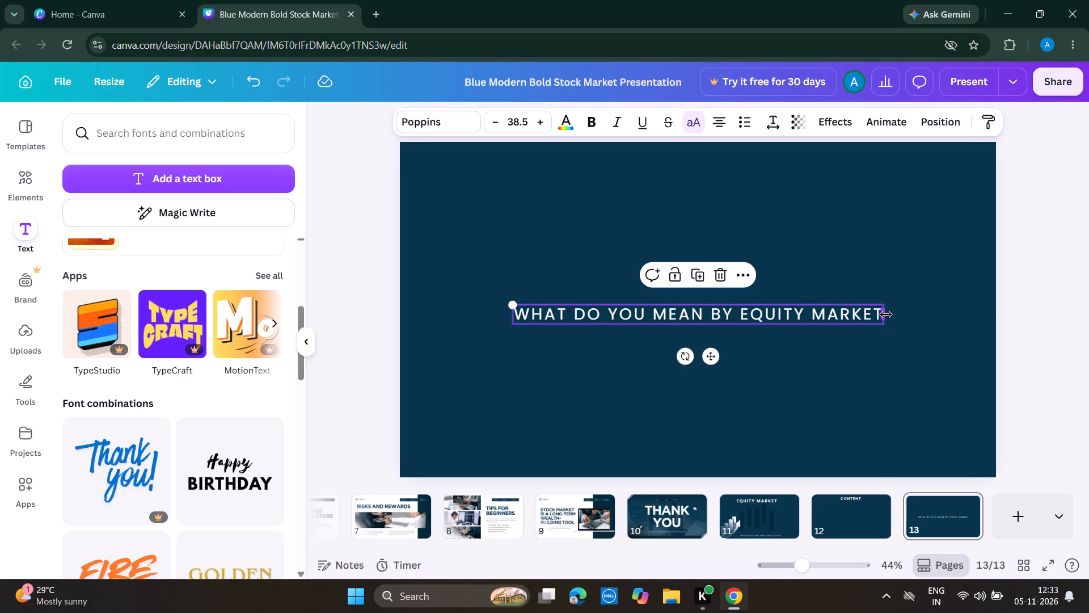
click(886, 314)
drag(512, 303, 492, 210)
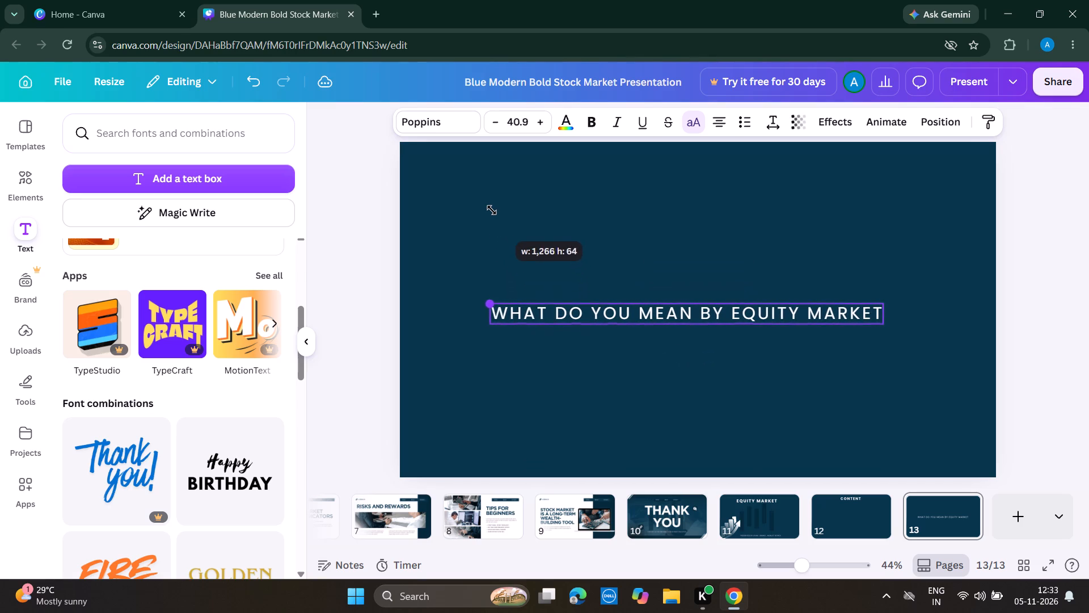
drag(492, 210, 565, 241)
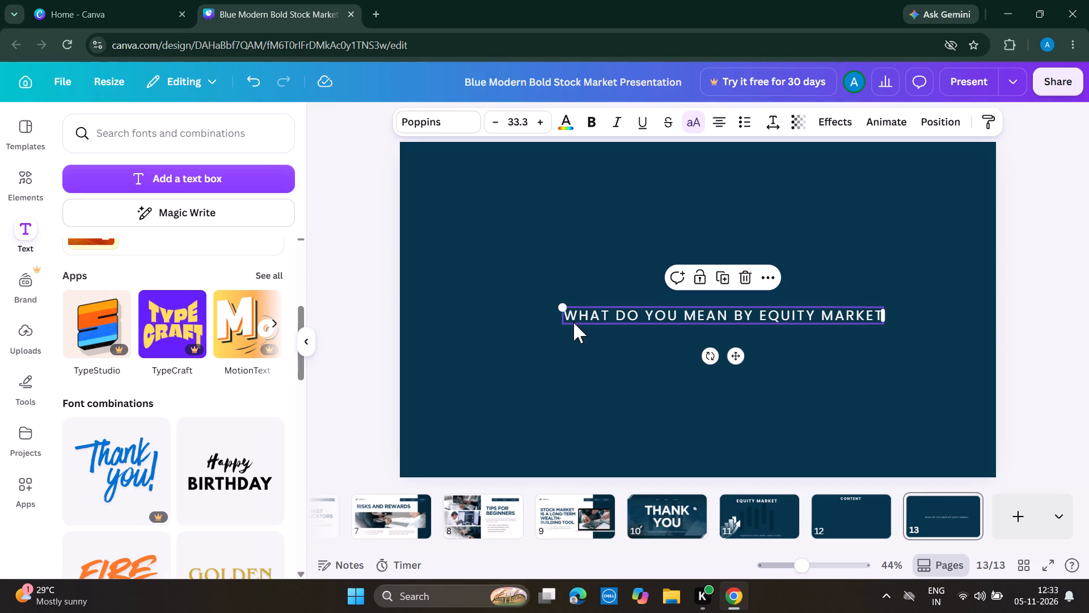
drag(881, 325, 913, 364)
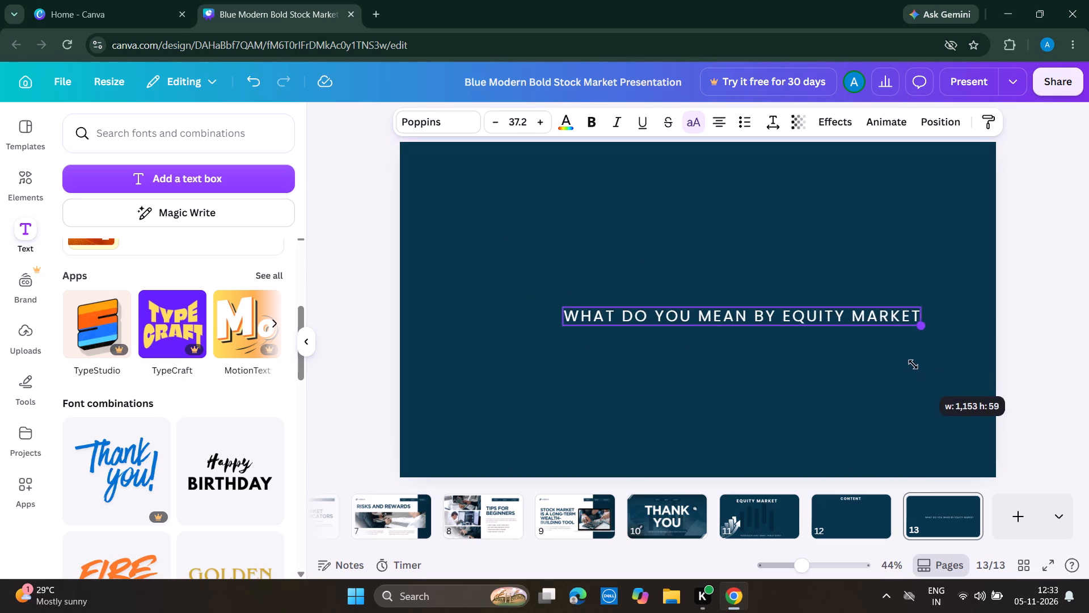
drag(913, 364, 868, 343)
Move the equity market question up to the top centre of page 13 as its heading.
drag(723, 313, 714, 276)
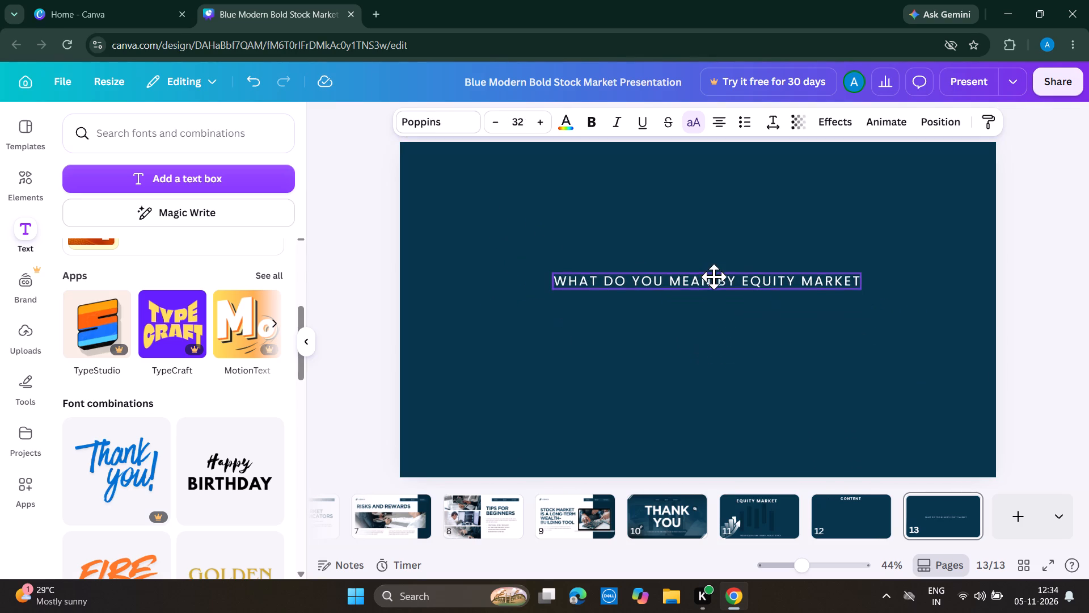
drag(714, 276, 692, 181)
click(692, 181)
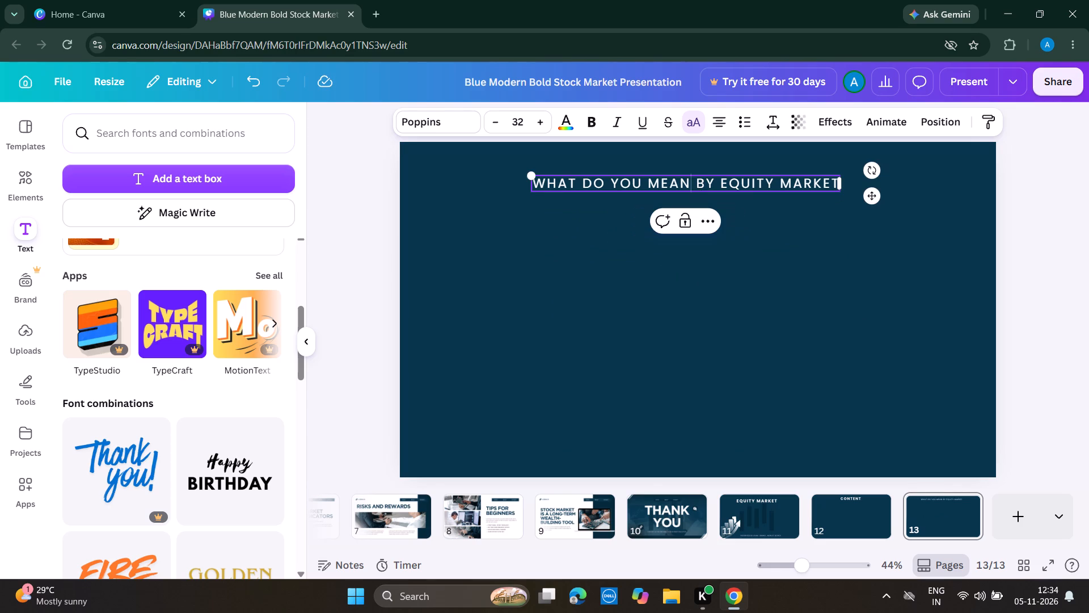
Enlarge the page 13 heading to a font size of 39.3.
triple_click(543, 127)
double_click(543, 127)
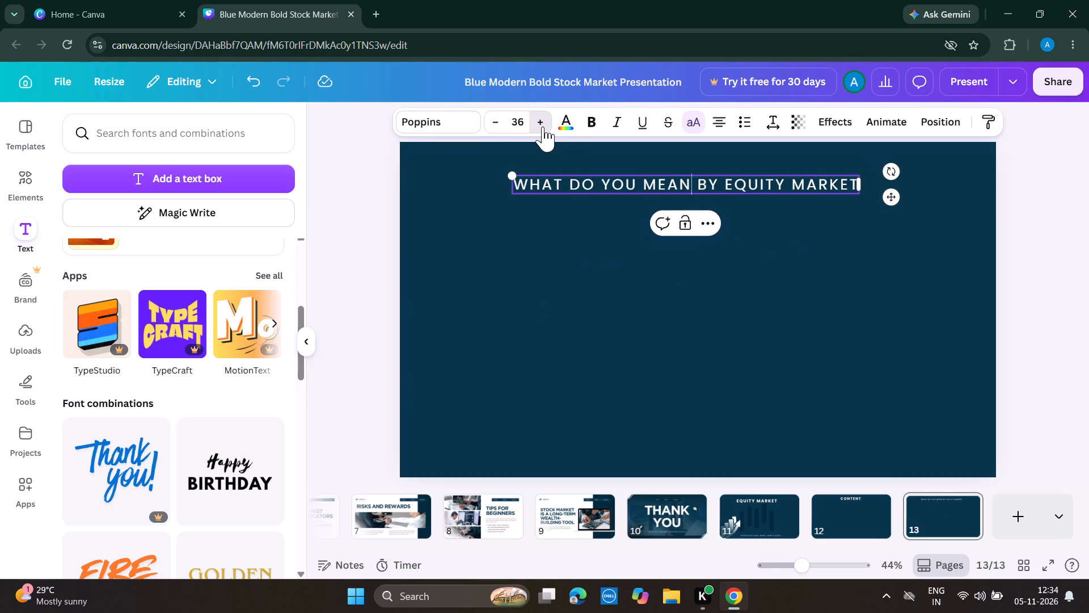
click(860, 194)
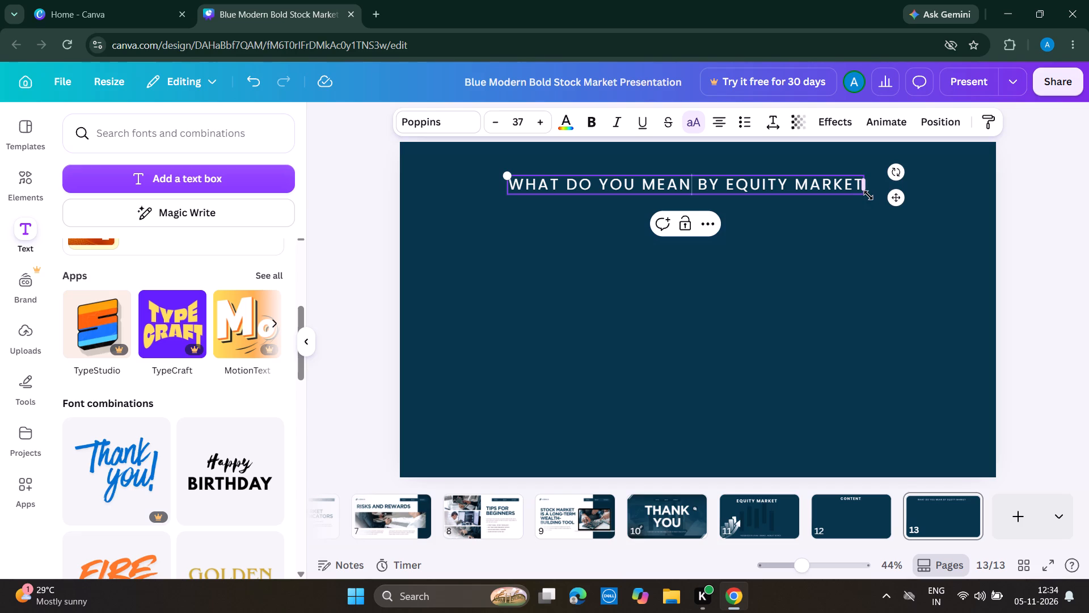
drag(868, 195, 884, 242)
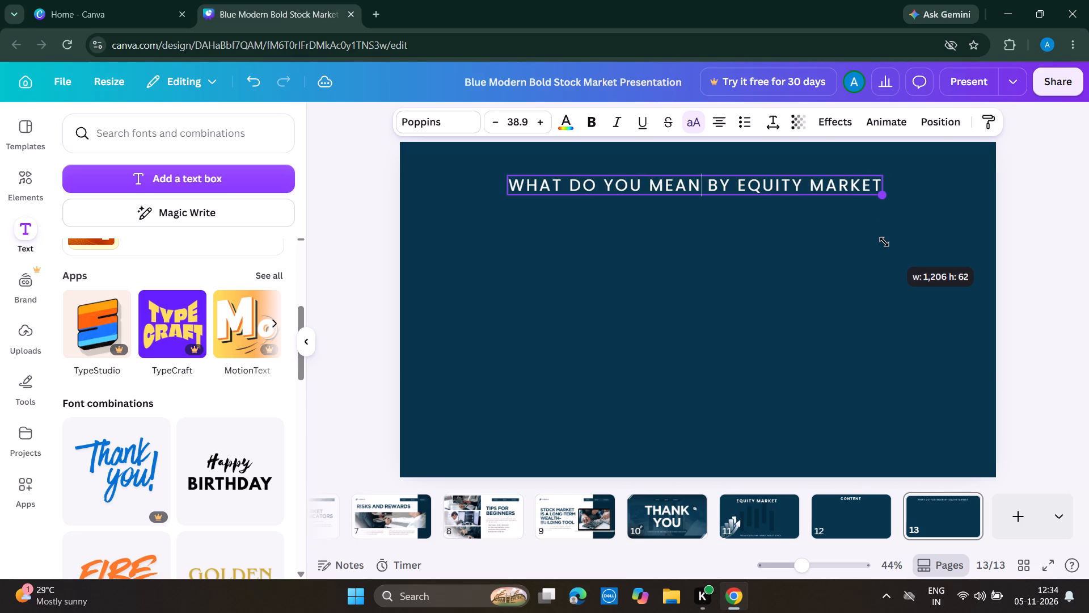
drag(884, 242, 888, 248)
click(731, 222)
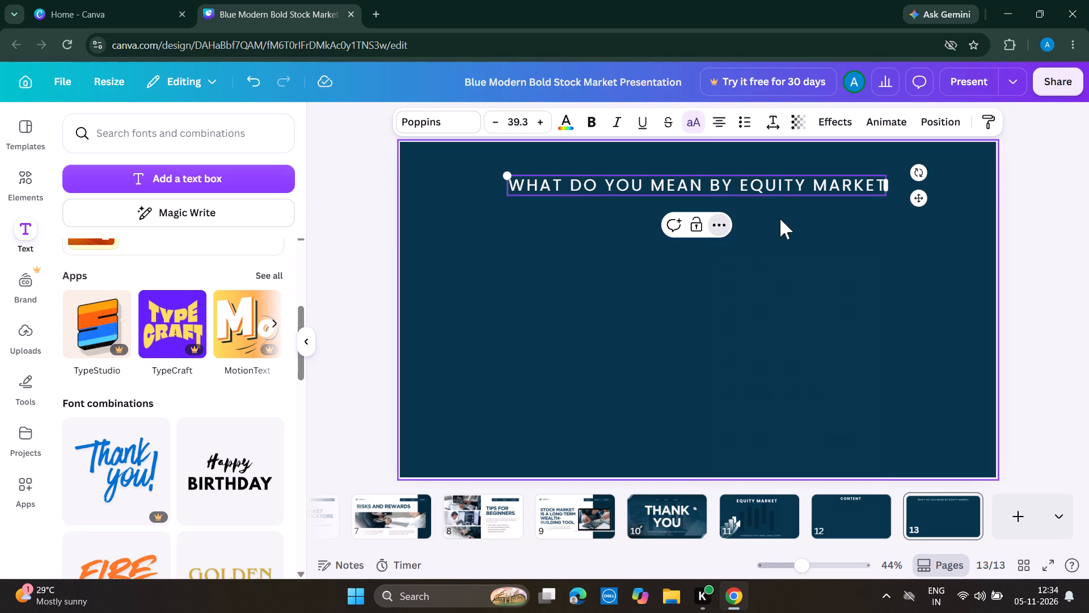
click(773, 178)
click(877, 341)
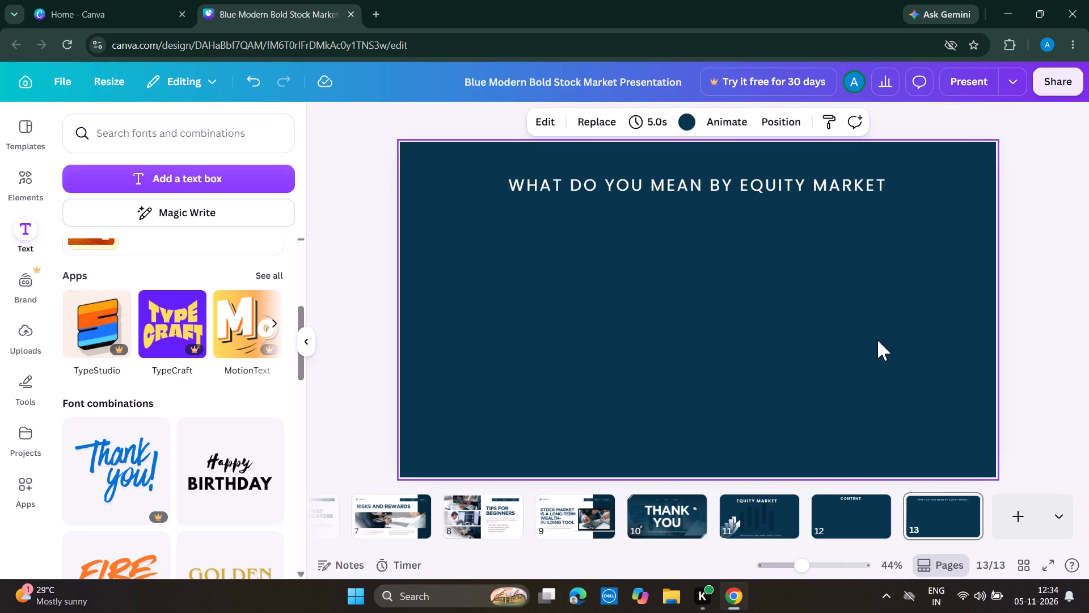
Shift the page 13 heading slightly to centre it horizontally near the page top, and widen its text box a little.
drag(756, 196, 745, 192)
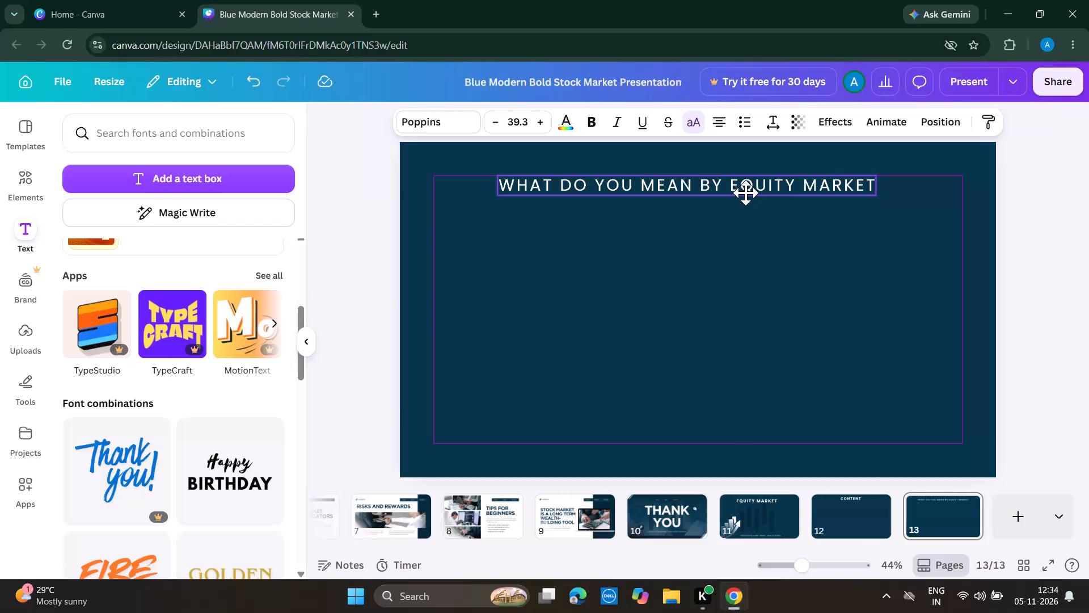
drag(745, 192, 744, 192)
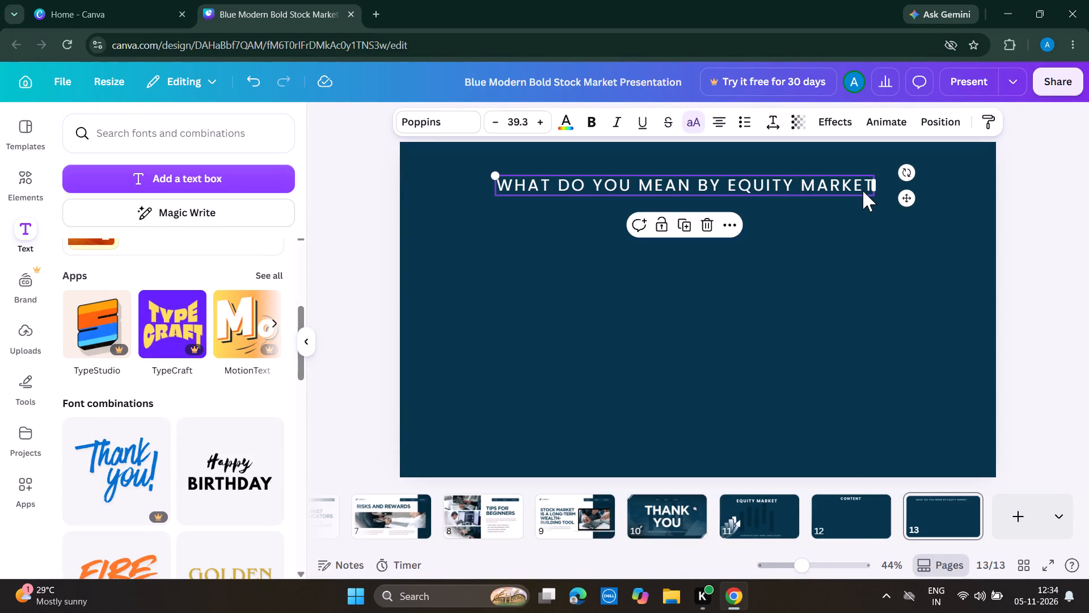
drag(874, 188, 880, 187)
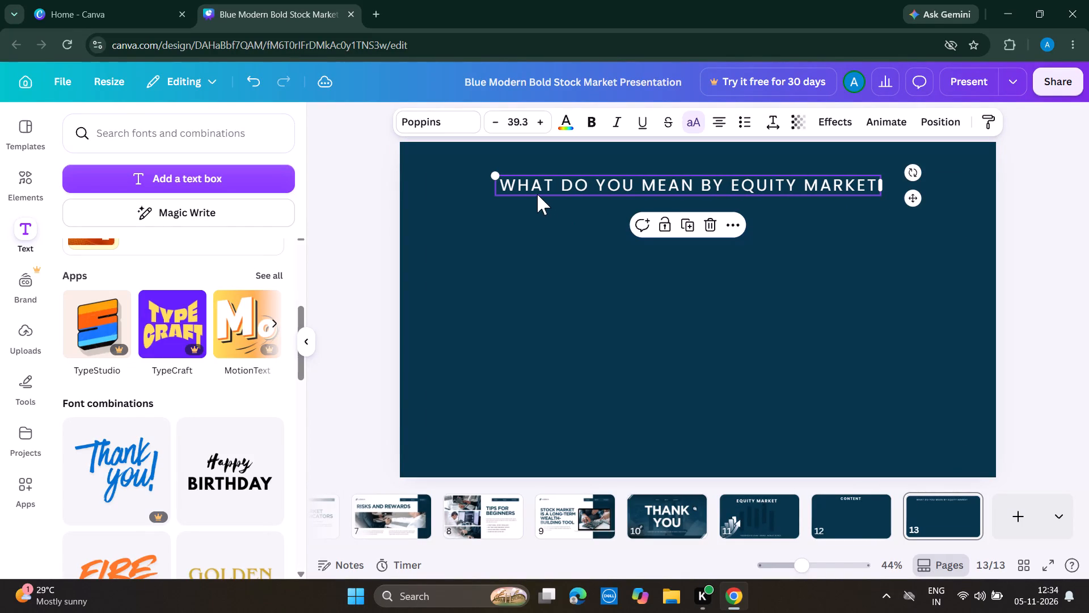
click(505, 212)
click(697, 192)
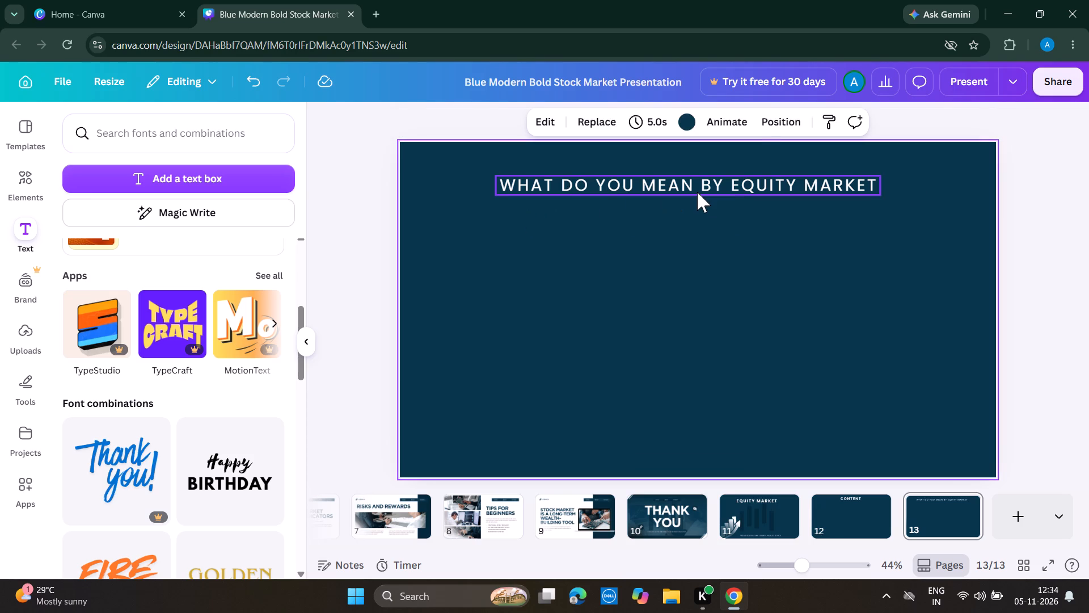
click(876, 191)
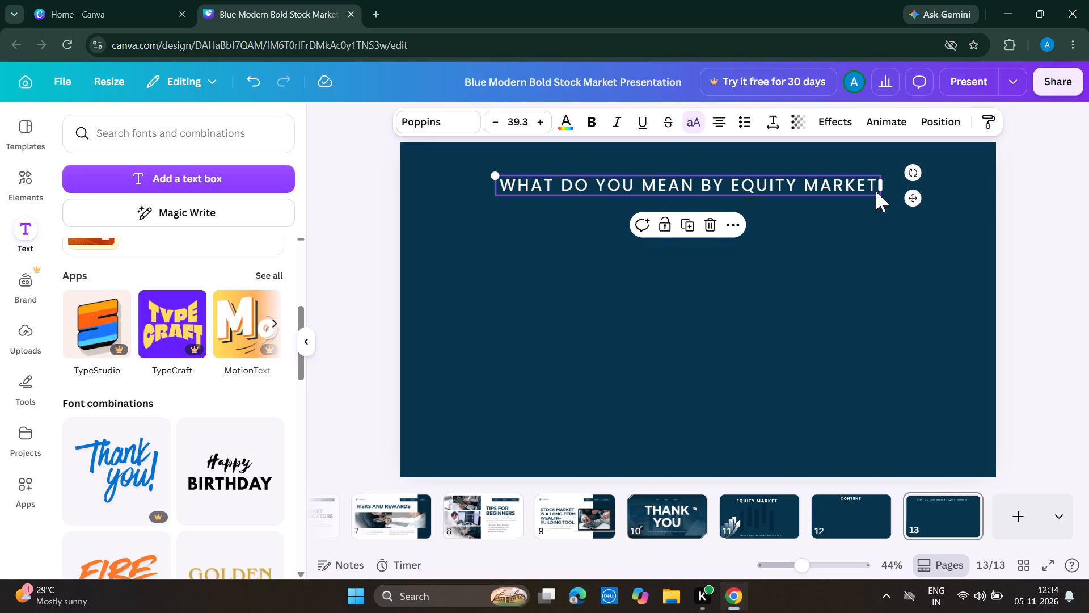
Review the "What is the stock market?" slide on page 2 and return to page 13.
click(863, 235)
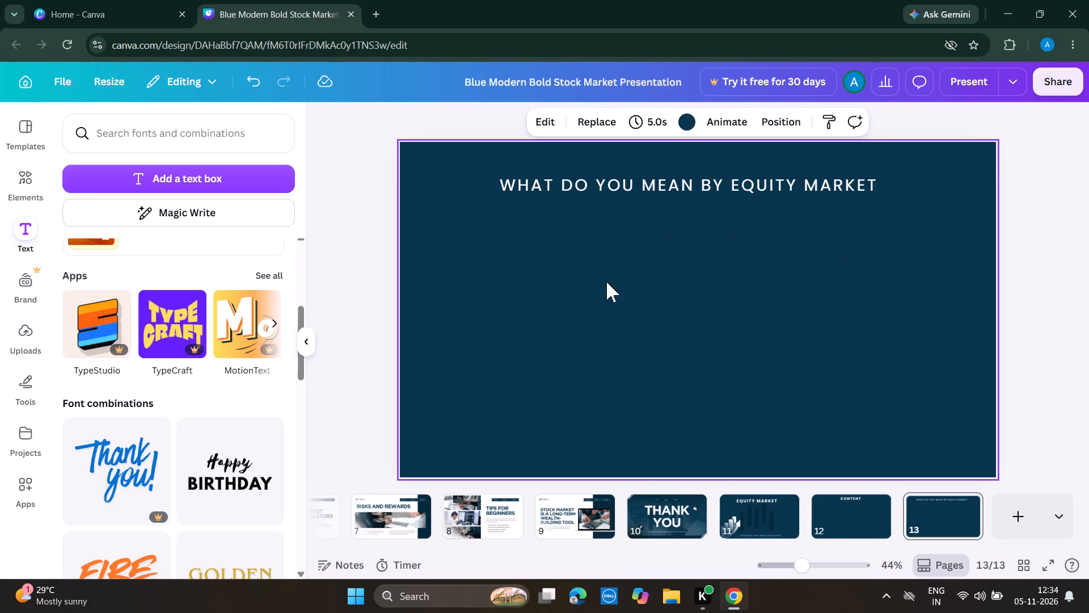
click(510, 186)
click(597, 257)
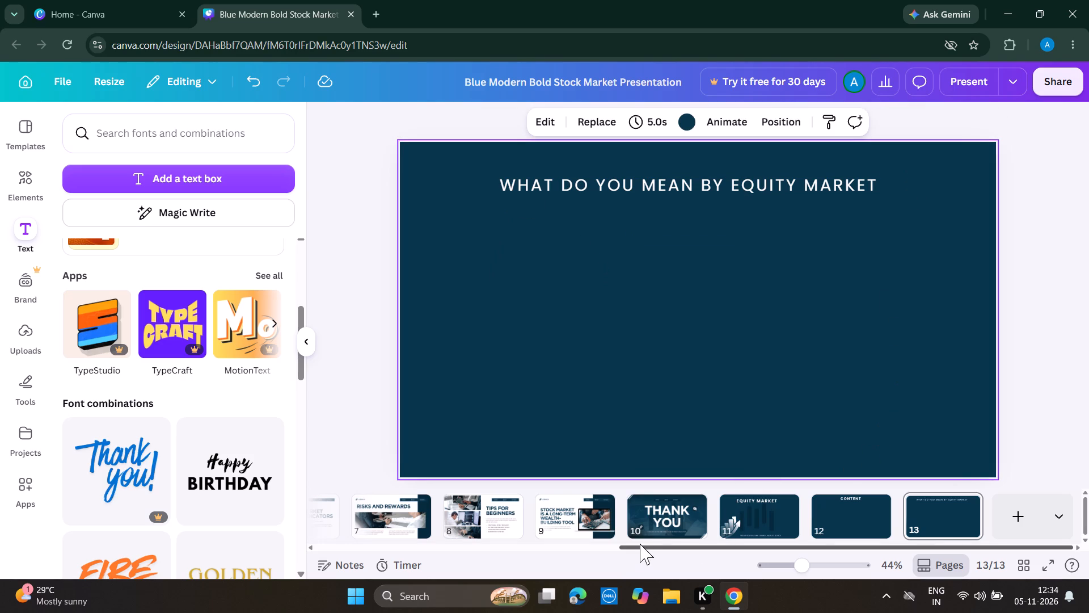
drag(640, 544, 388, 543)
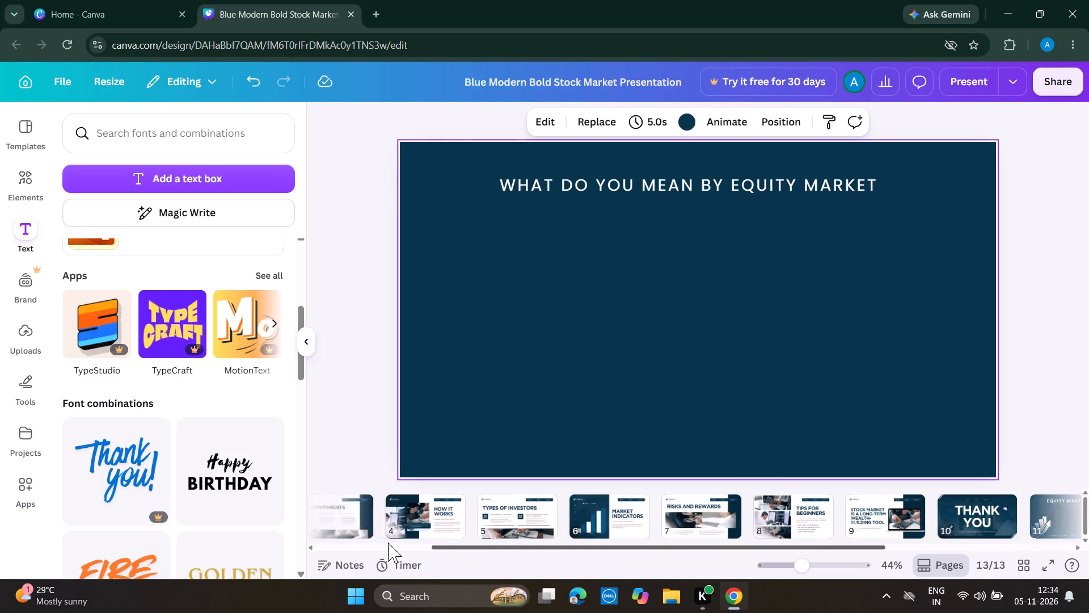
drag(388, 543, 343, 549)
click(425, 527)
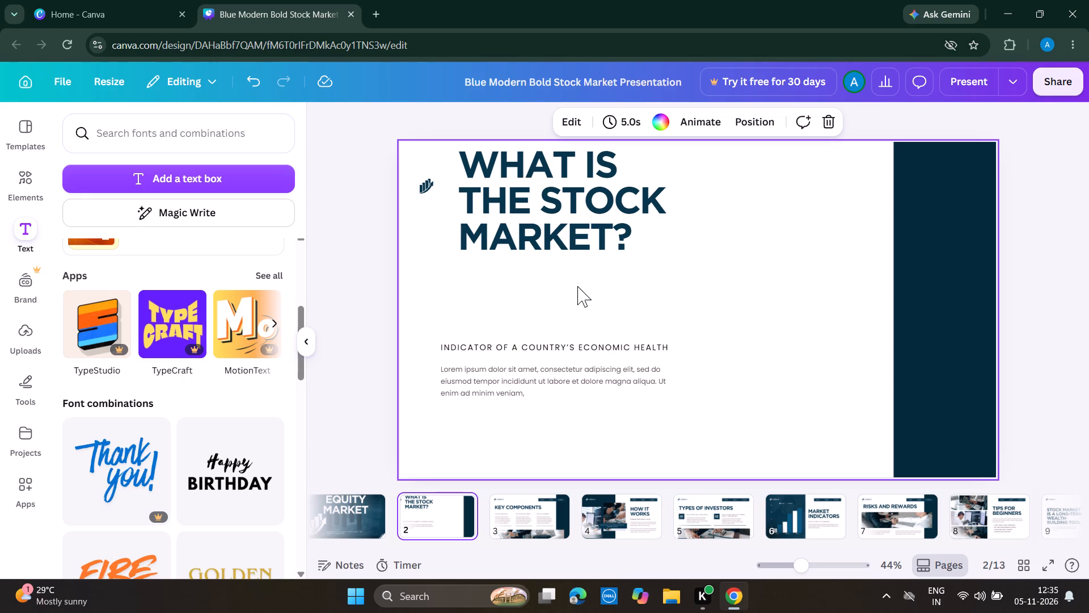
click(863, 282)
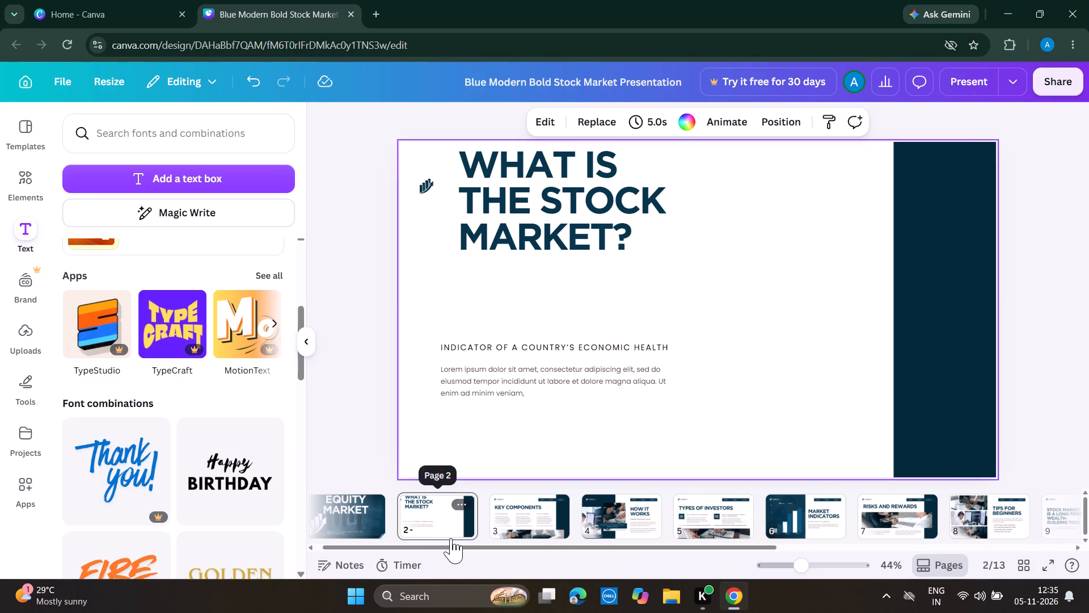
drag(466, 545, 799, 539)
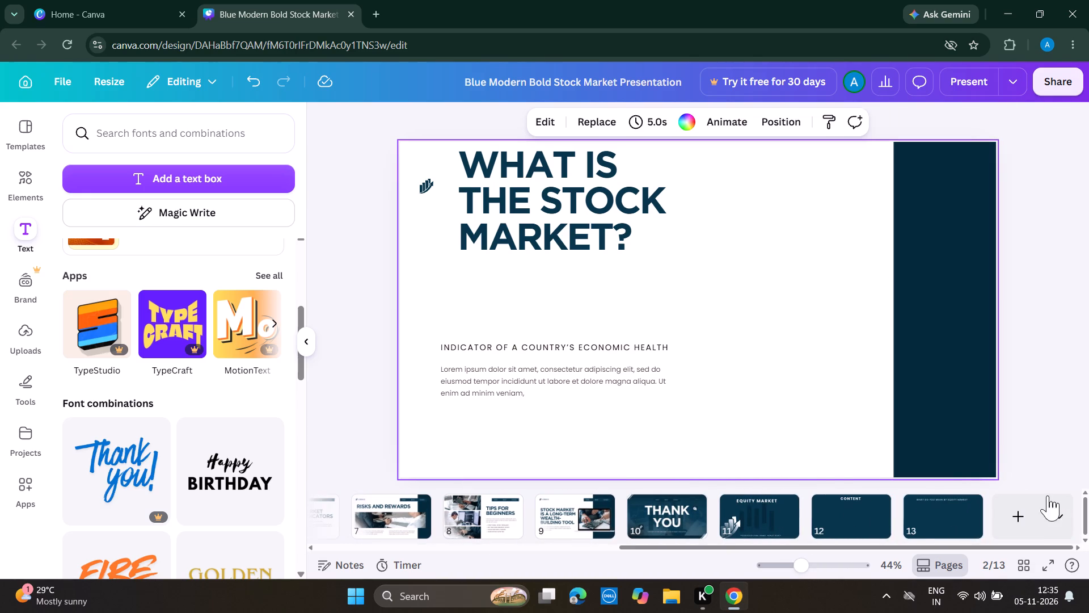
click(926, 514)
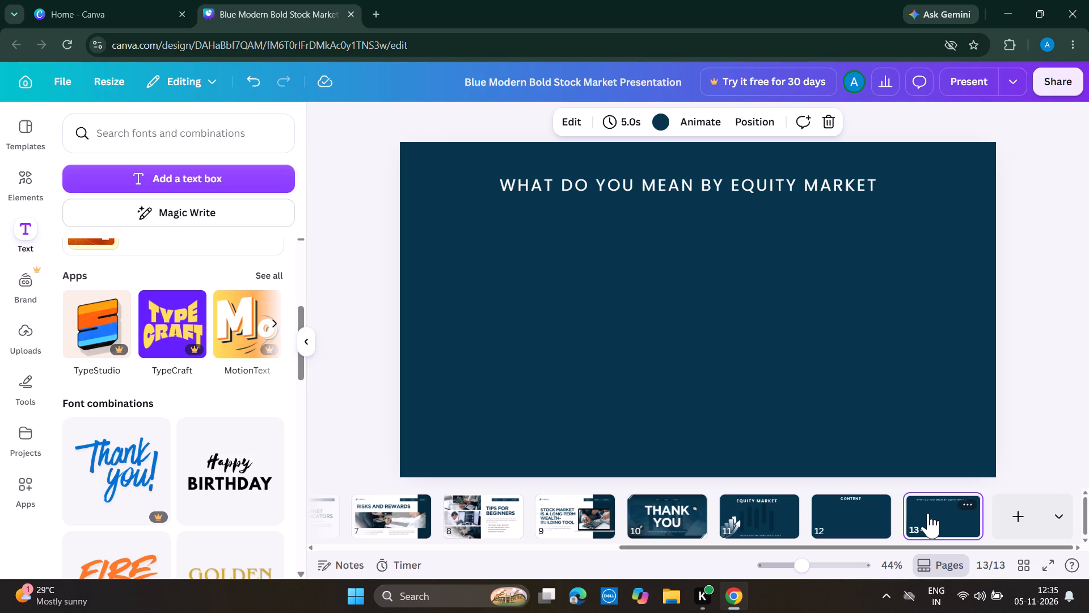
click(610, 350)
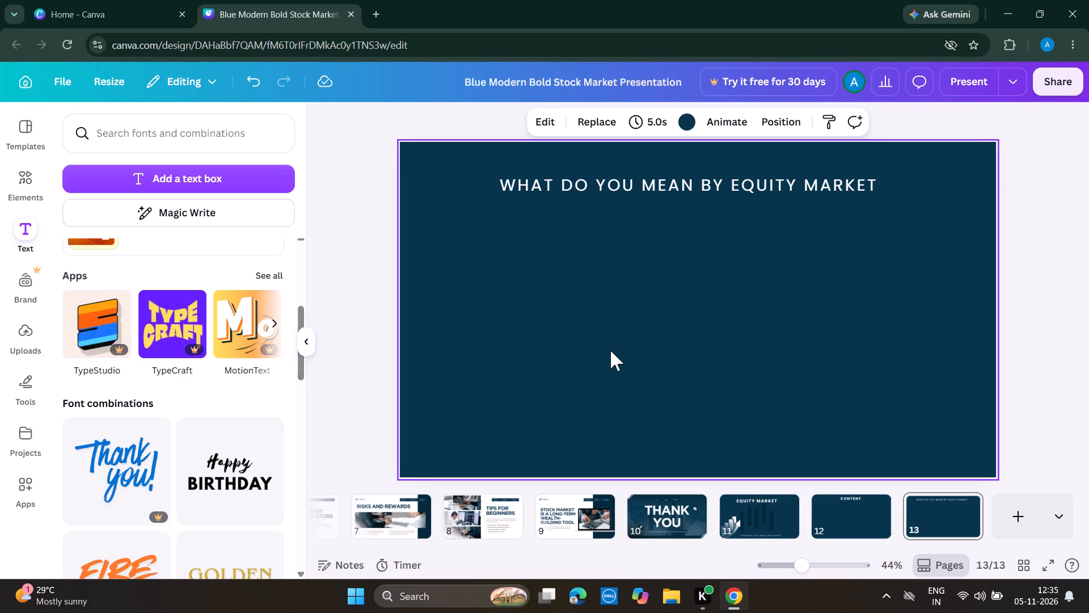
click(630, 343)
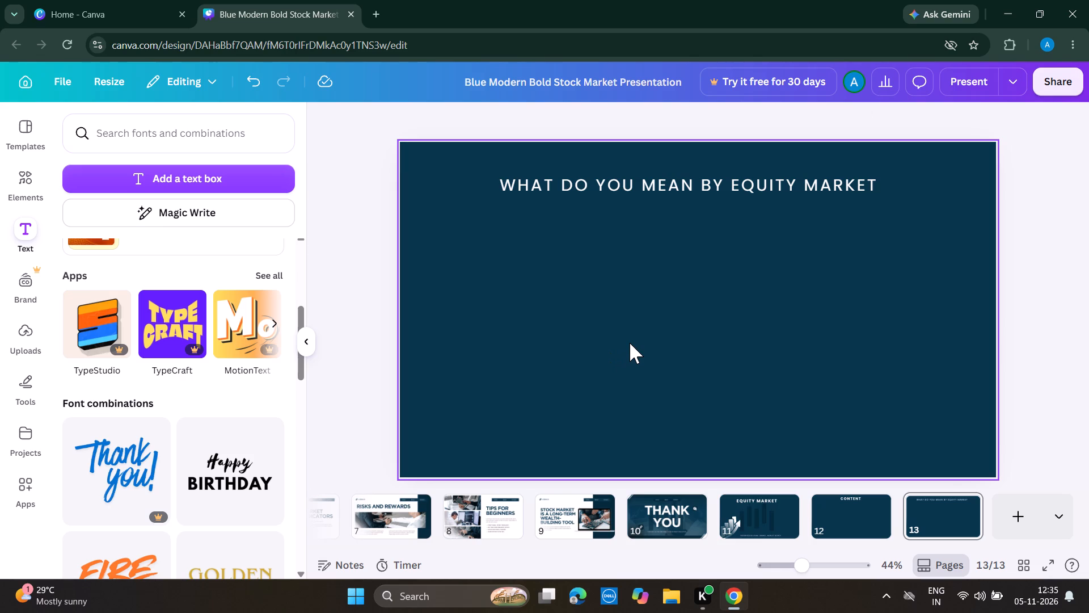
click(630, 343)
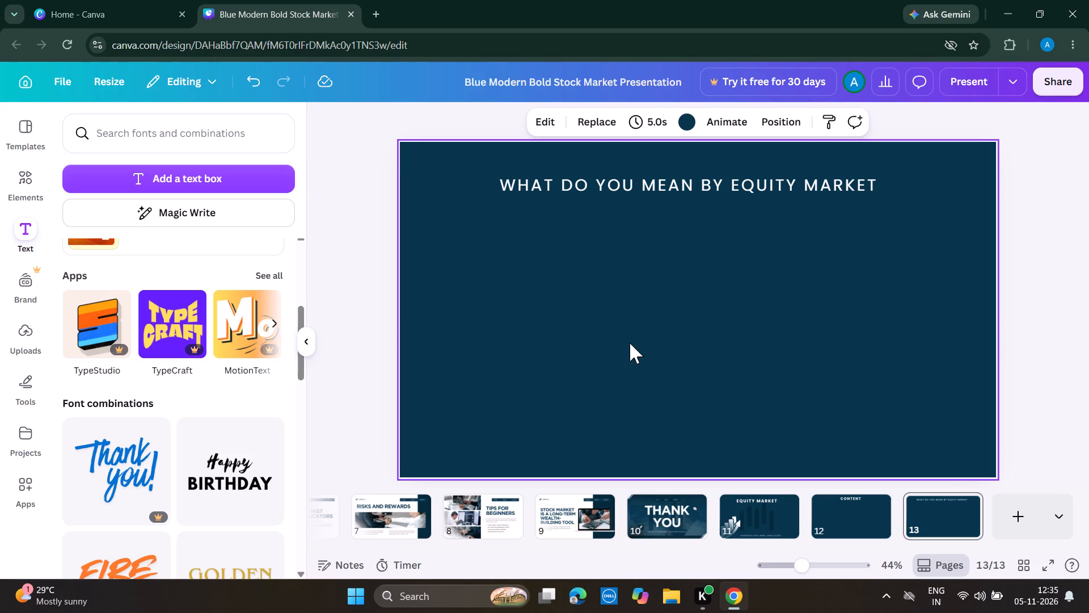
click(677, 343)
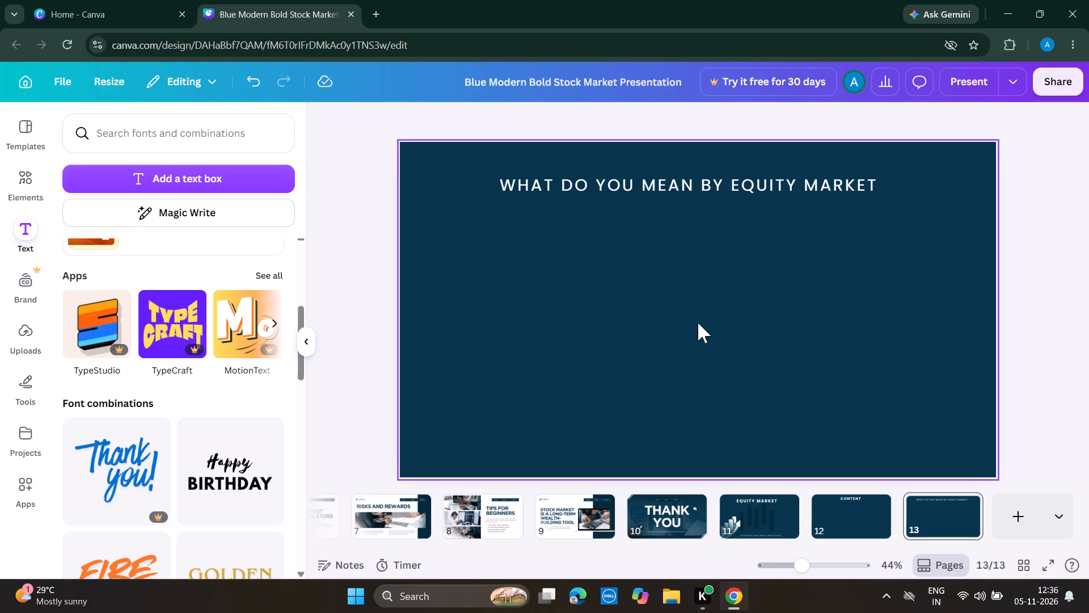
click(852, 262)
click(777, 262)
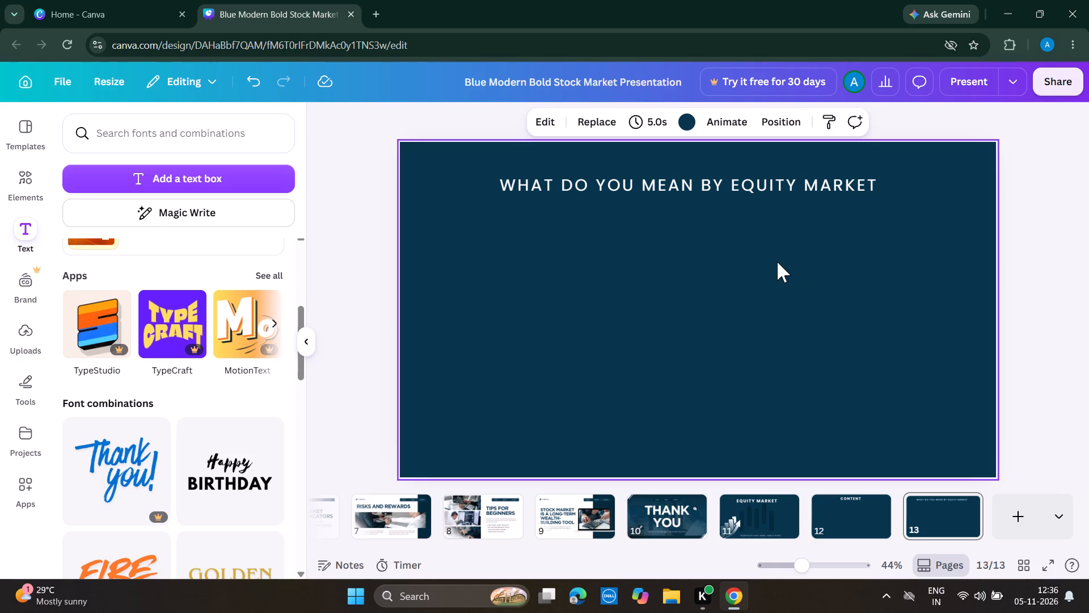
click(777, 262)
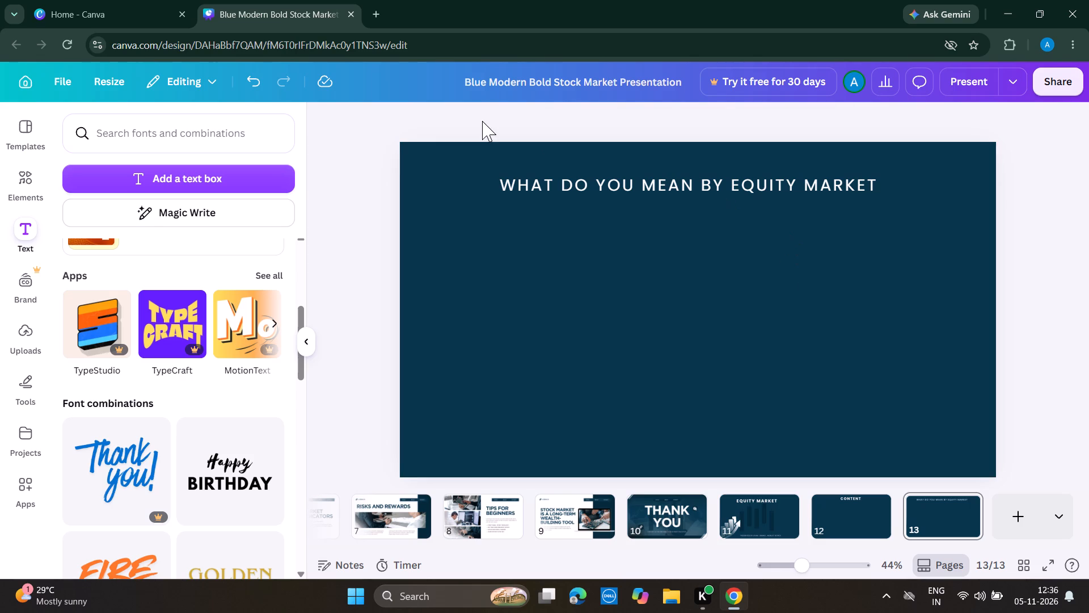
Widen the page 13 heading's text box slightly and move the heading up a little, centred near the page top.
click(673, 193)
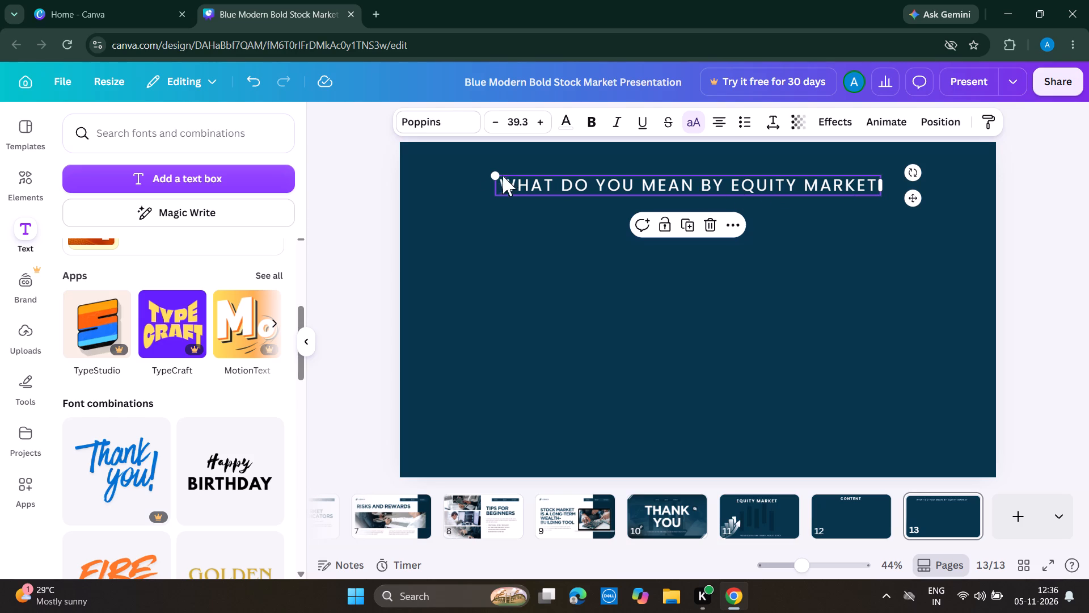
drag(492, 189, 487, 192)
click(619, 191)
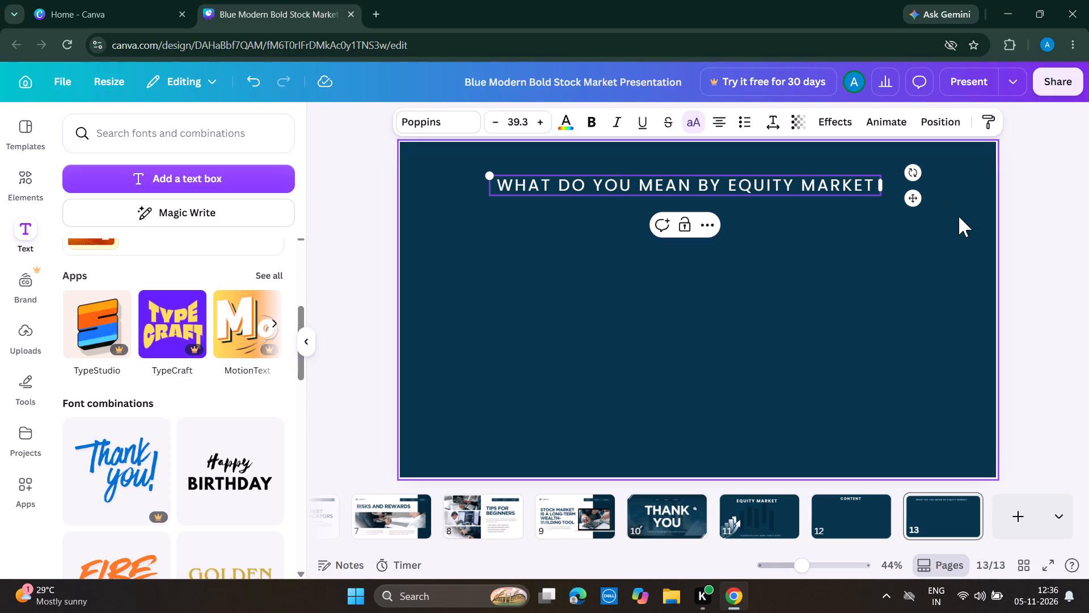
drag(912, 200, 912, 201)
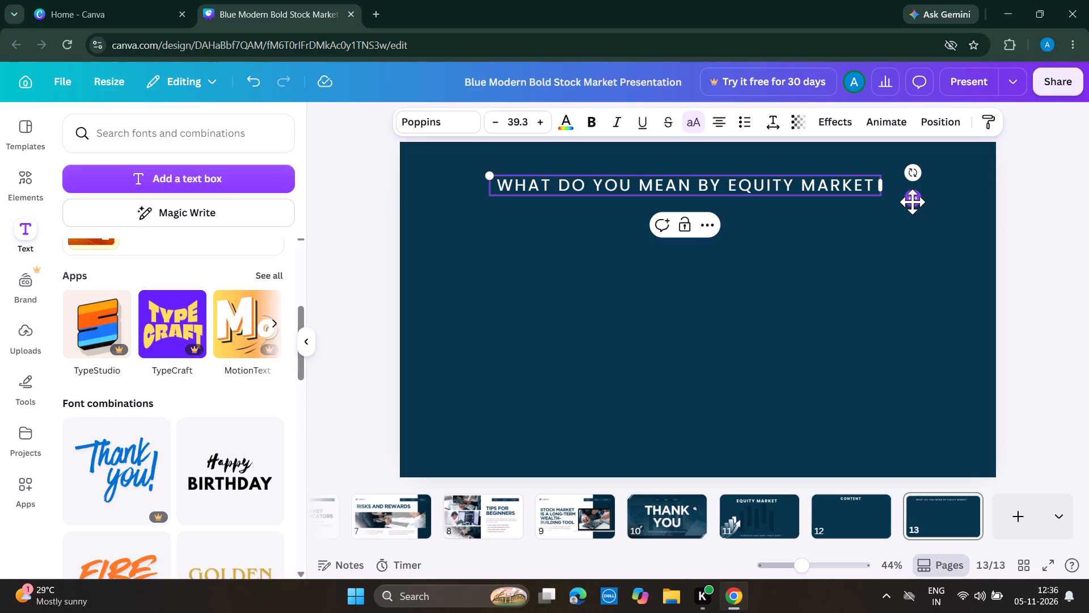
drag(912, 201, 923, 192)
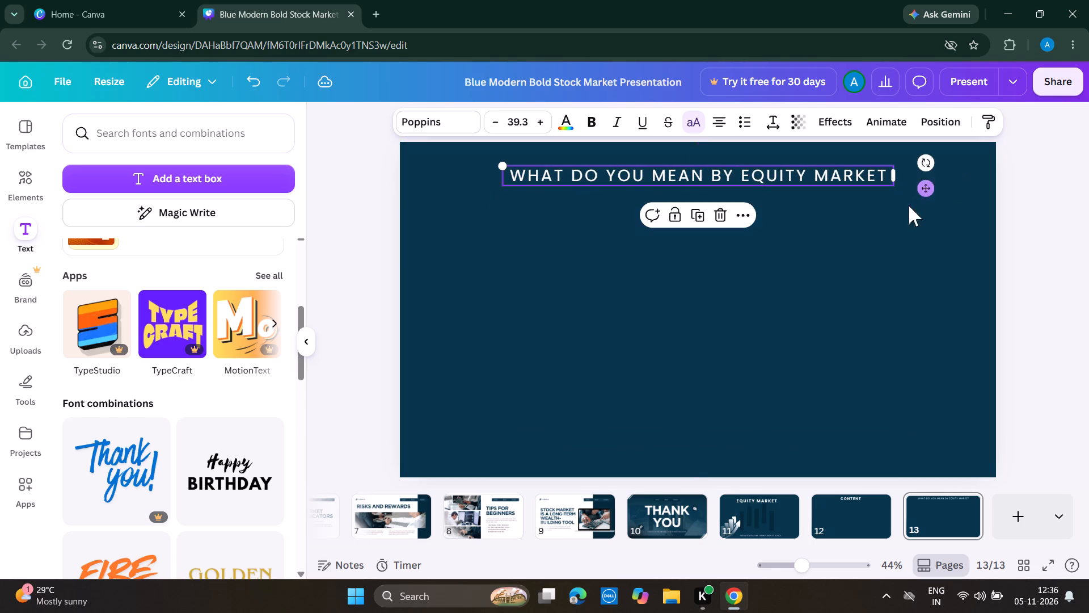
click(797, 246)
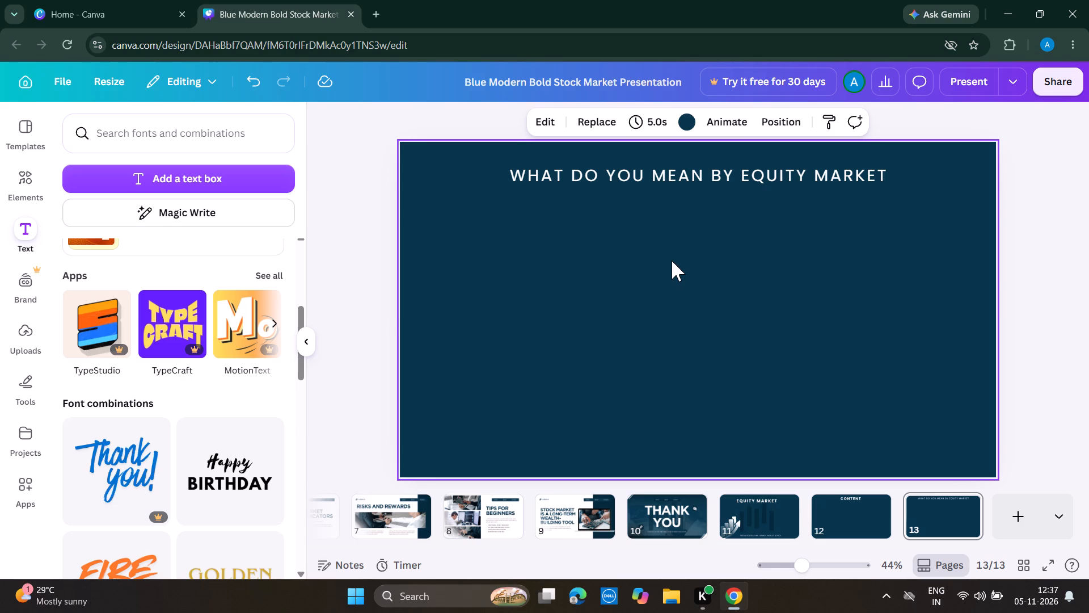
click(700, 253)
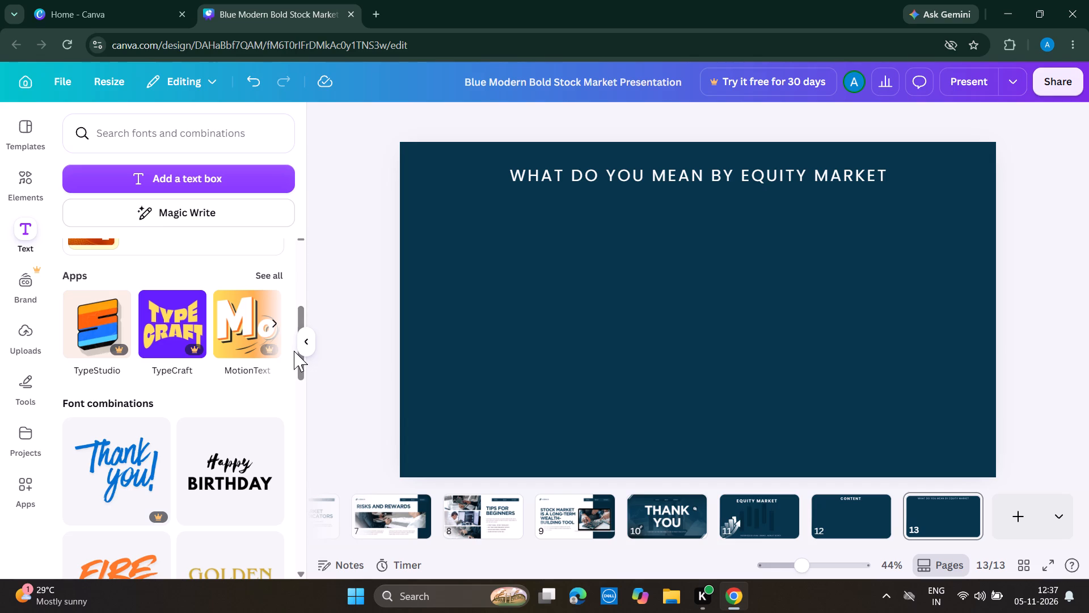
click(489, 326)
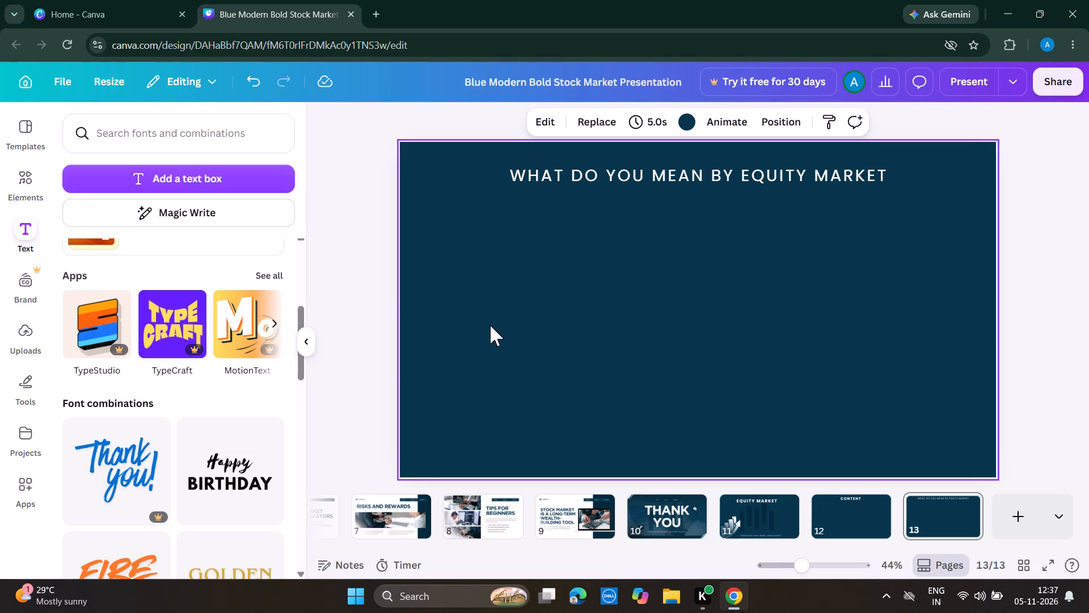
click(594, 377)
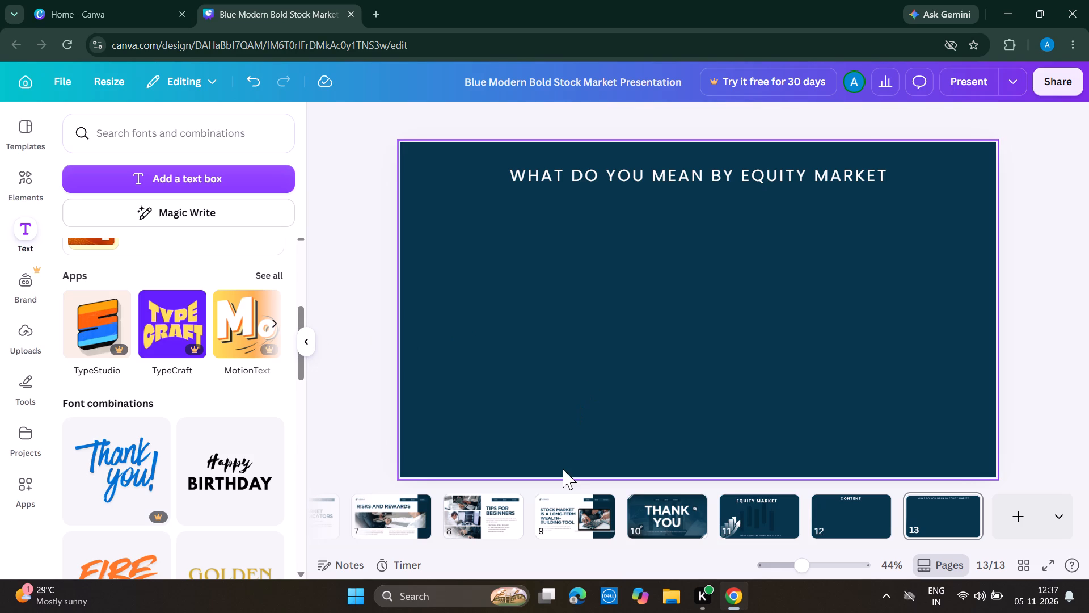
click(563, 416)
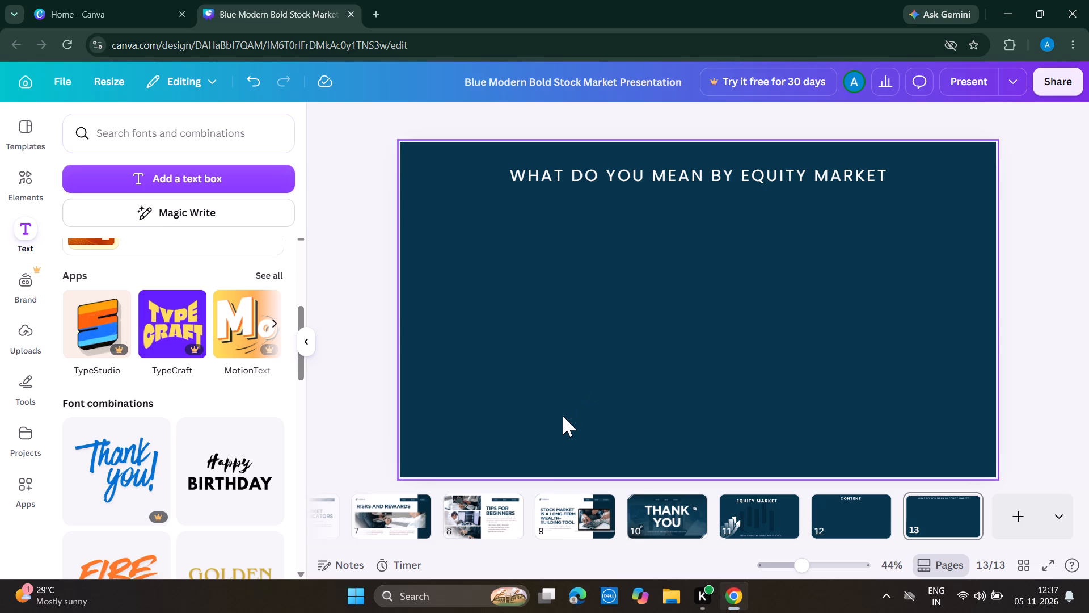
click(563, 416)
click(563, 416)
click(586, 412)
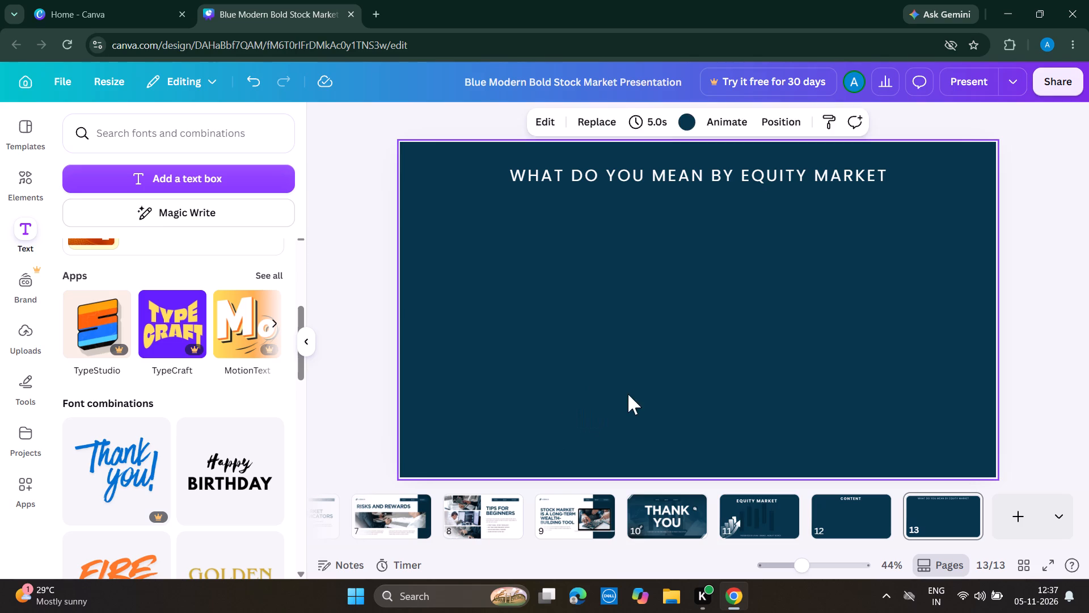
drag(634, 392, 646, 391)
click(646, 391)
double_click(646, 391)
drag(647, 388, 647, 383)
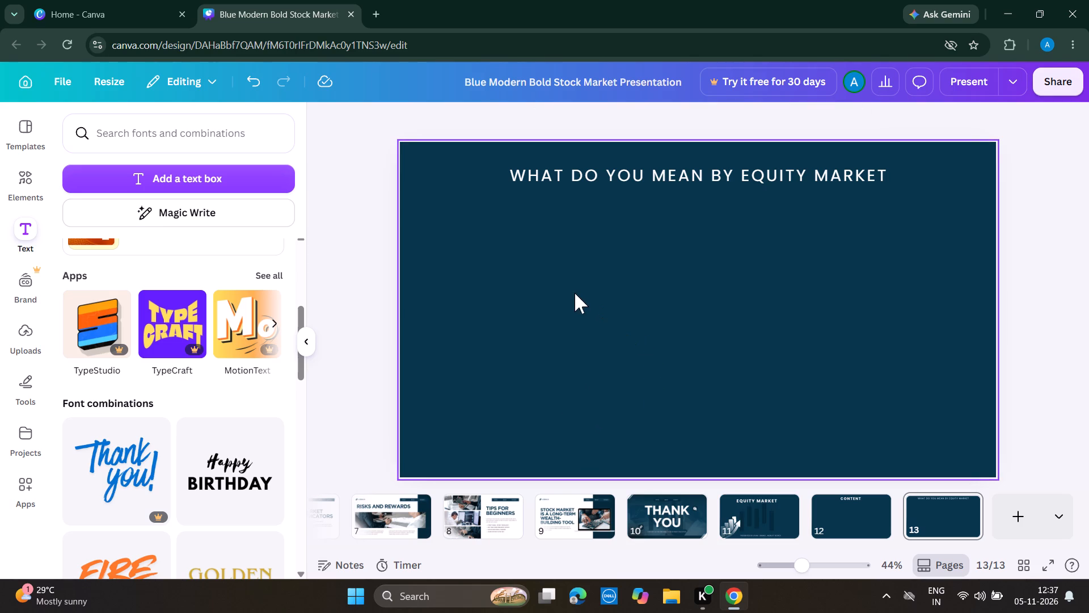
Browse the text apps and open the details of the TypeGradient app.
click(272, 326)
click(272, 326)
click(272, 326)
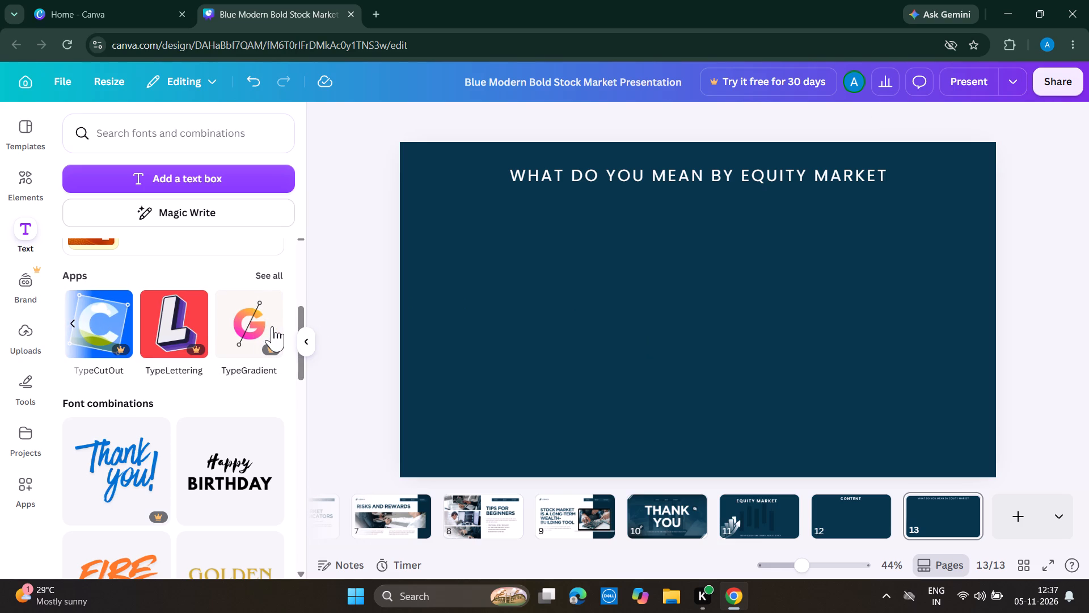
drag(301, 315, 311, 262)
drag(289, 262, 271, 313)
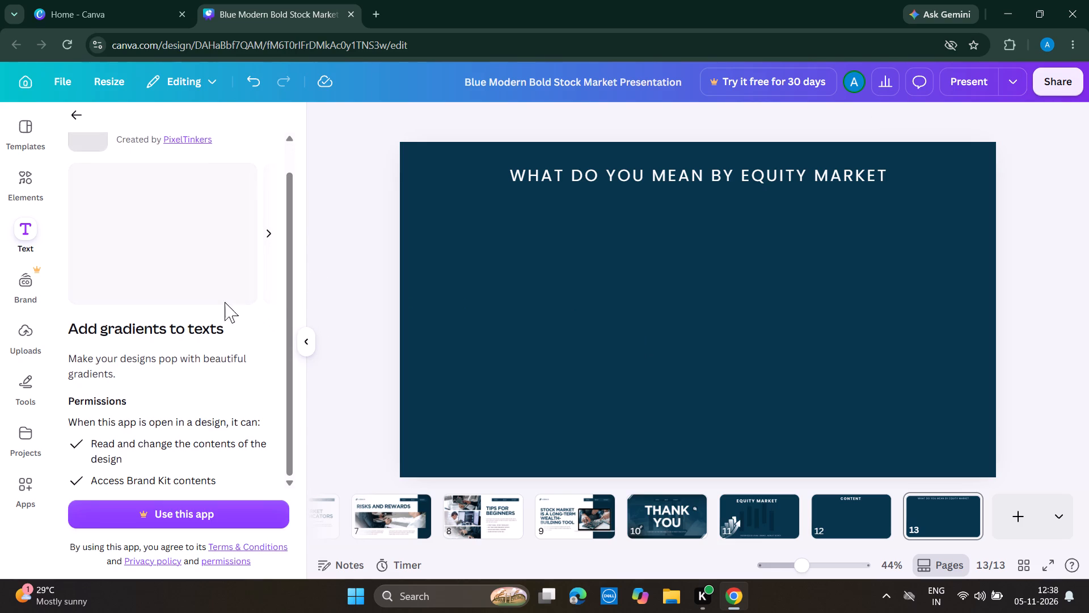
click(320, 272)
click(580, 222)
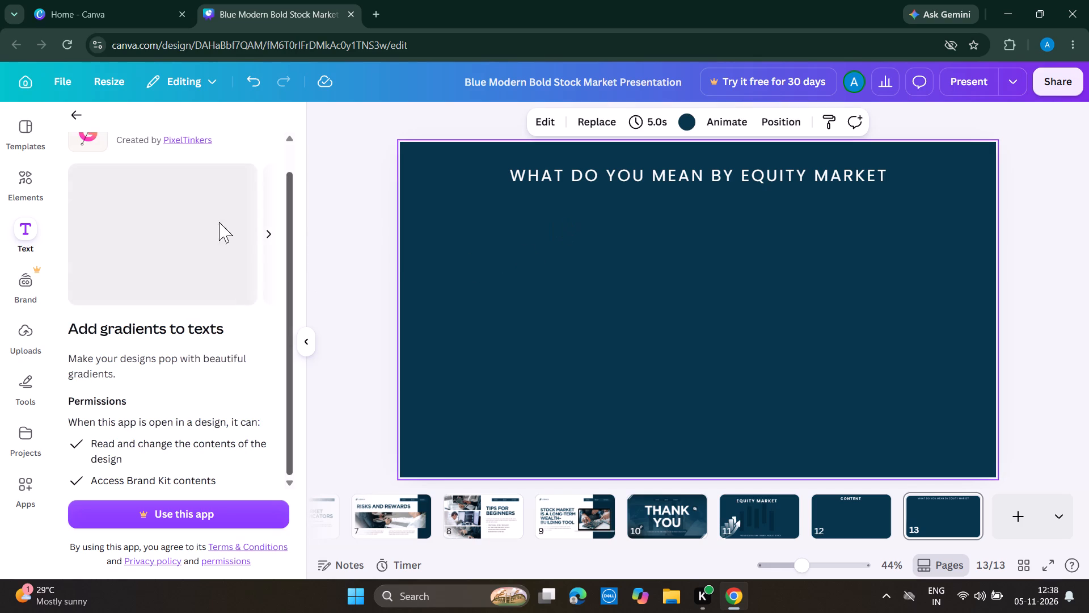
click(627, 259)
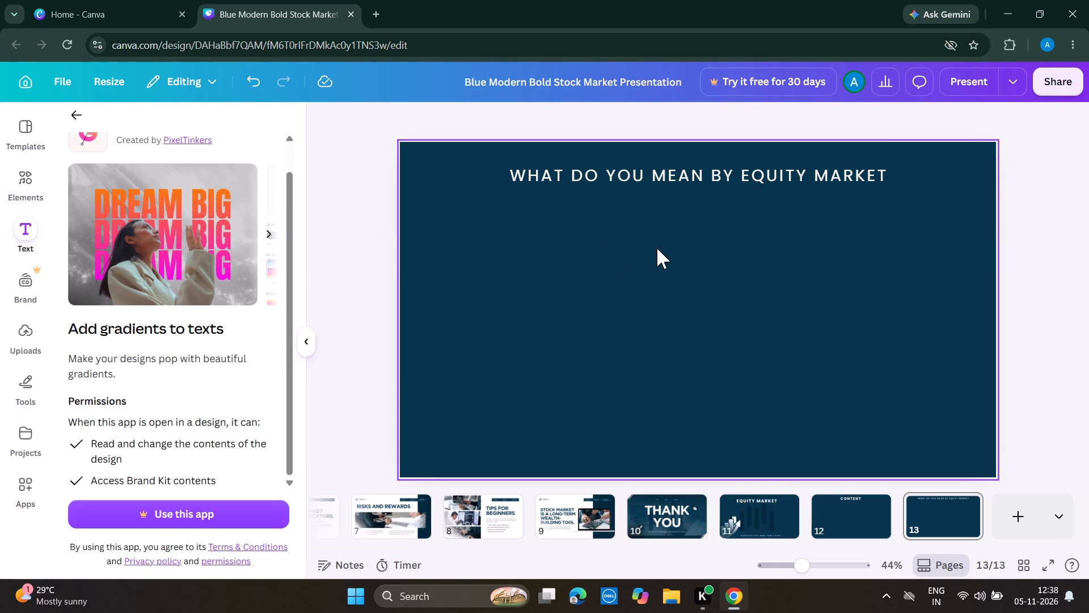
Review the "Content" and "Equity Market" slides and look through the thumbnails of the earlier pages.
click(872, 498)
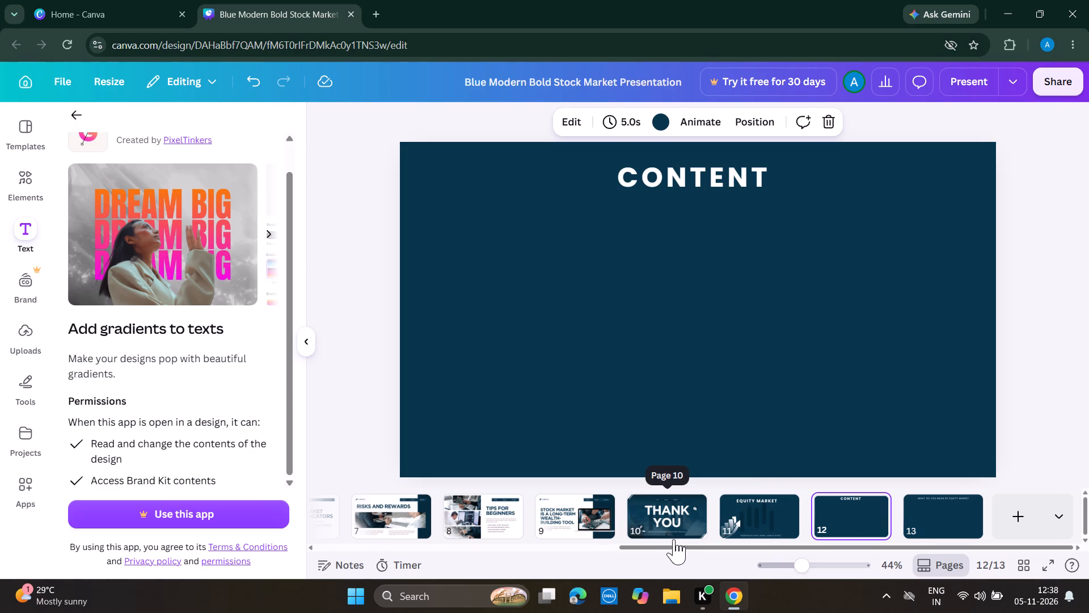
drag(725, 541, 692, 543)
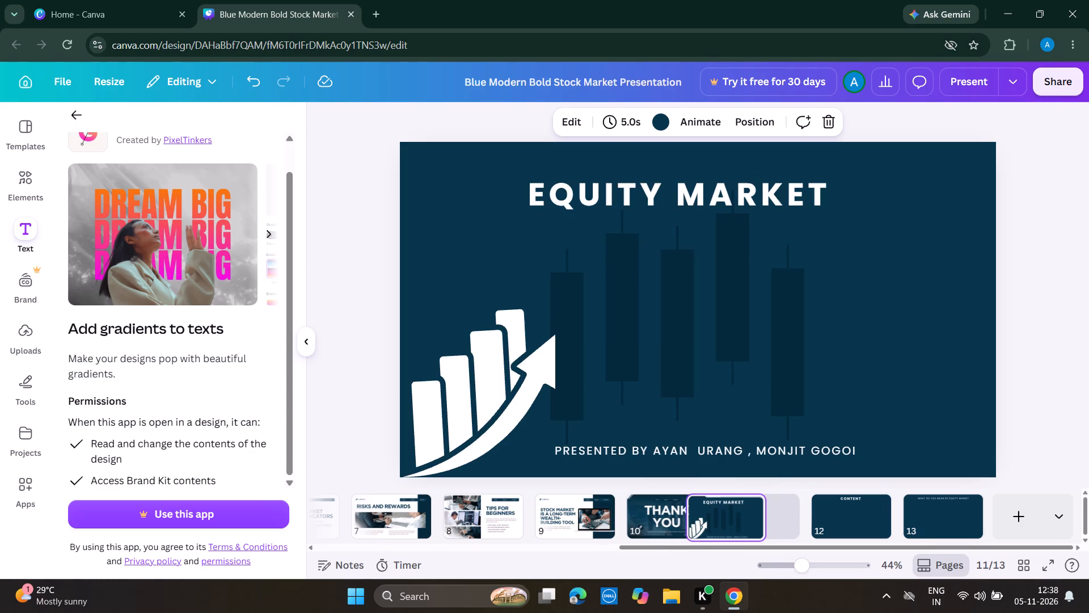
drag(692, 543, 713, 537)
click(698, 551)
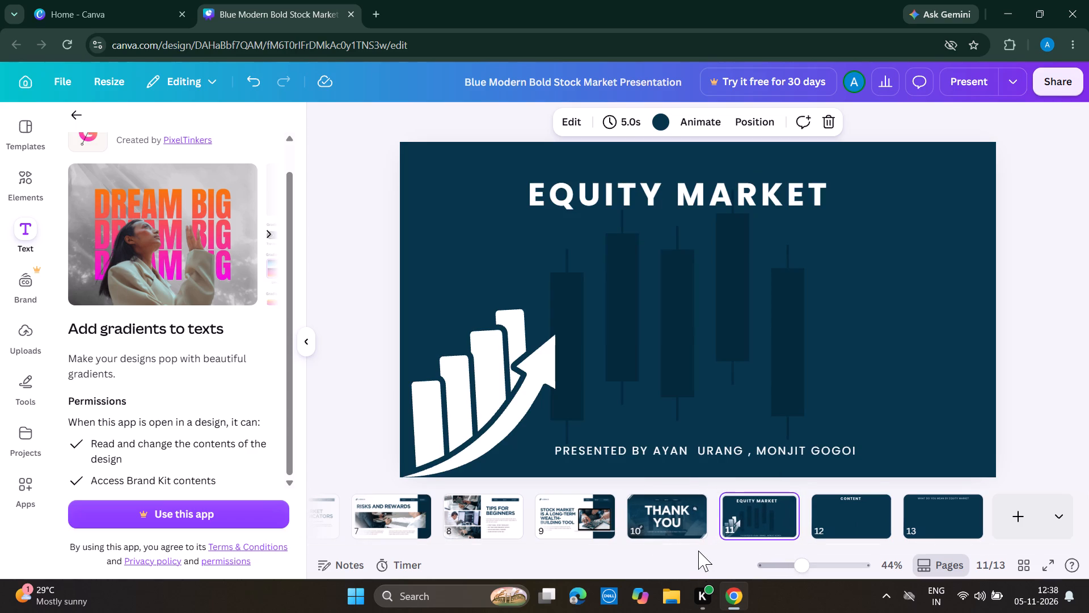
drag(696, 546, 535, 546)
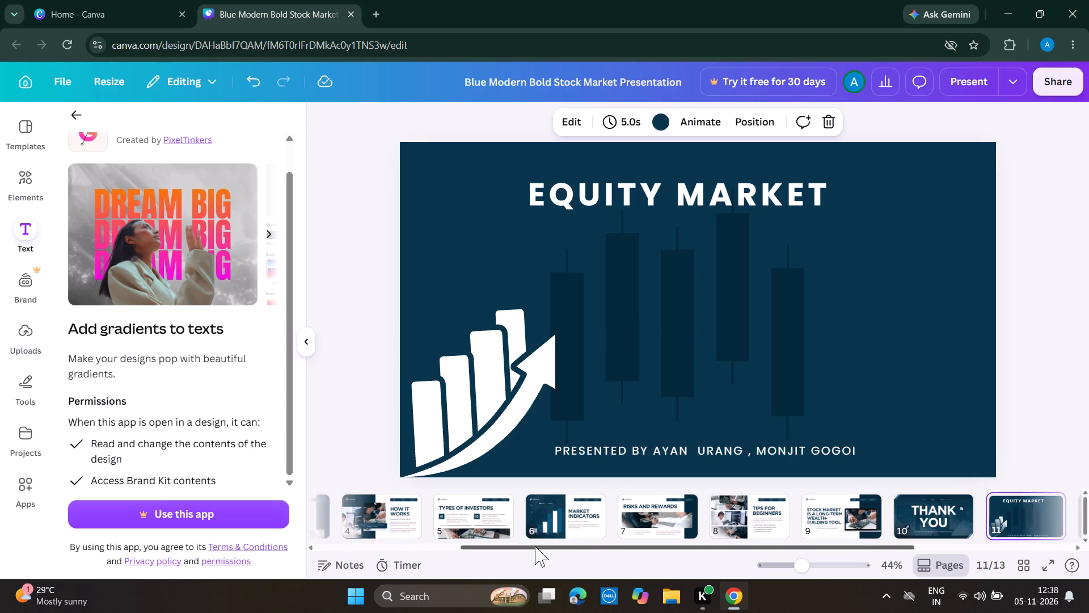
drag(535, 546, 437, 564)
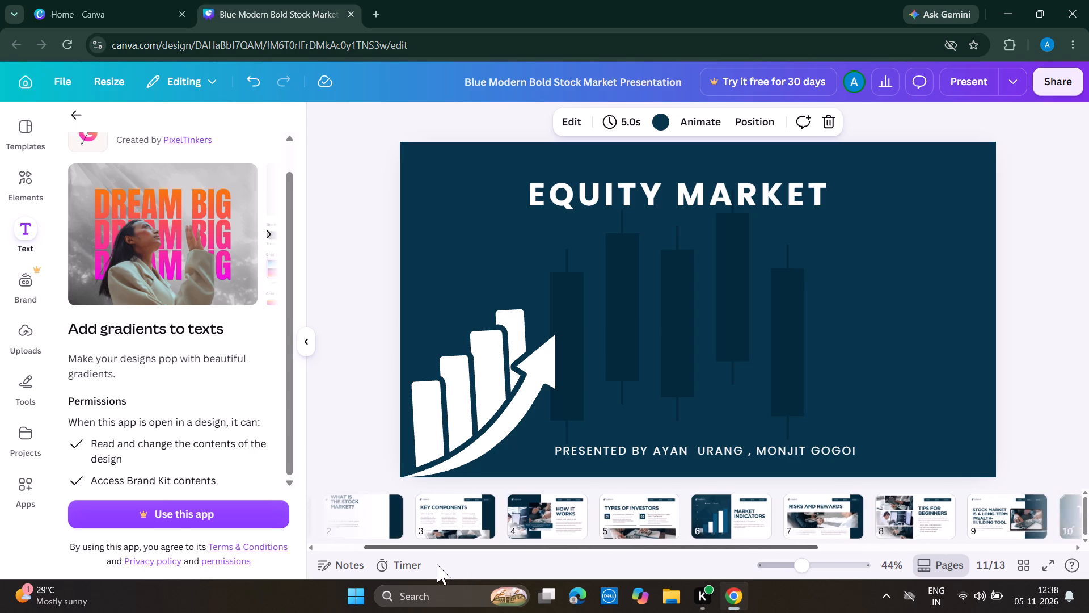
drag(437, 564, 434, 564)
Return to page 13, search the presentation templates for "equity market" and browse the matching designs.
click(16, 144)
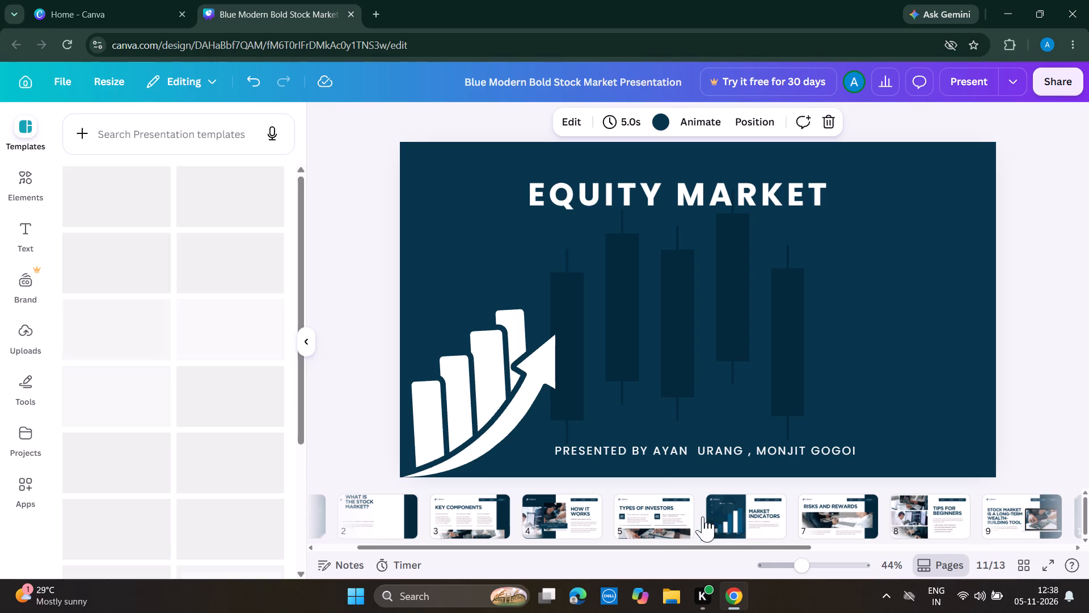
drag(665, 549, 928, 549)
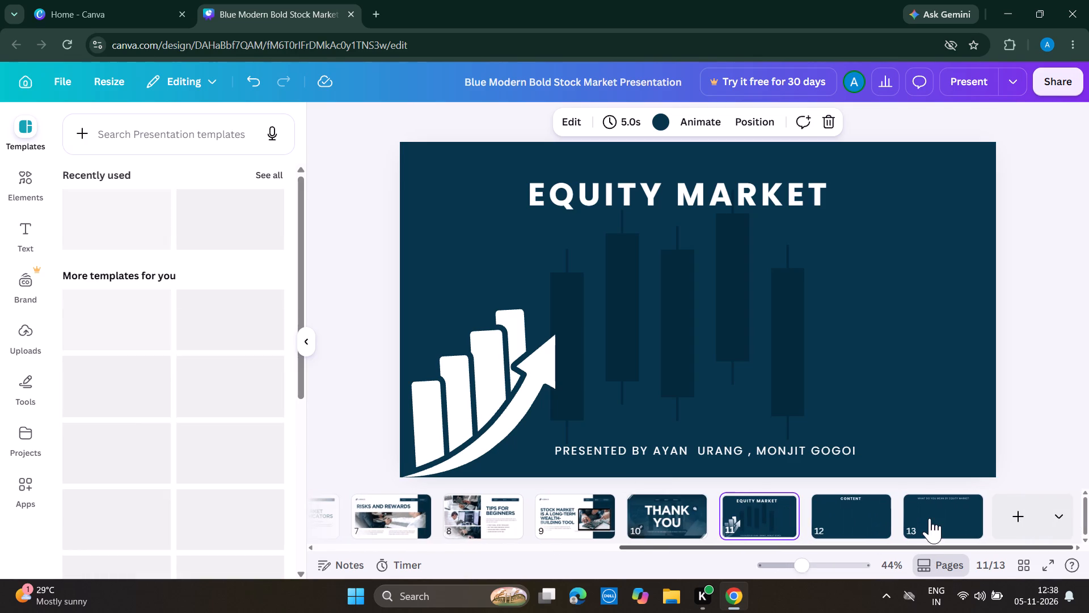
click(931, 512)
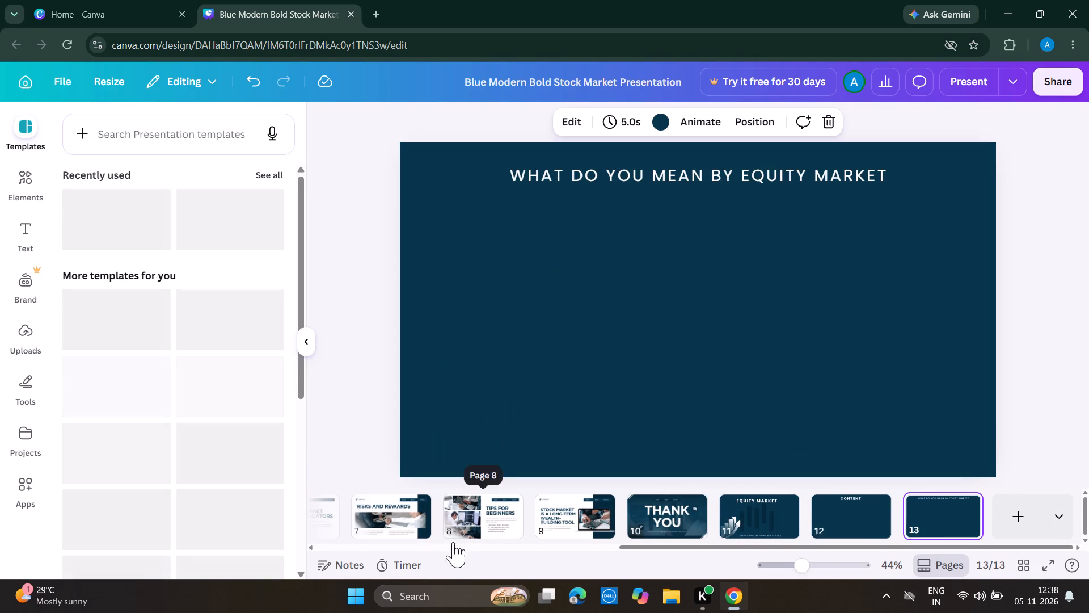
click(183, 138)
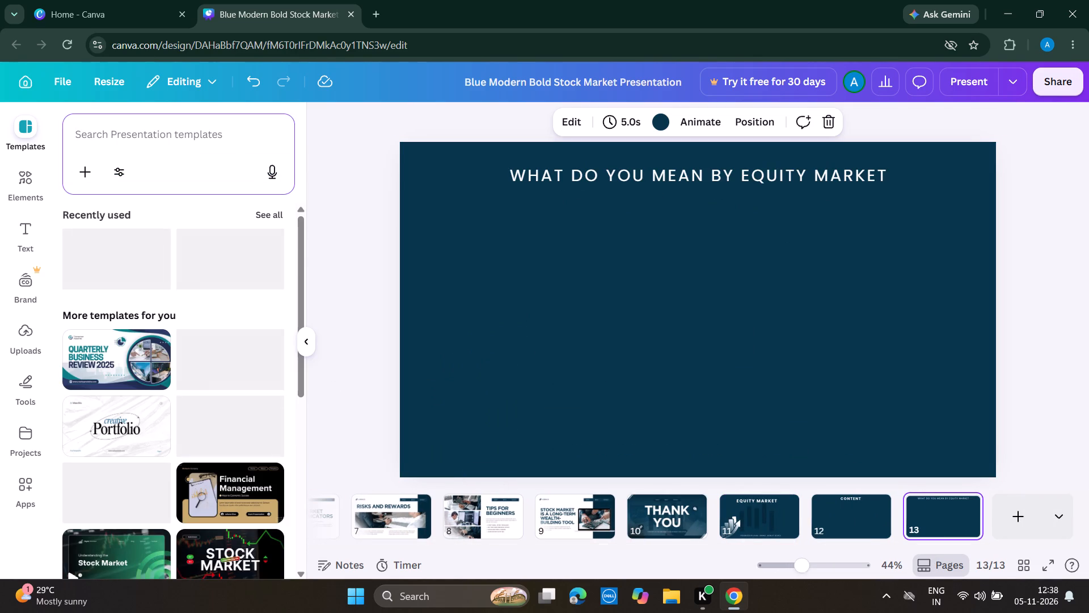
click(535, 176)
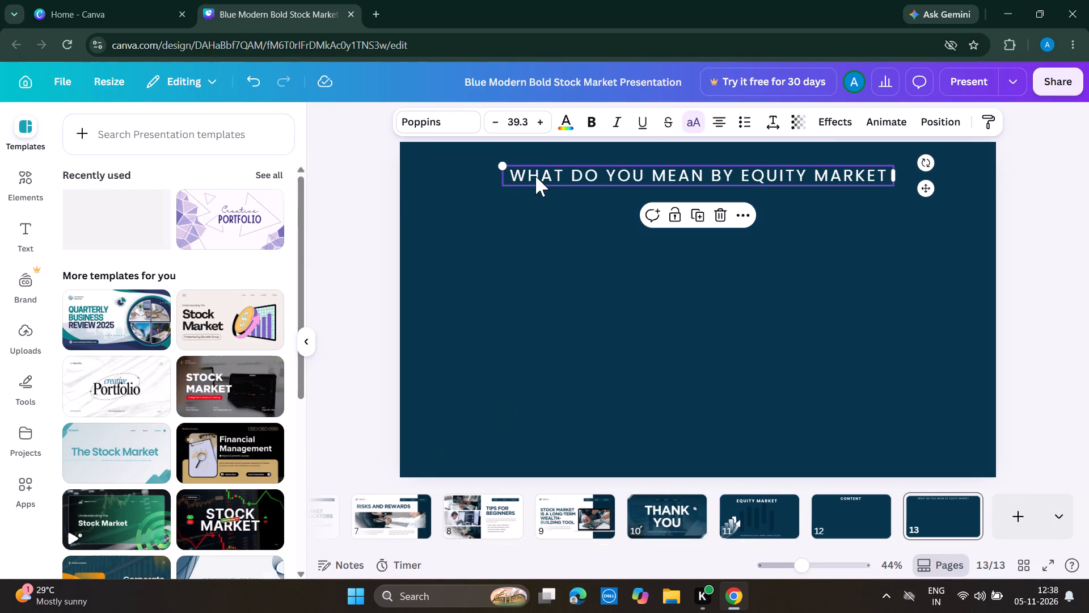
click(150, 138)
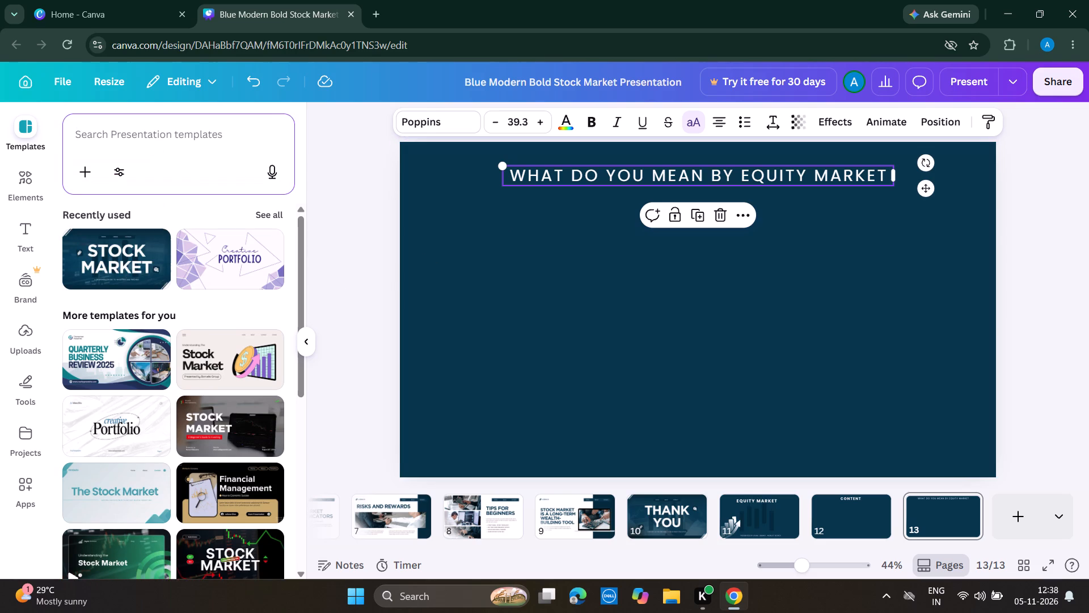
text(equity market)
key(Return)
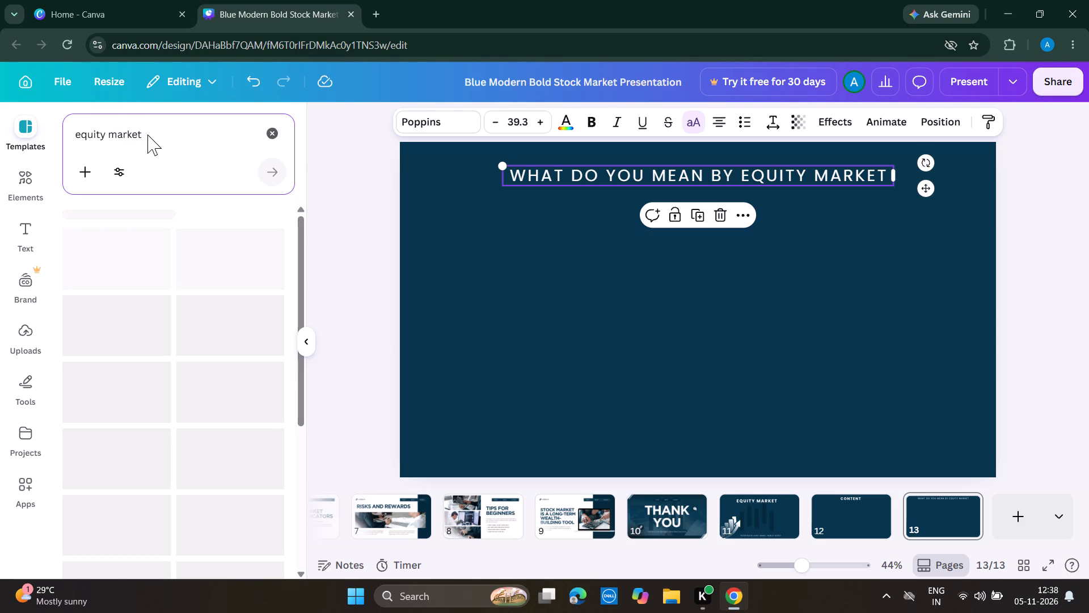
click(799, 333)
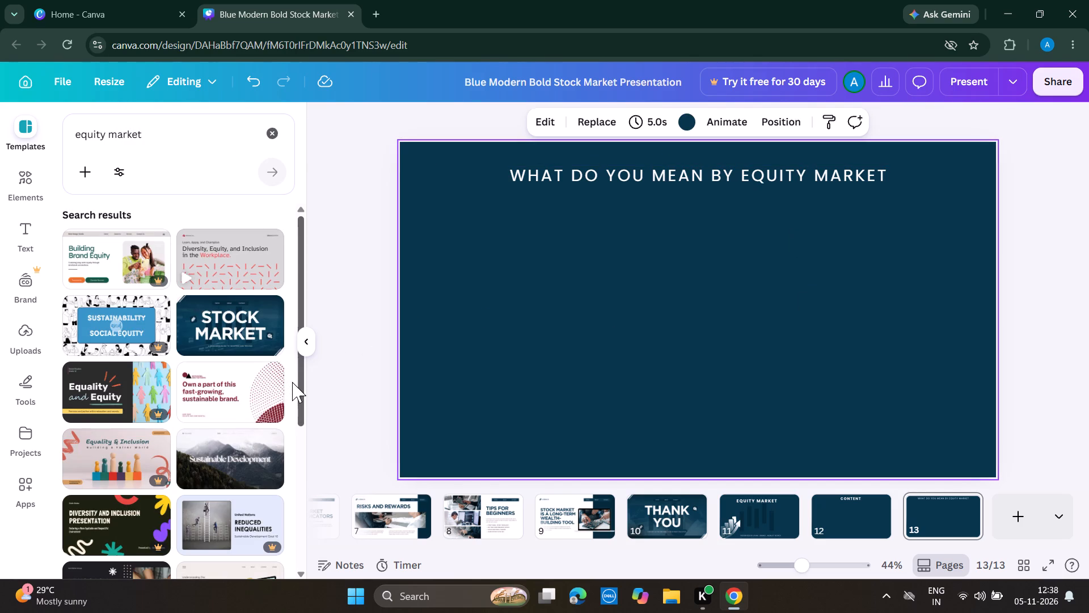
drag(301, 369, 301, 395)
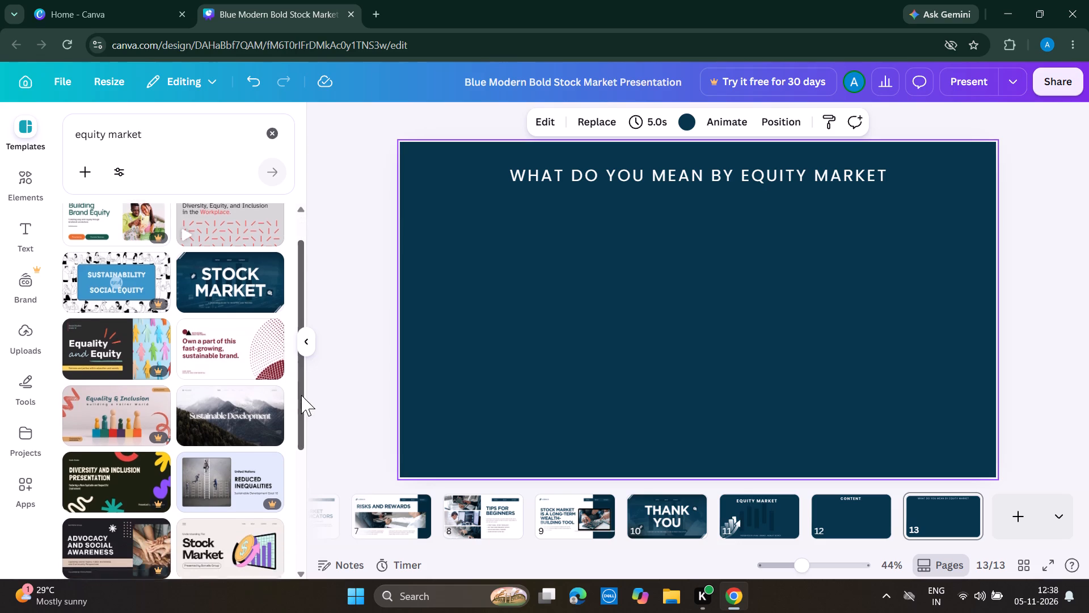
drag(301, 395, 297, 425)
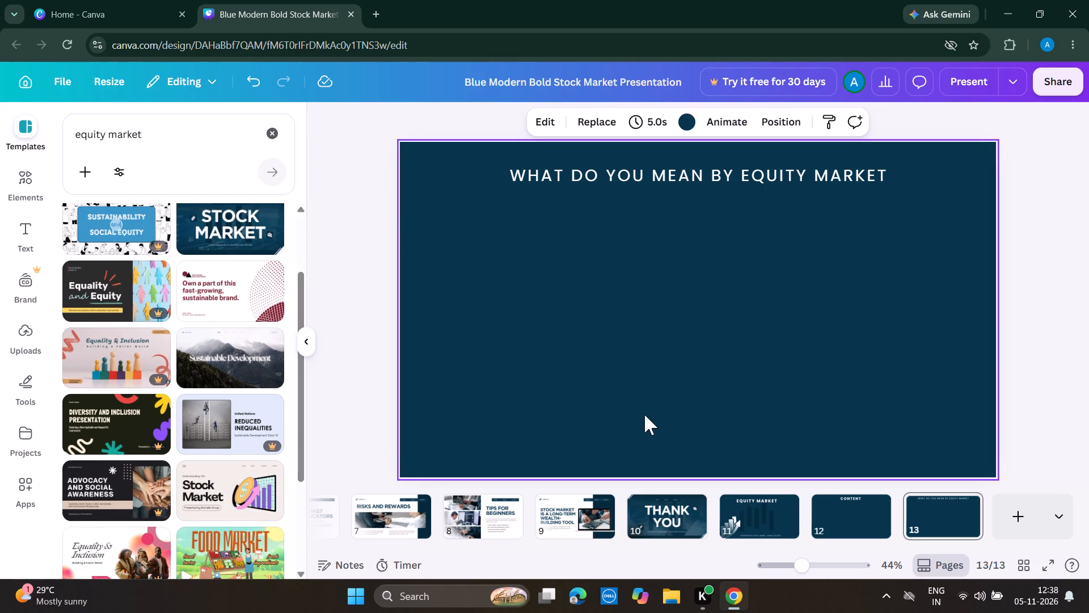
Refine the template search to "equity market graph".
click(158, 138)
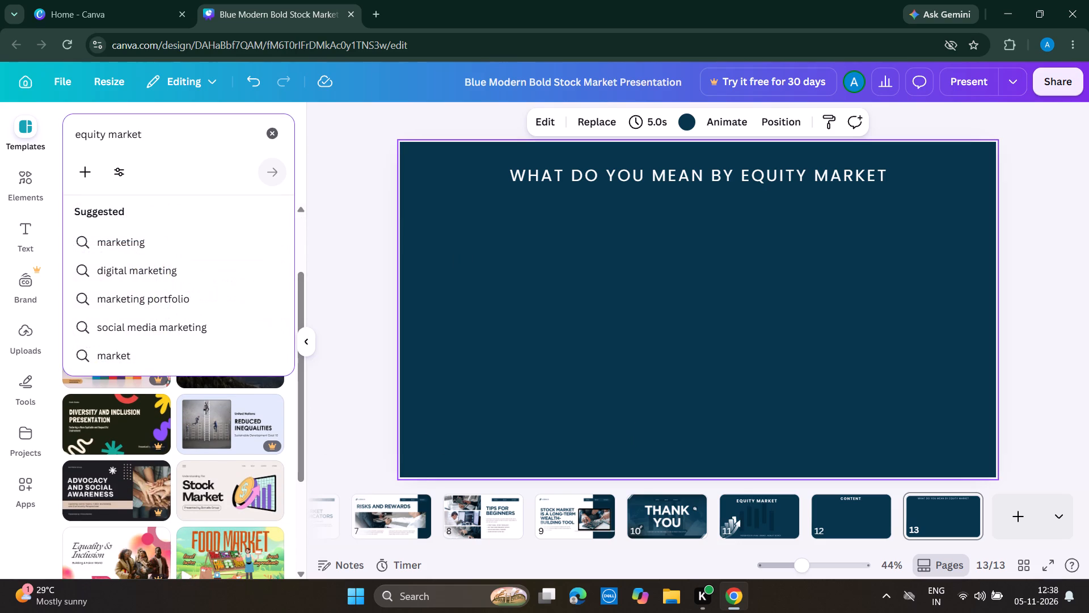
key(space)
text(graph)
key(Return)
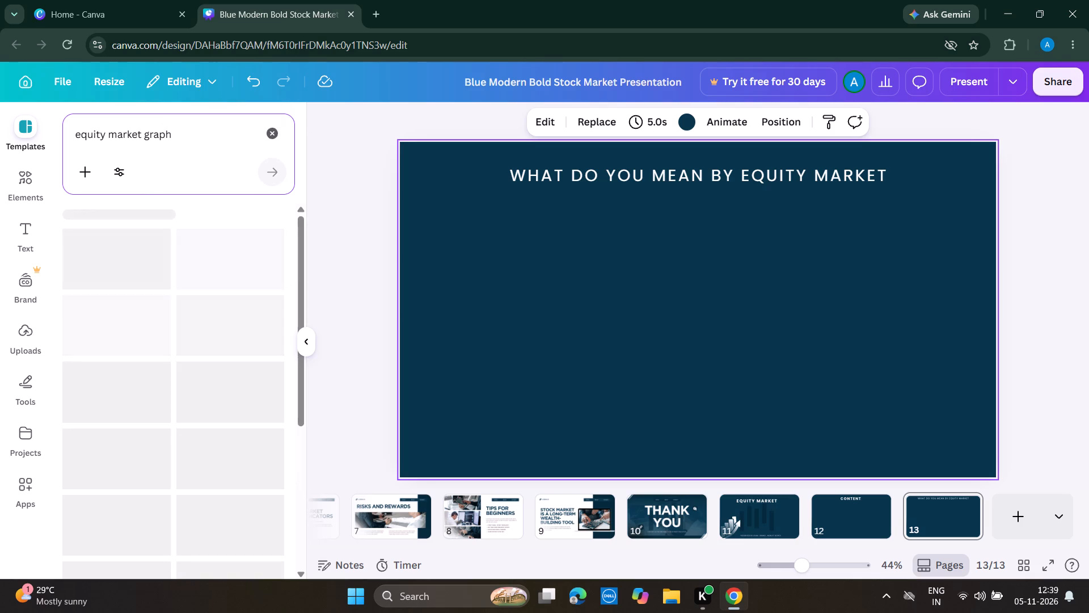
Review the page 13 slide, the "Content" slide on page 12 and the "Equity Market" slide on page 11.
click(781, 220)
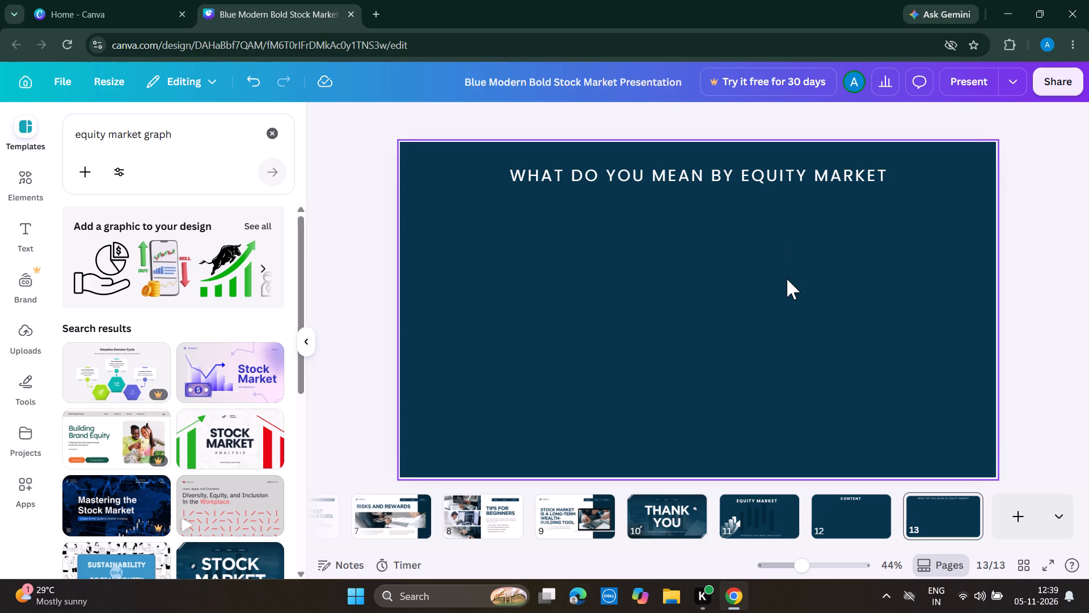
click(830, 330)
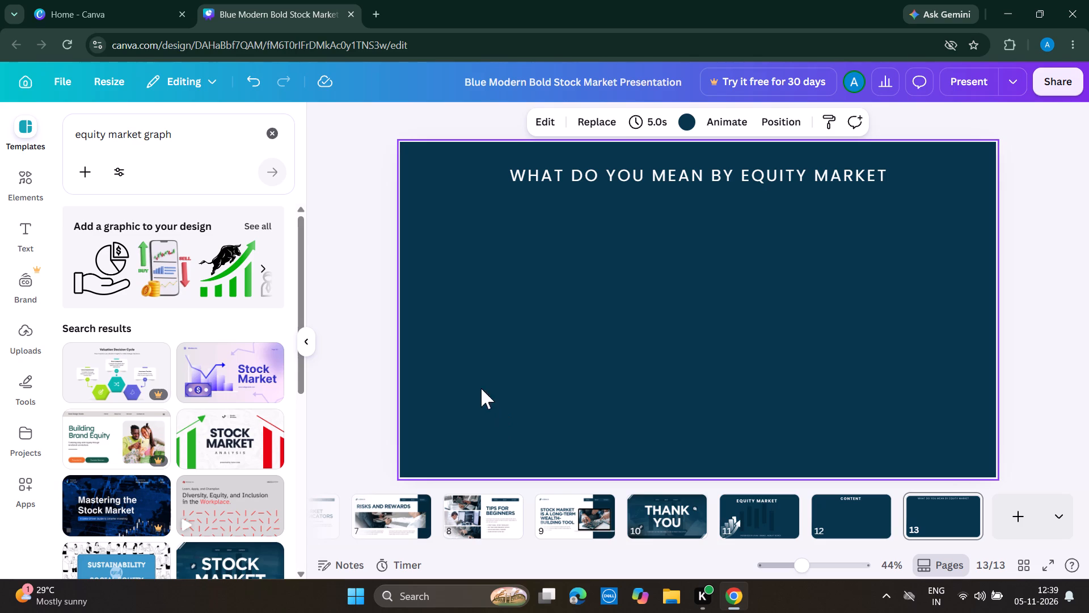
click(593, 359)
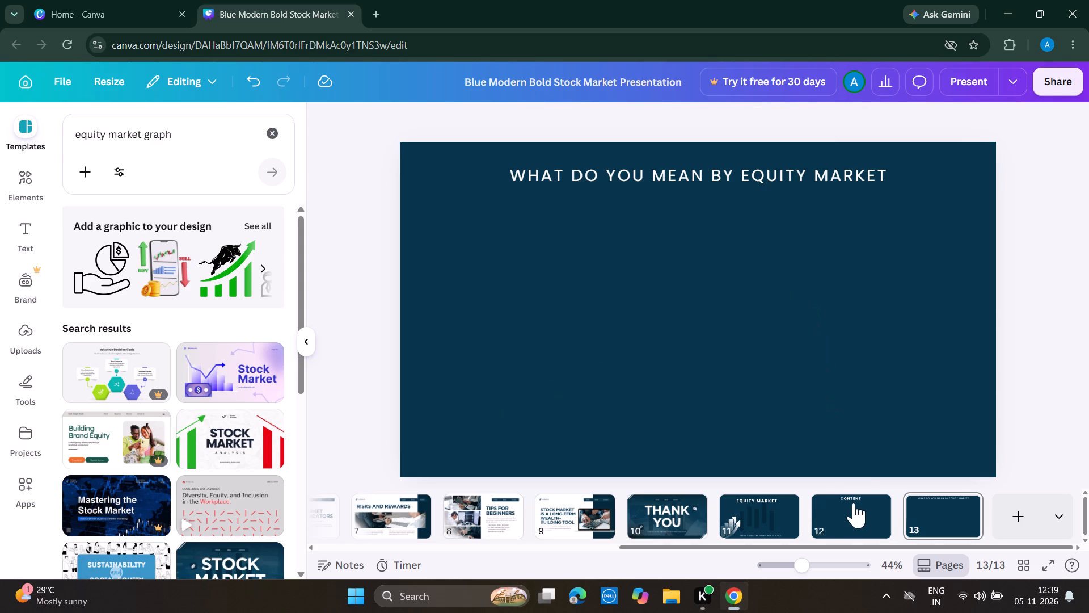
click(854, 503)
click(931, 513)
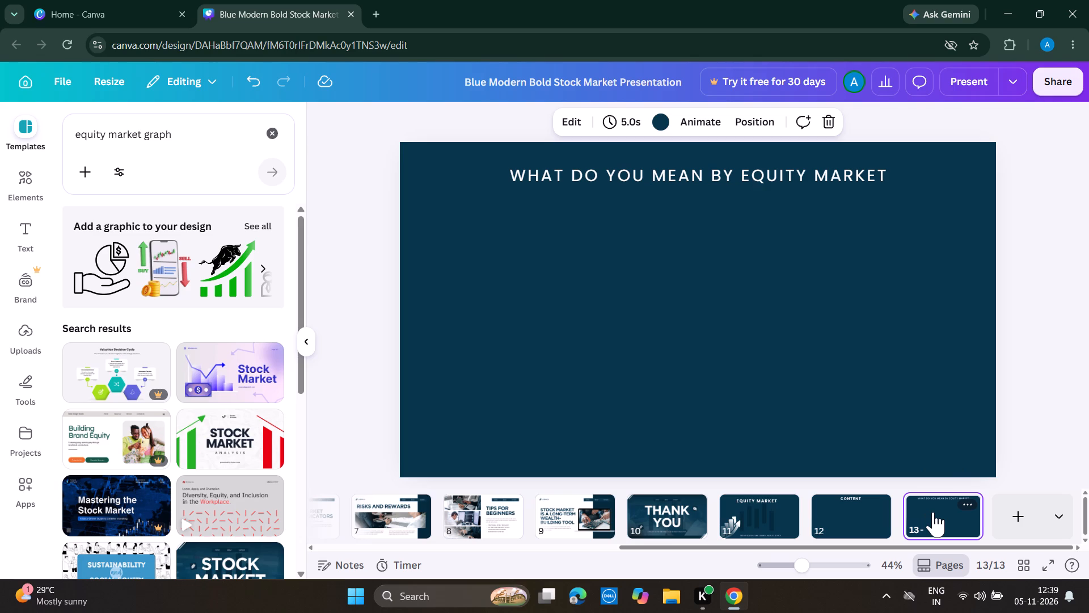
click(858, 505)
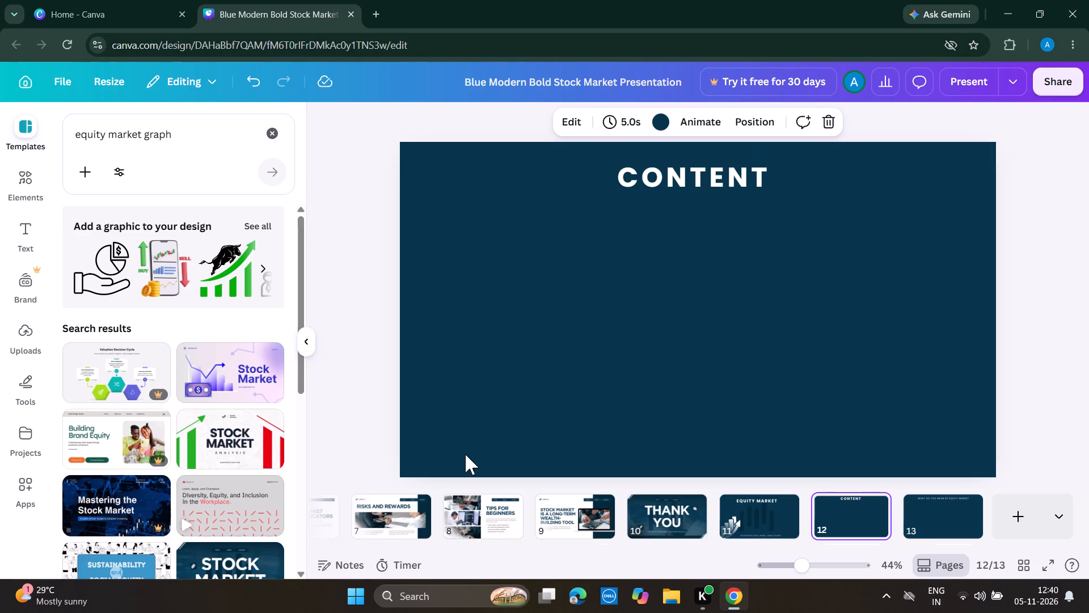
drag(702, 315, 702, 310)
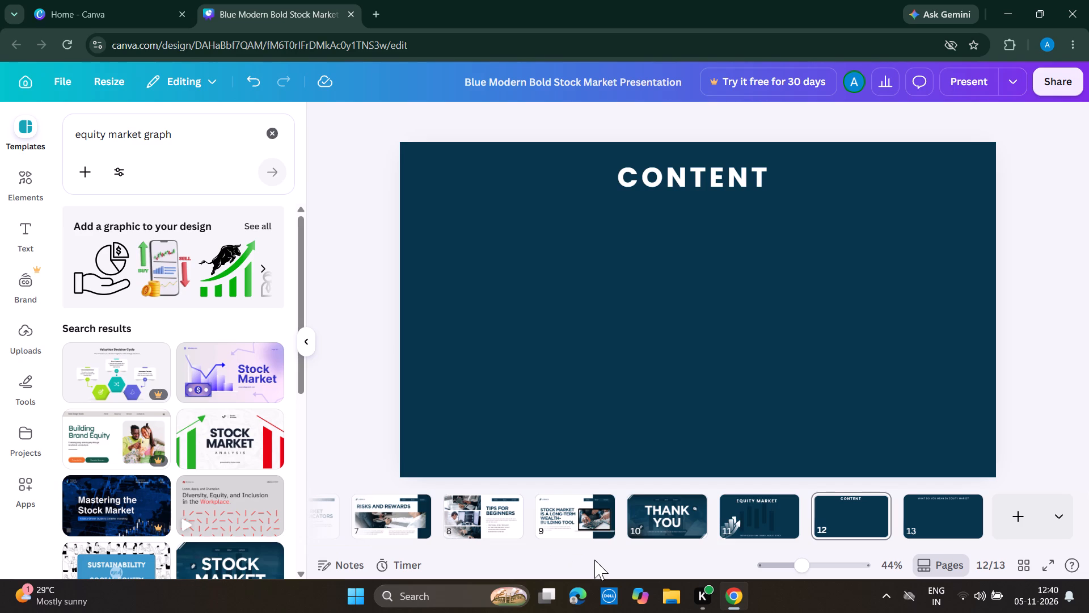
click(856, 373)
click(846, 495)
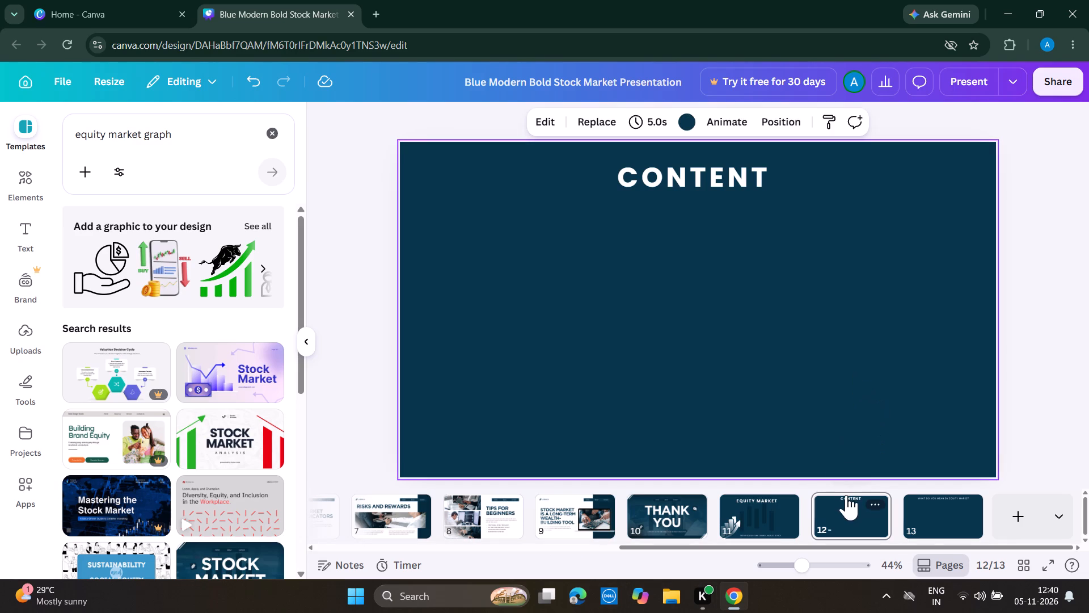
click(771, 514)
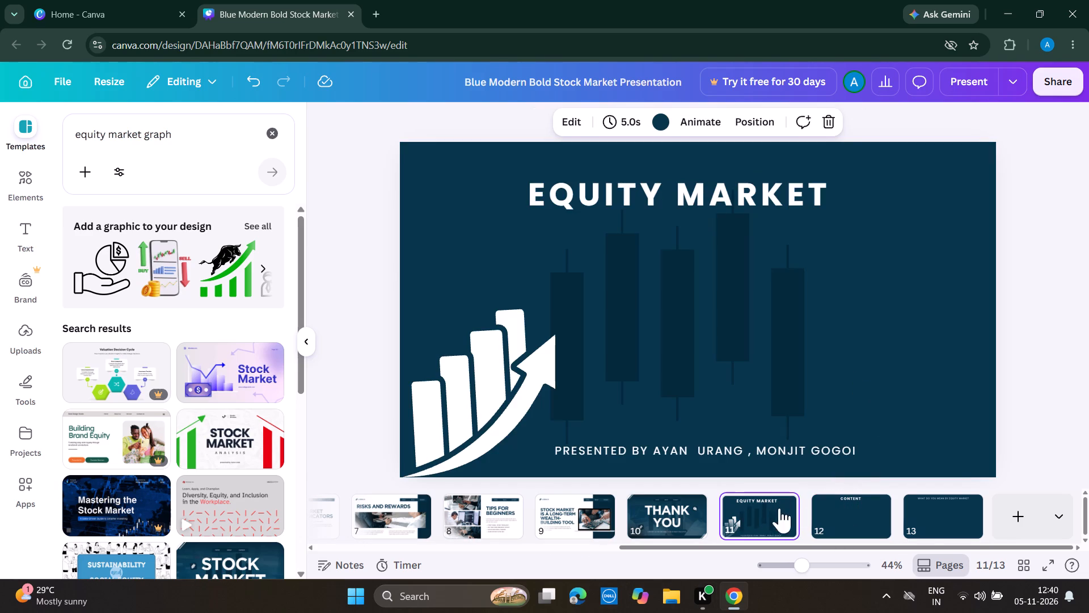
click(534, 520)
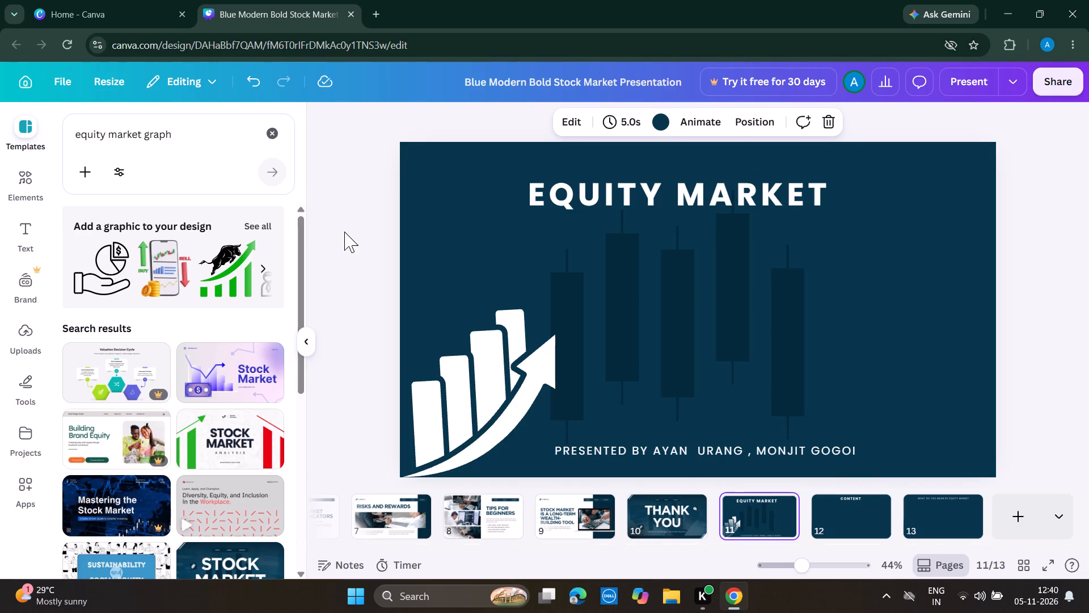
Browse the "equity market graph" template results for designs suited to the equity market slides.
drag(300, 271, 297, 309)
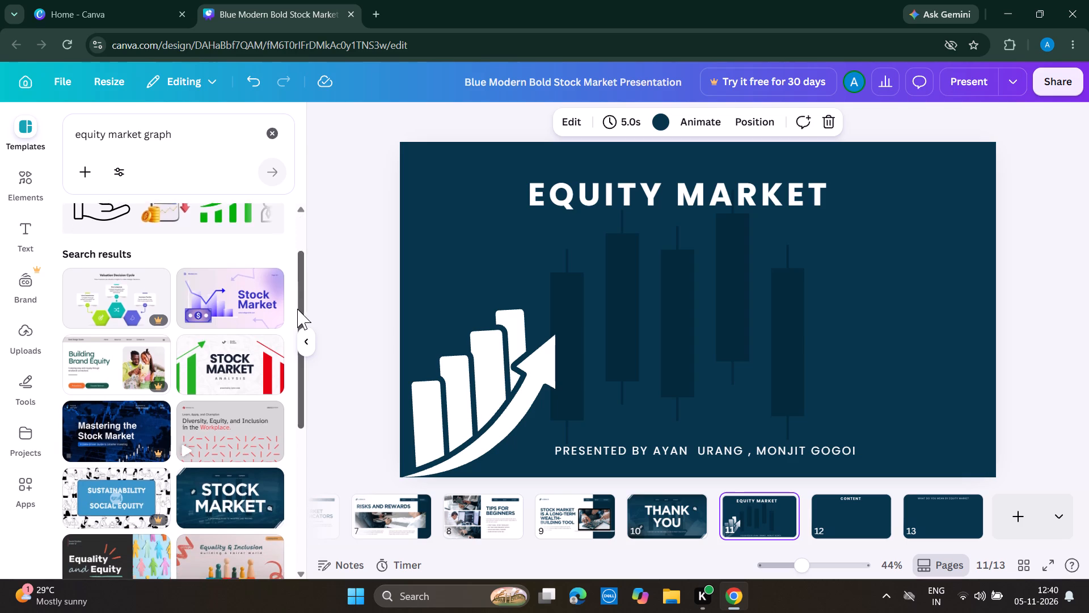
drag(297, 309, 291, 402)
drag(297, 402, 295, 451)
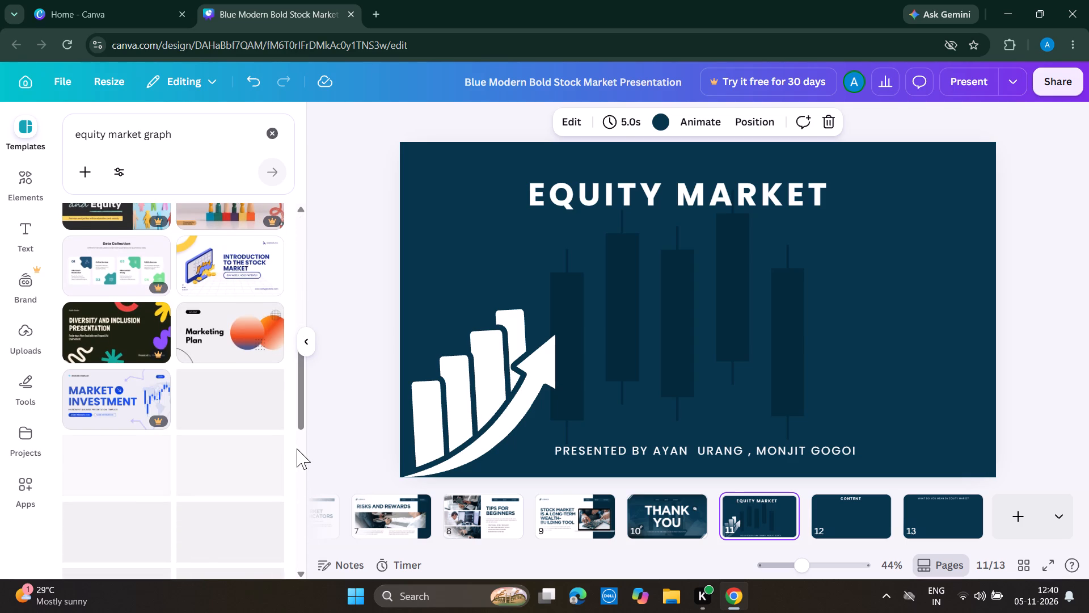
drag(301, 409, 303, 436)
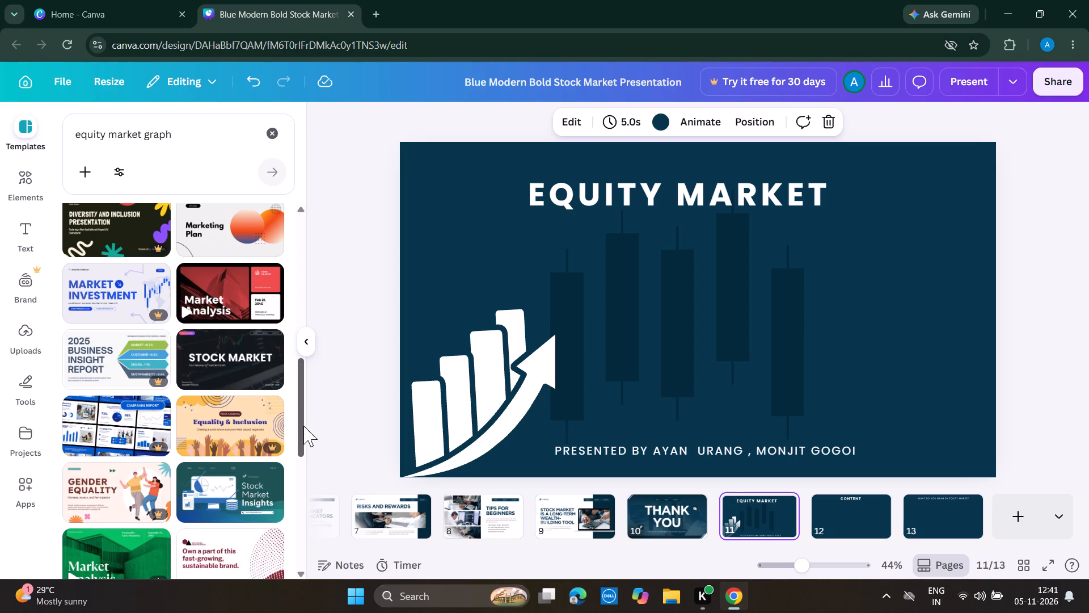
drag(302, 418, 314, 511)
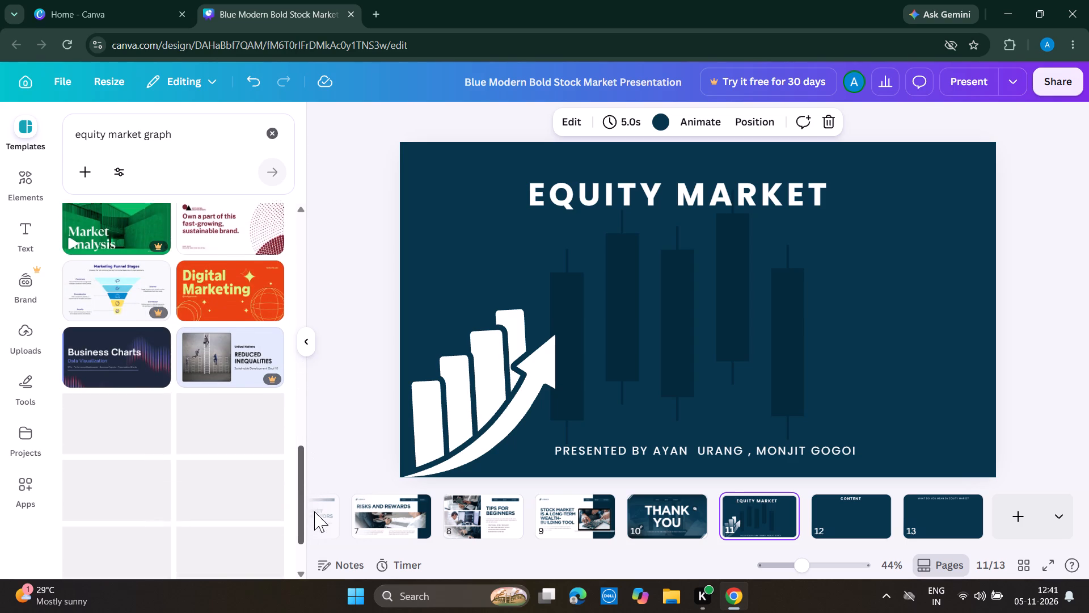
drag(314, 511, 314, 514)
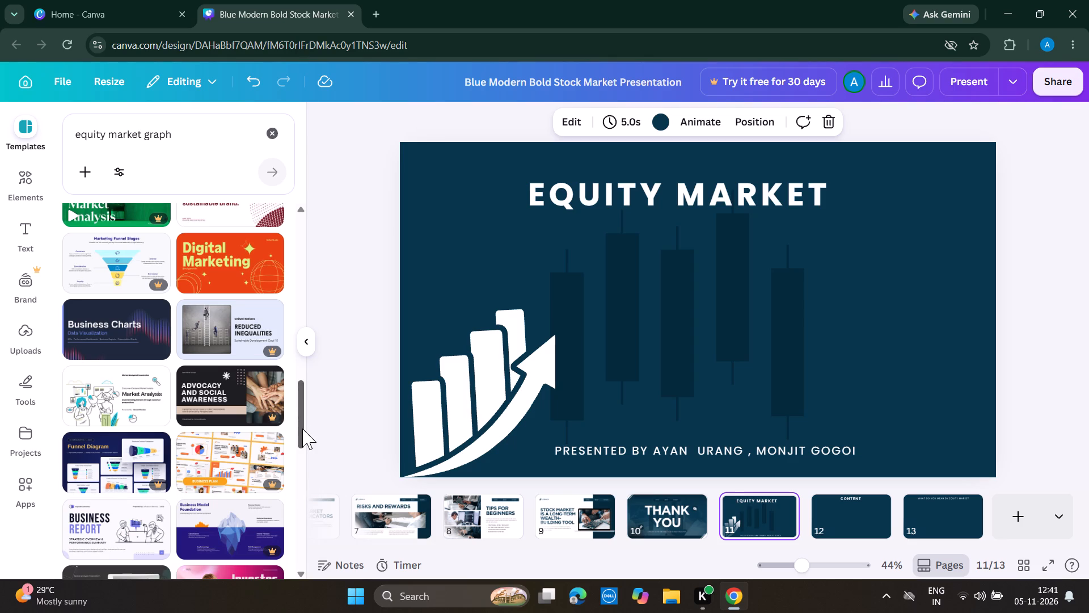
drag(302, 429, 302, 462)
drag(302, 463, 302, 514)
drag(302, 513, 303, 529)
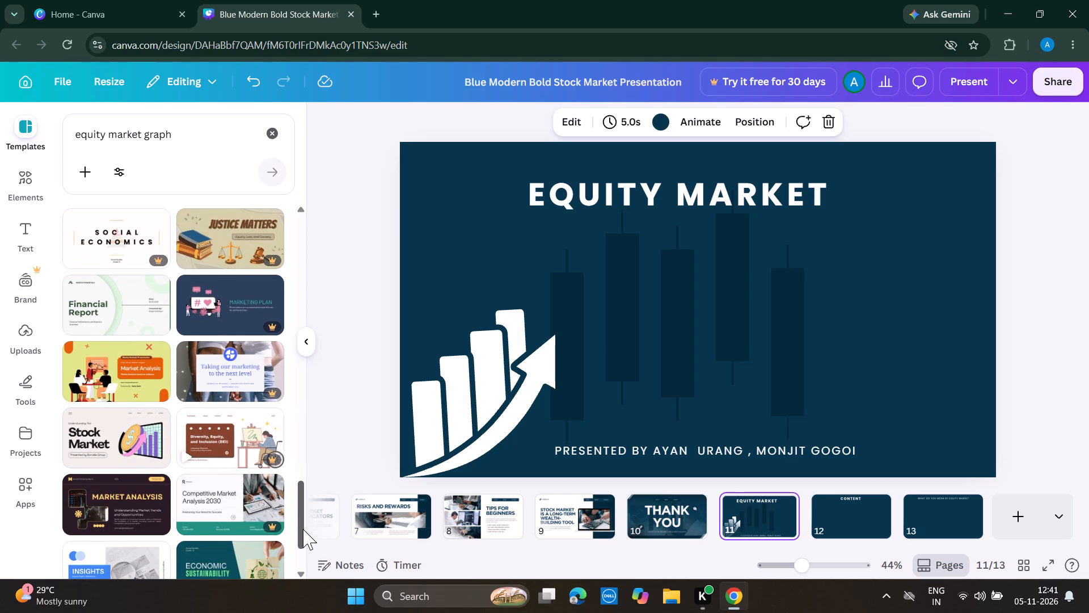
drag(303, 529, 298, 547)
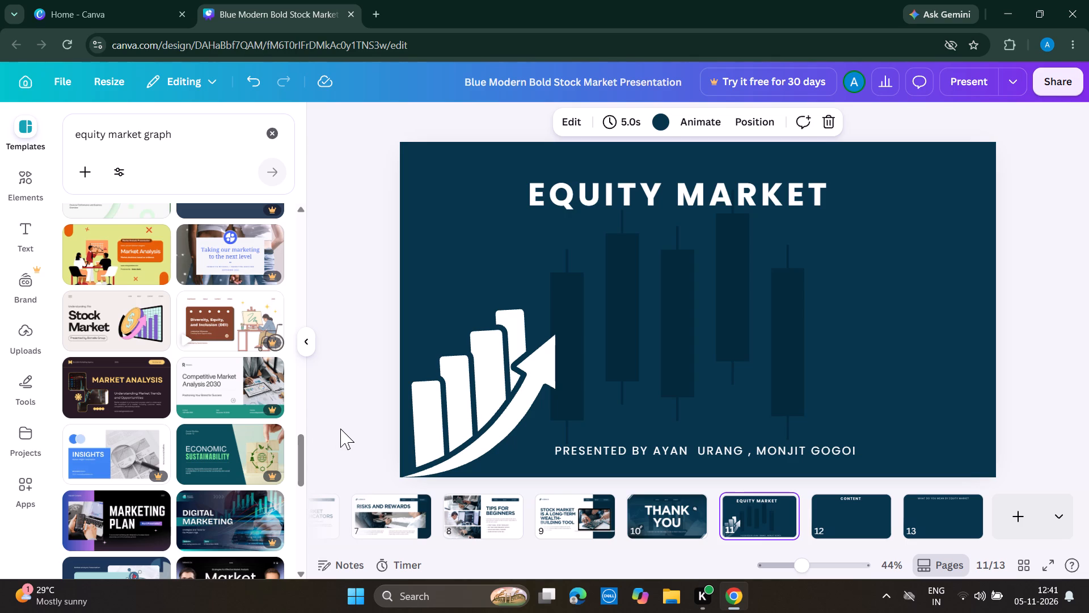
drag(302, 452, 289, 491)
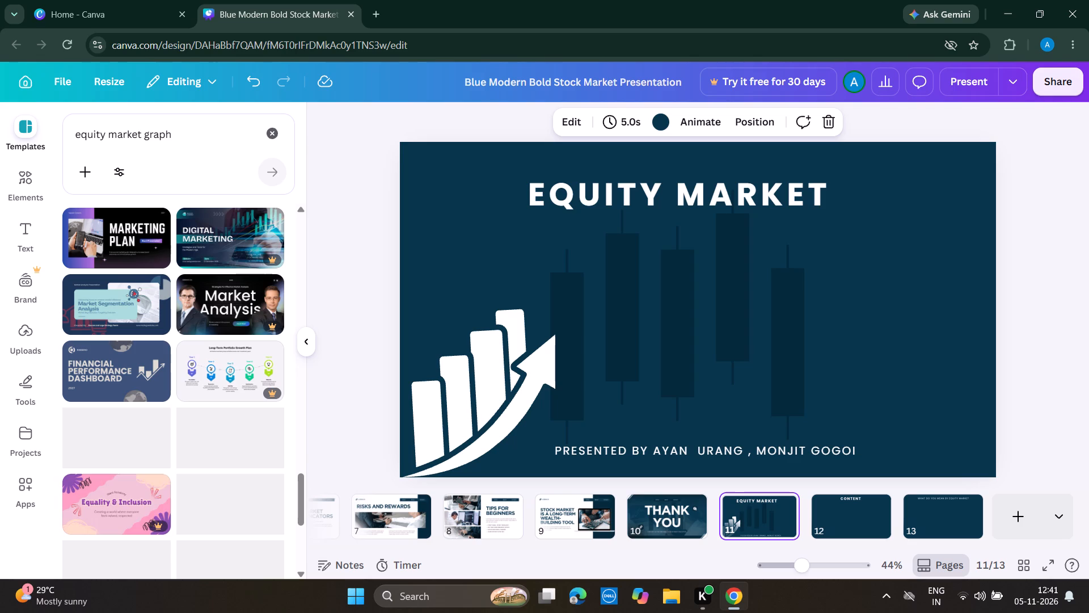
click(216, 123)
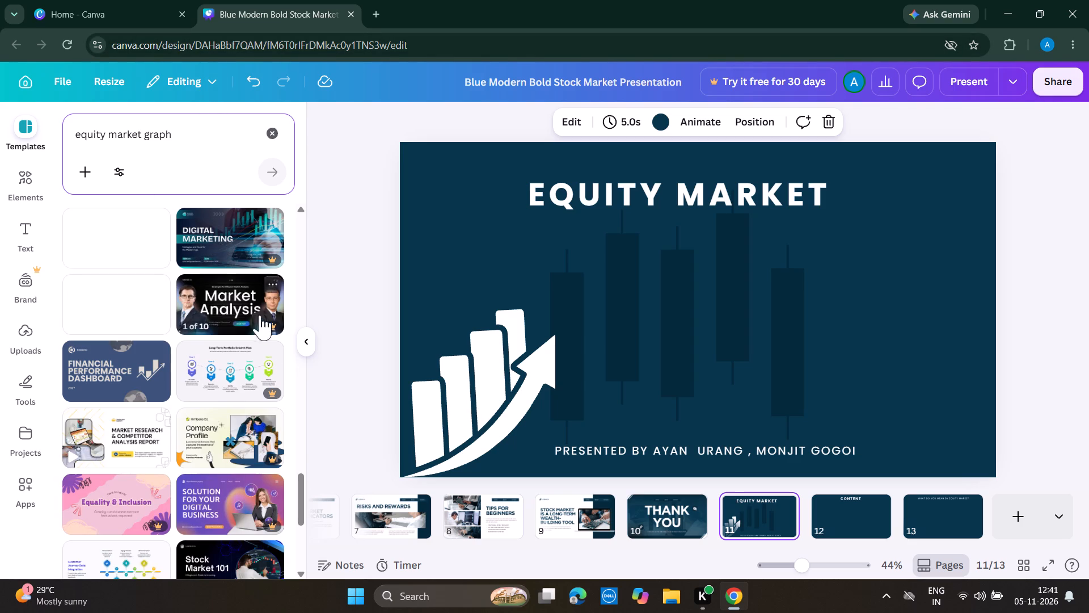
Skim the remaining "equity market graph" template results and return to the start of the list.
drag(299, 491, 287, 528)
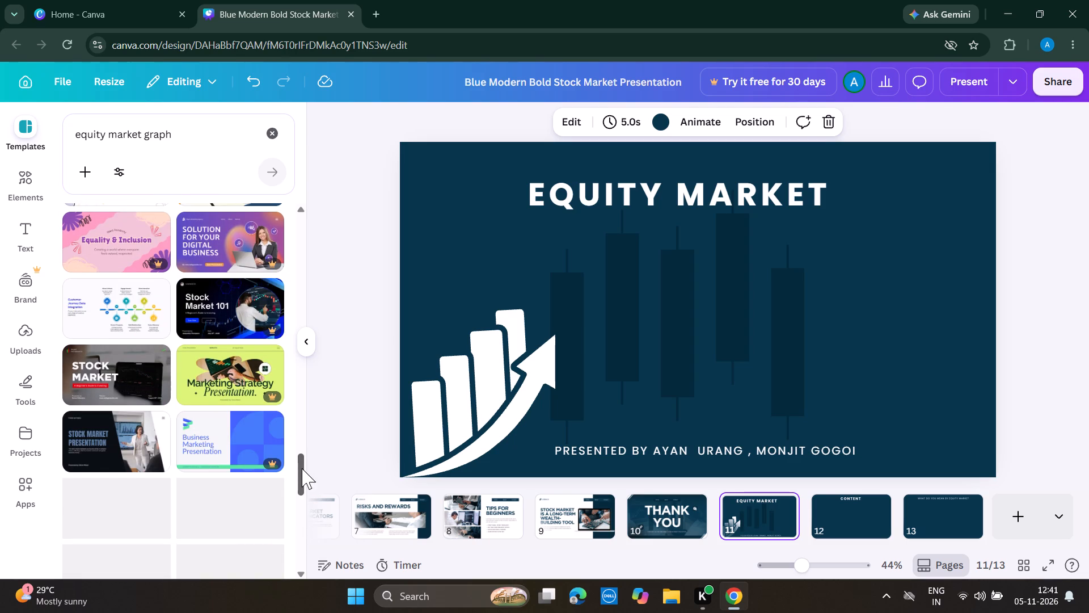
drag(302, 470, 333, 312)
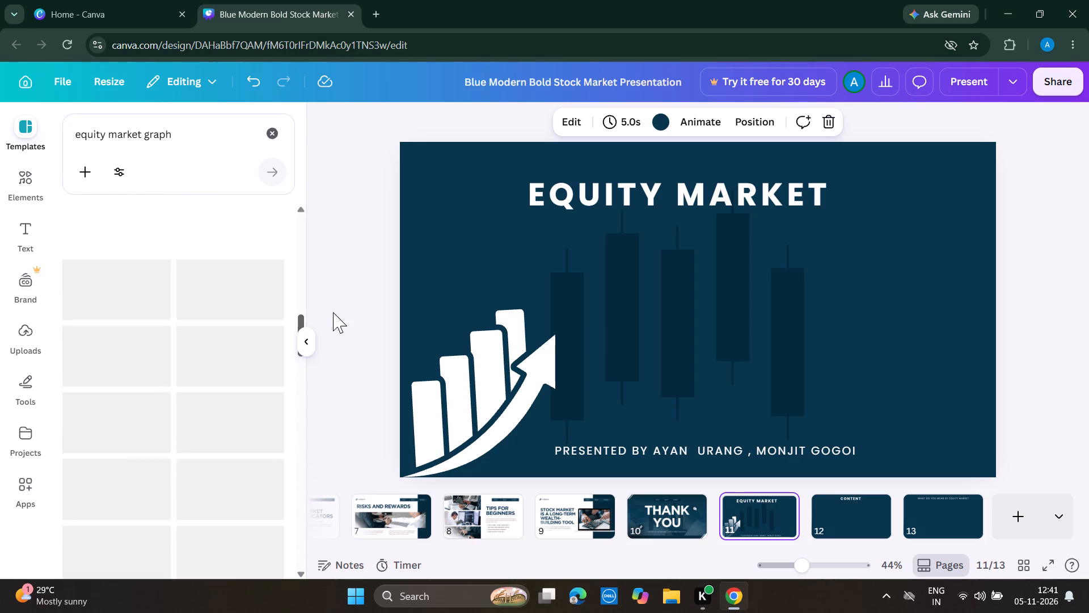
drag(333, 312, 344, 161)
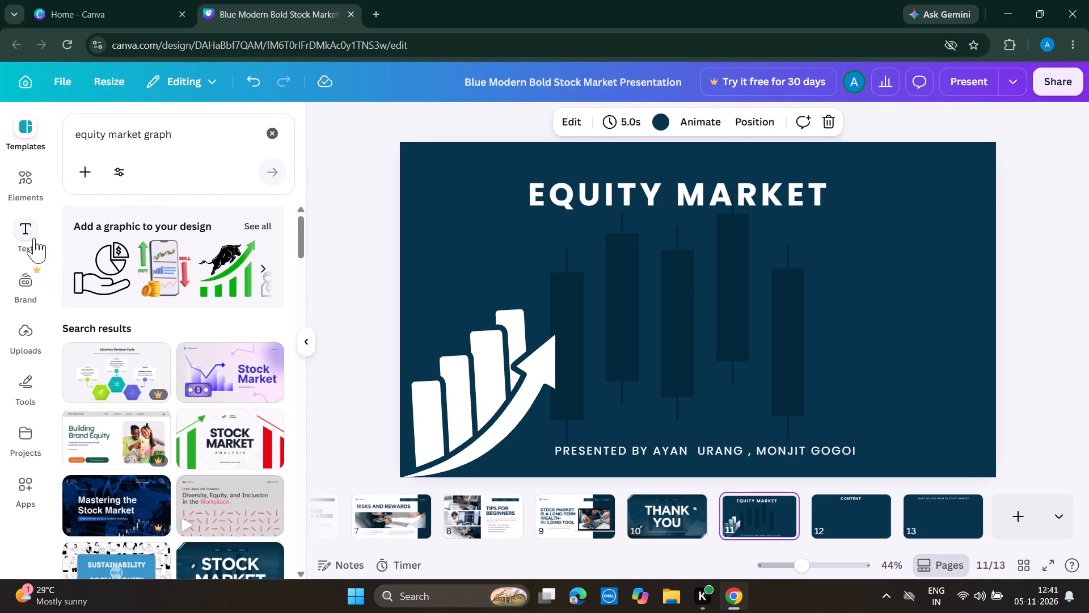
Show only the graphics in the "trading chart" elements results and find the red and green candlestick graphics.
click(23, 158)
click(26, 188)
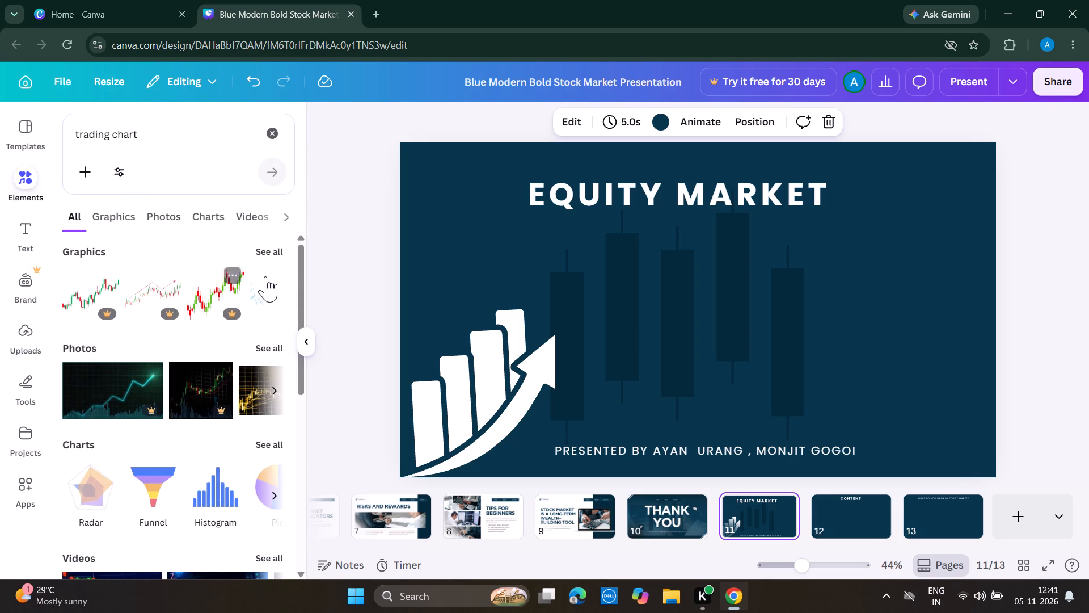
click(121, 217)
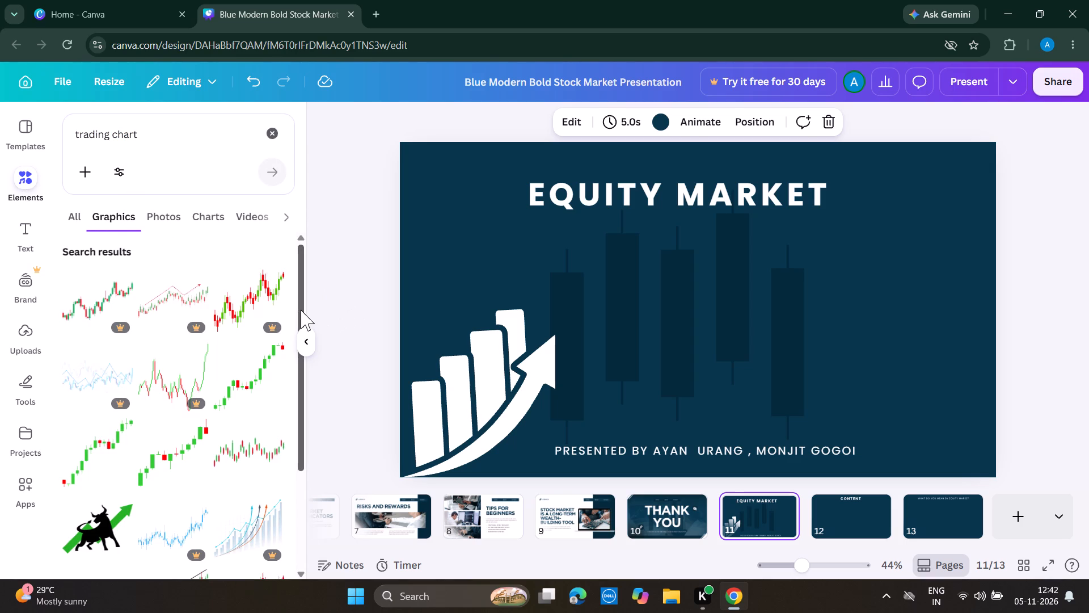
drag(301, 310, 281, 373)
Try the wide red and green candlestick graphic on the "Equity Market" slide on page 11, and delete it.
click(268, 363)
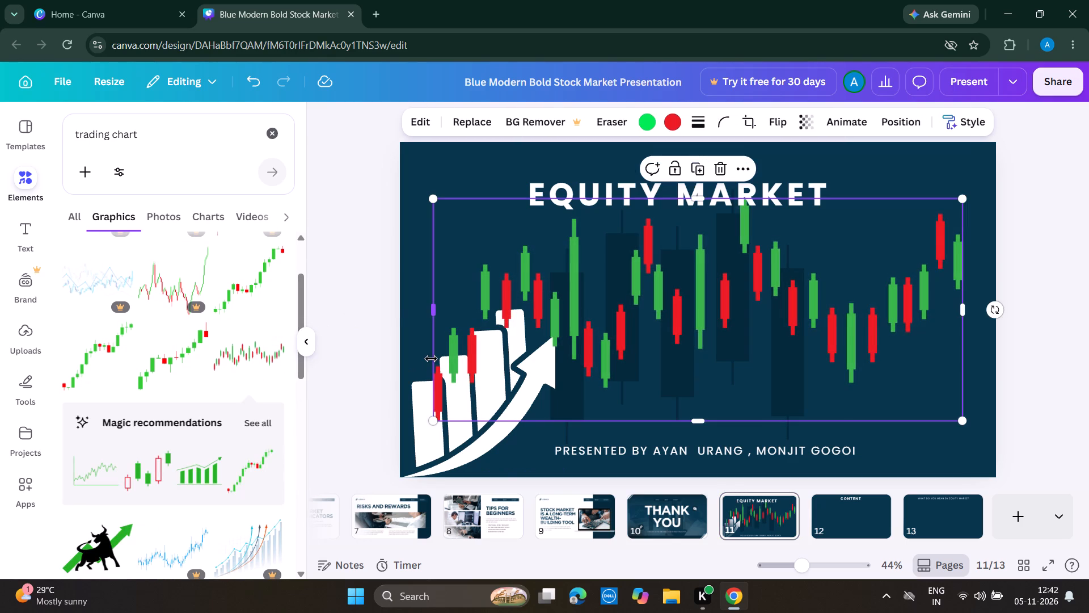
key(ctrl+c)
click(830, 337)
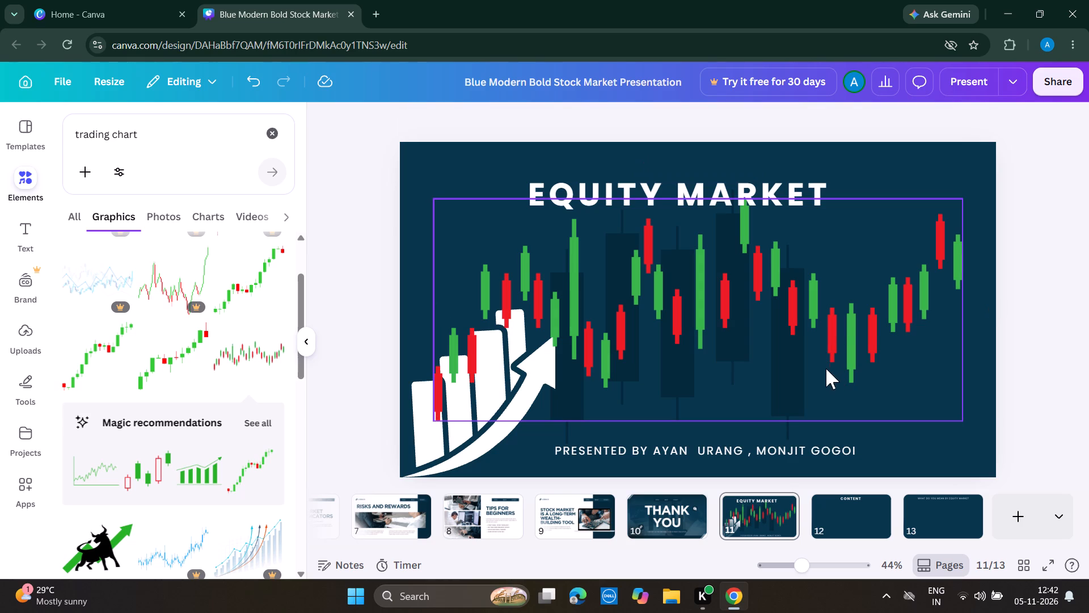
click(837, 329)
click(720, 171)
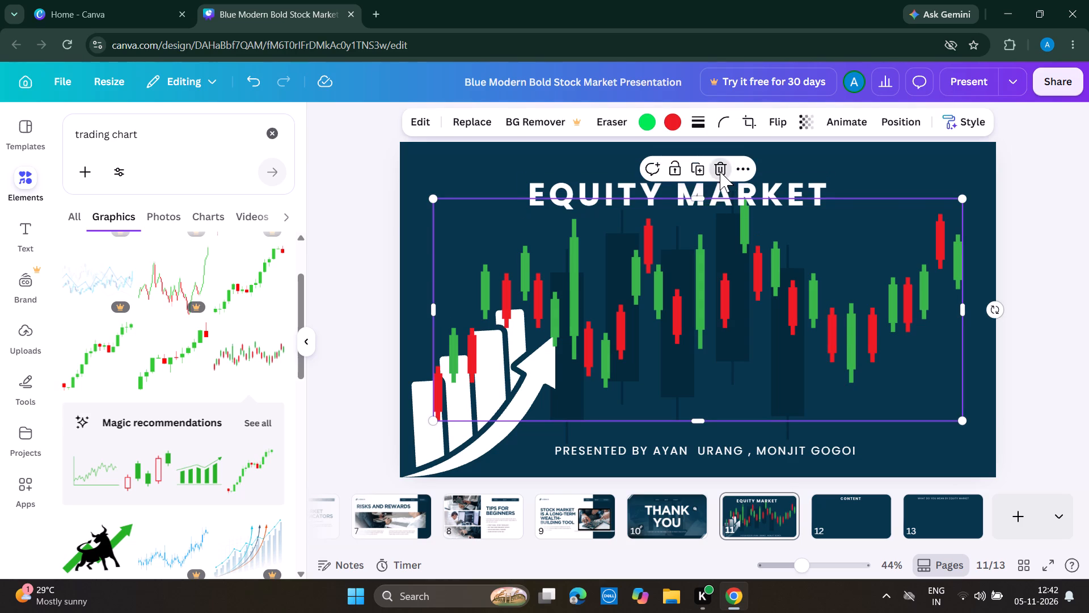
Add the wide red and green candlestick graphic to page 13 and enlarge it to the slide's right edge, about 1,810 wide.
click(925, 511)
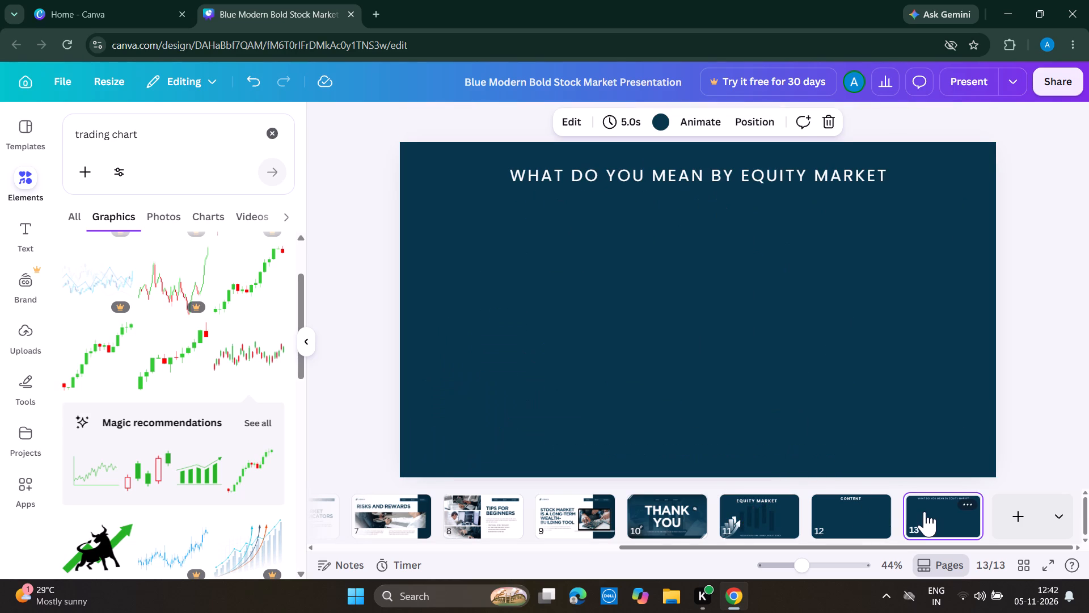
click(264, 345)
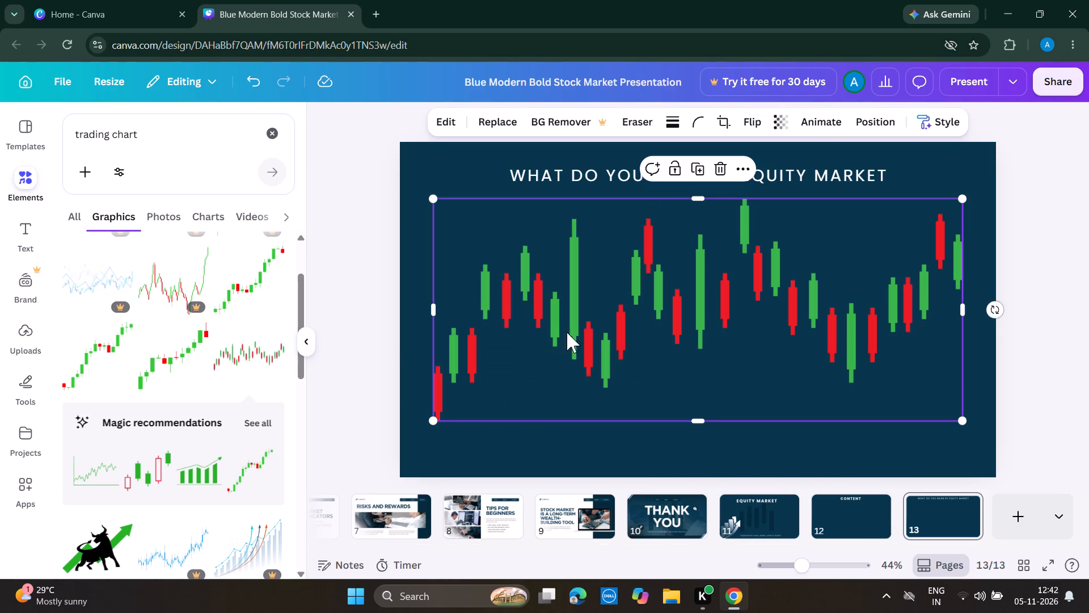
drag(700, 423, 700, 434)
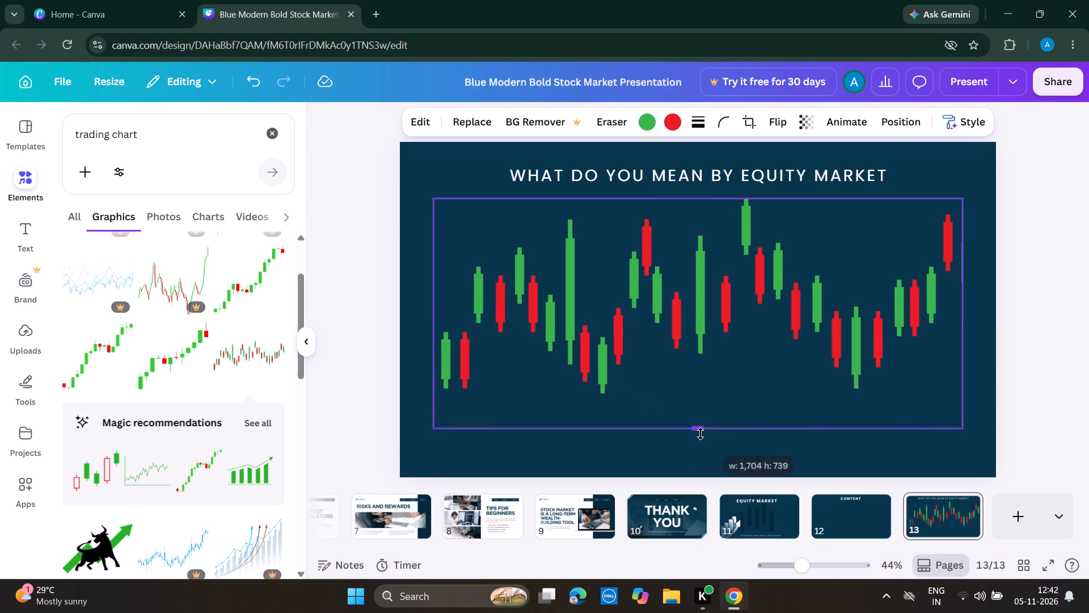
drag(700, 434, 703, 417)
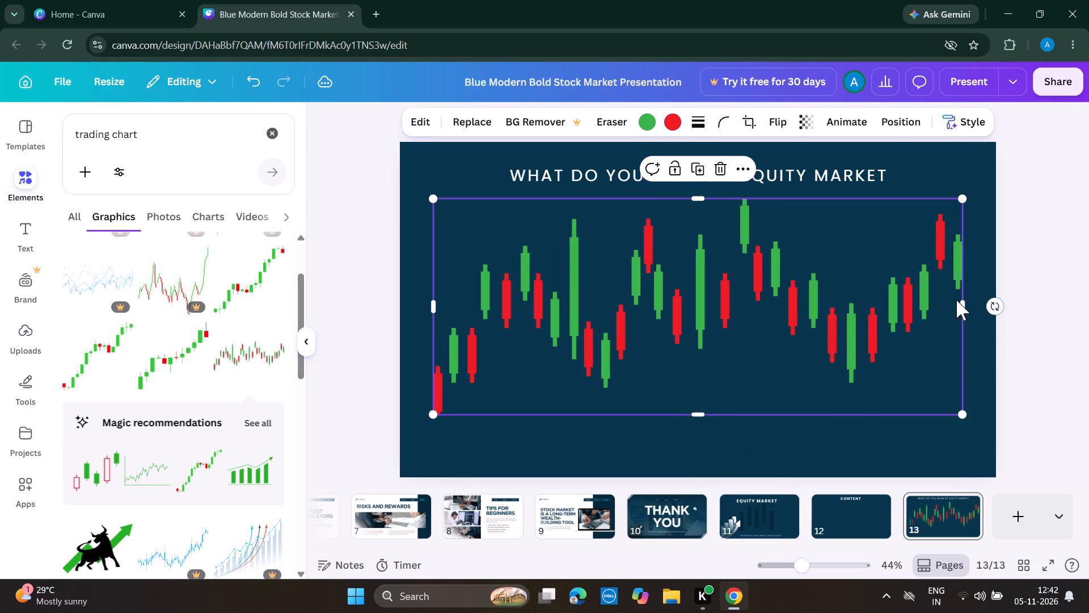
click(942, 276)
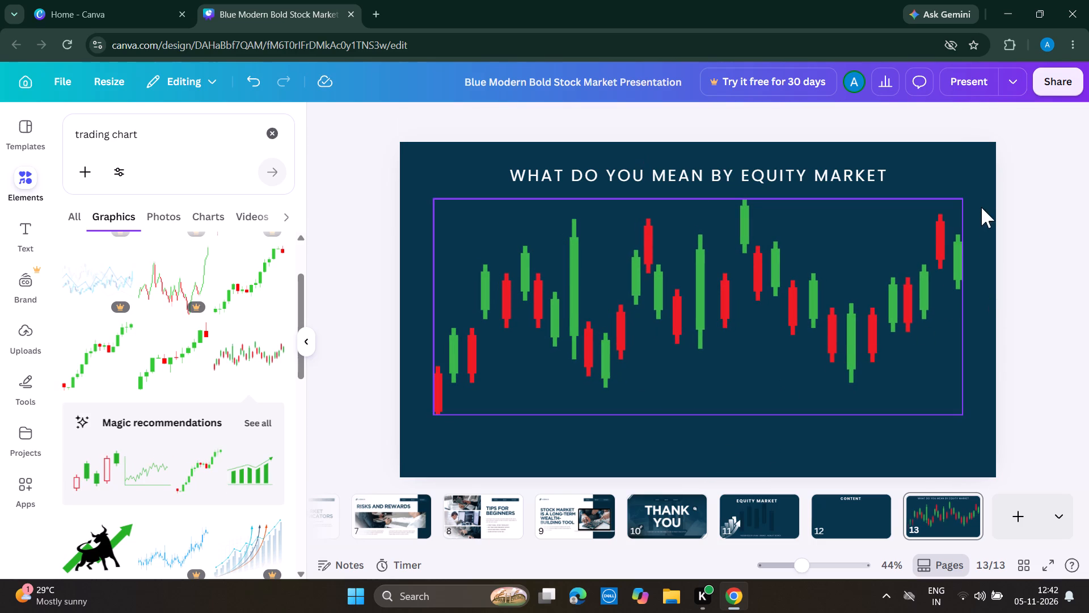
click(879, 256)
drag(963, 201, 905, 222)
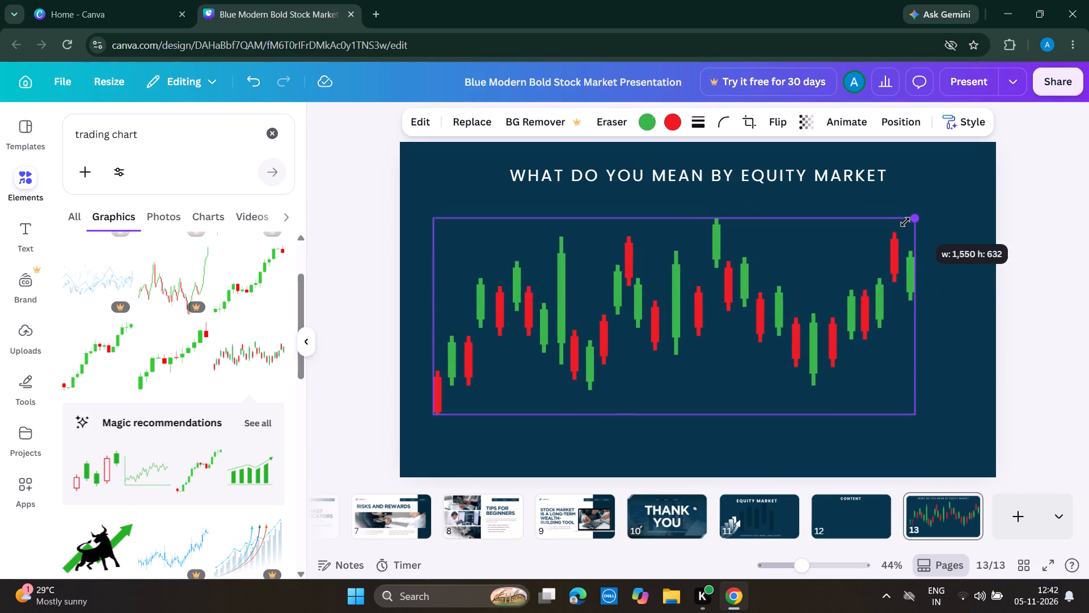
drag(905, 222, 750, 279)
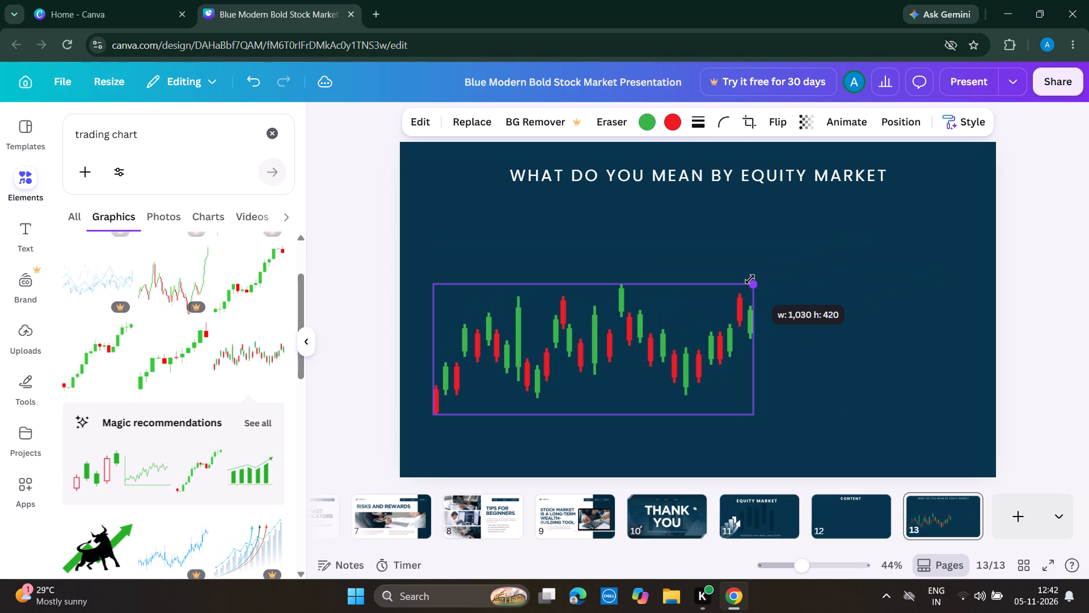
drag(750, 279, 1042, 302)
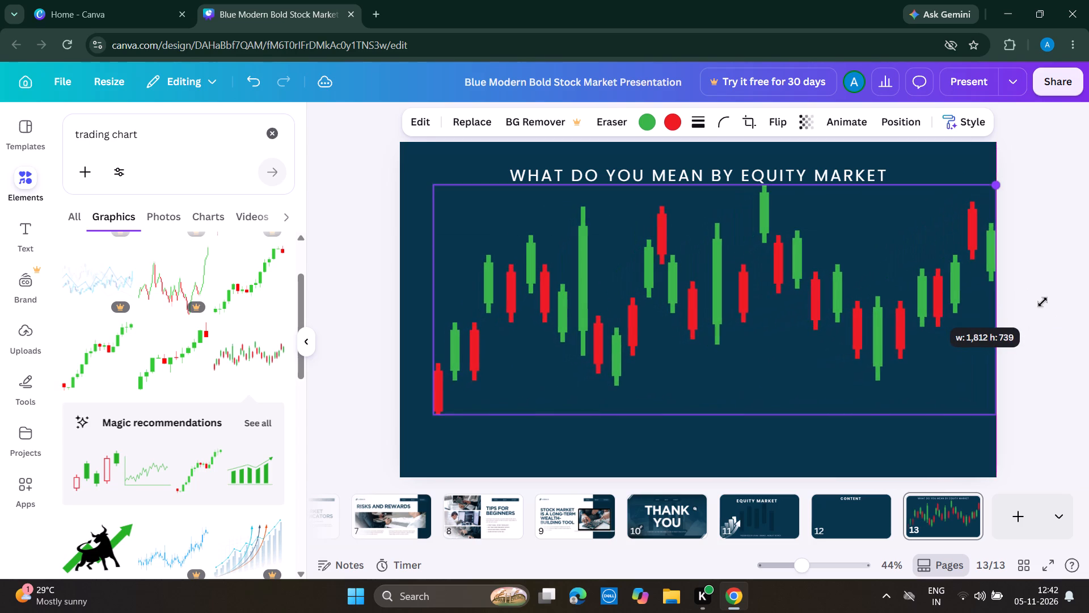
drag(1042, 302, 1039, 302)
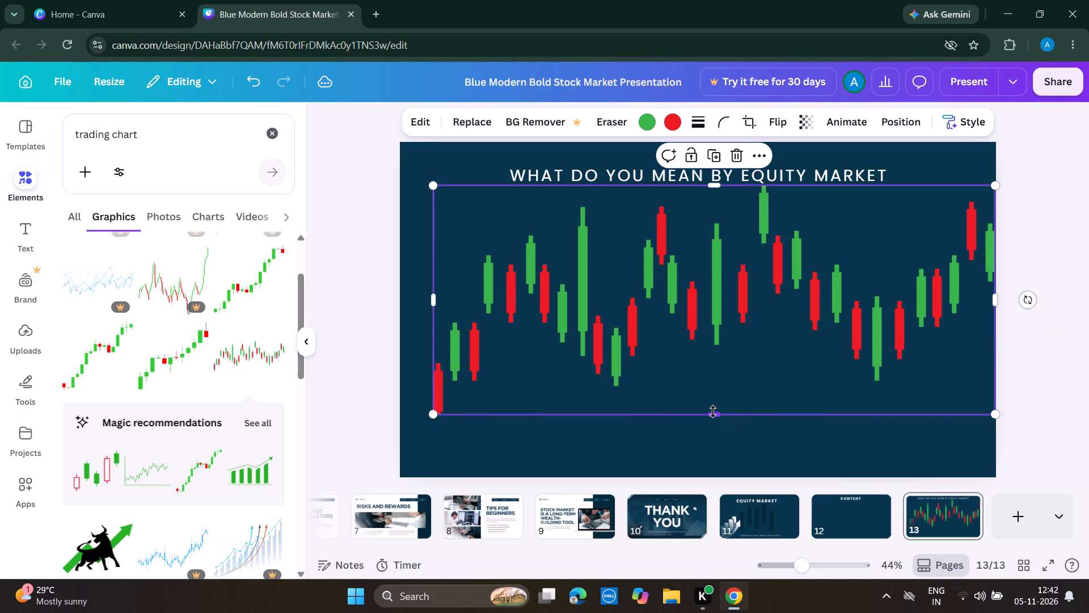
Stretch the candlestick graphic to the slide's bottom and left edges, keeping its top edge just below the title.
drag(713, 412, 709, 472)
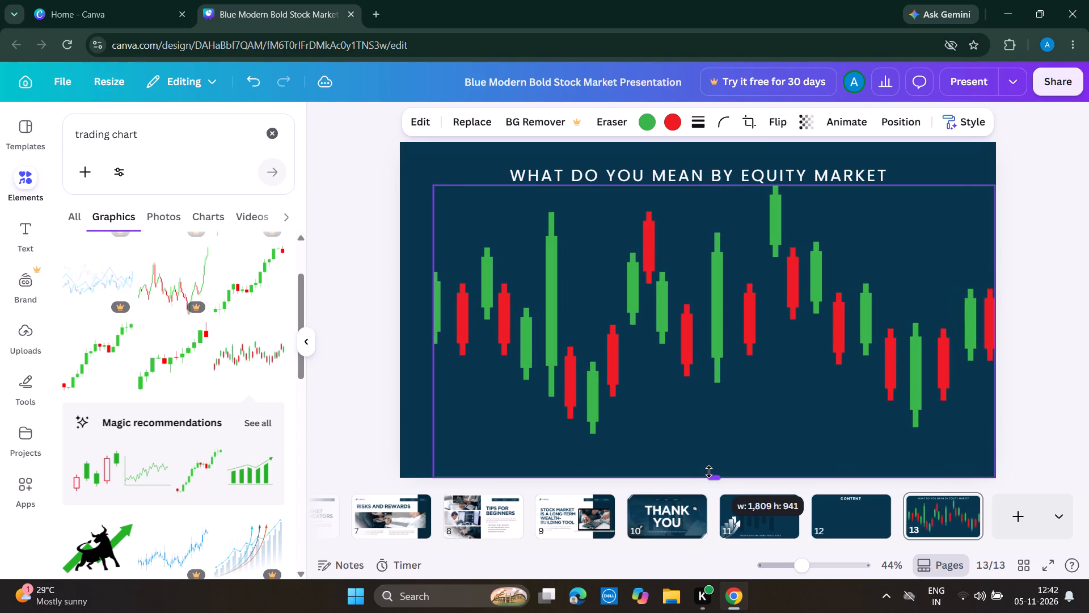
drag(709, 472, 709, 478)
drag(435, 329, 400, 328)
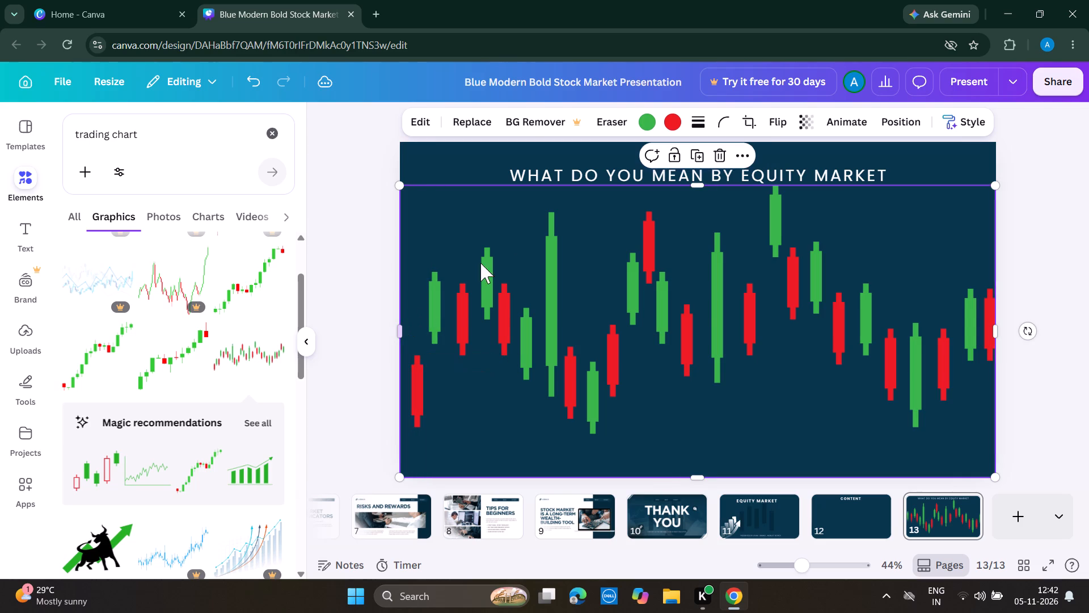
drag(691, 182, 698, 152)
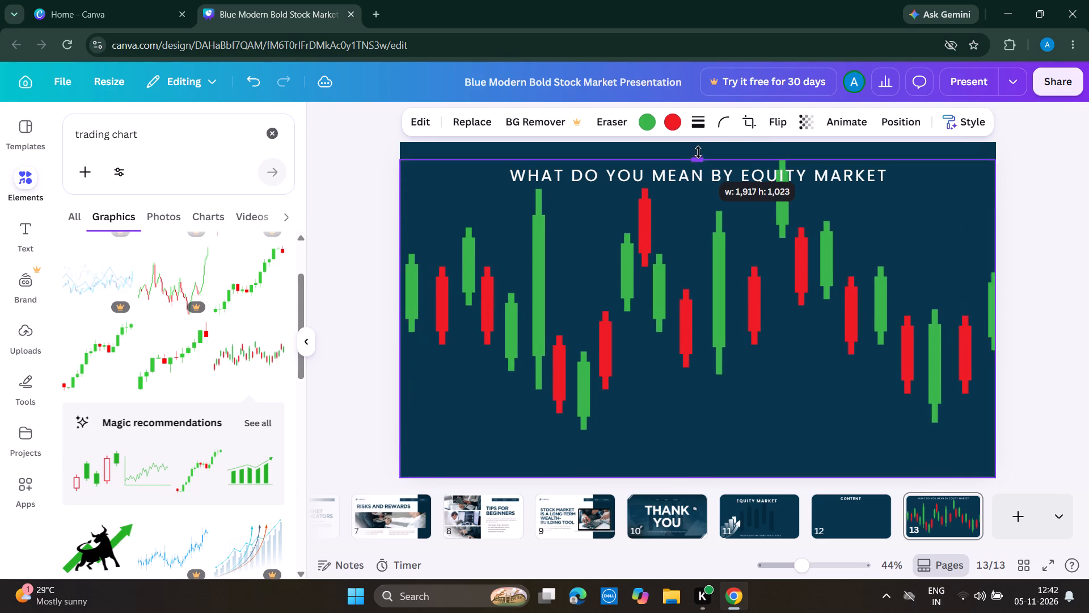
drag(698, 152, 693, 196)
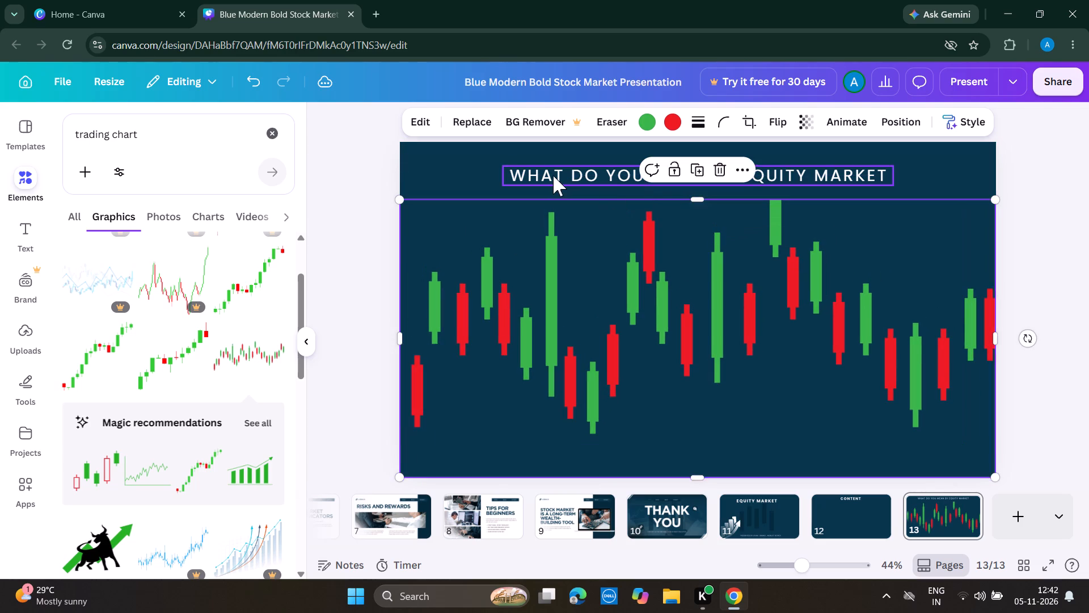
Cut the page 13 title, extend the candlestick graphic to the slide's top edge, and paste the title in front of it.
click(547, 174)
key(ctrl+x)
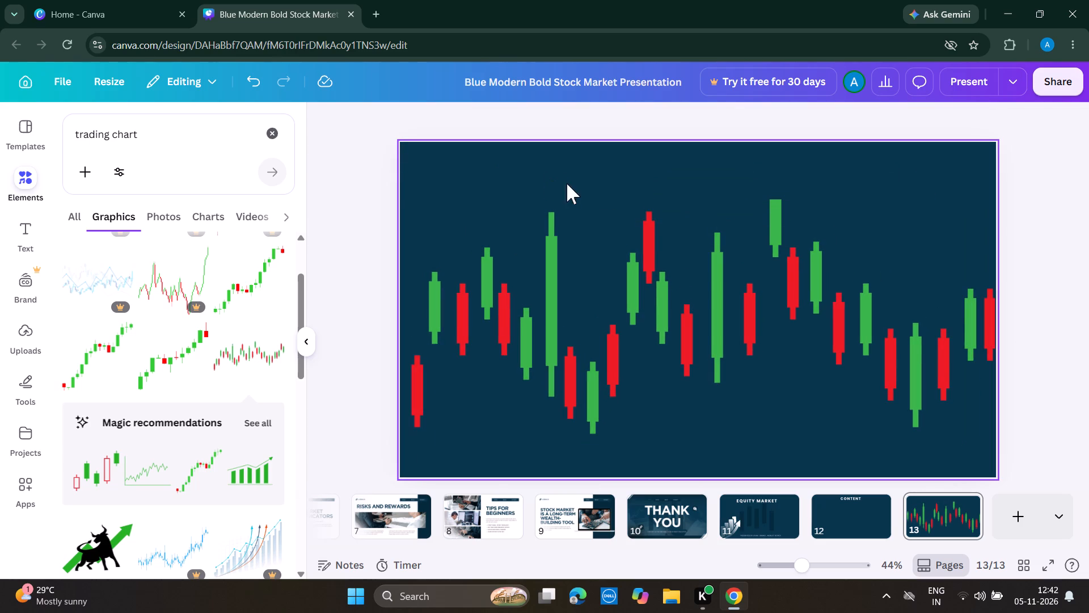
click(660, 211)
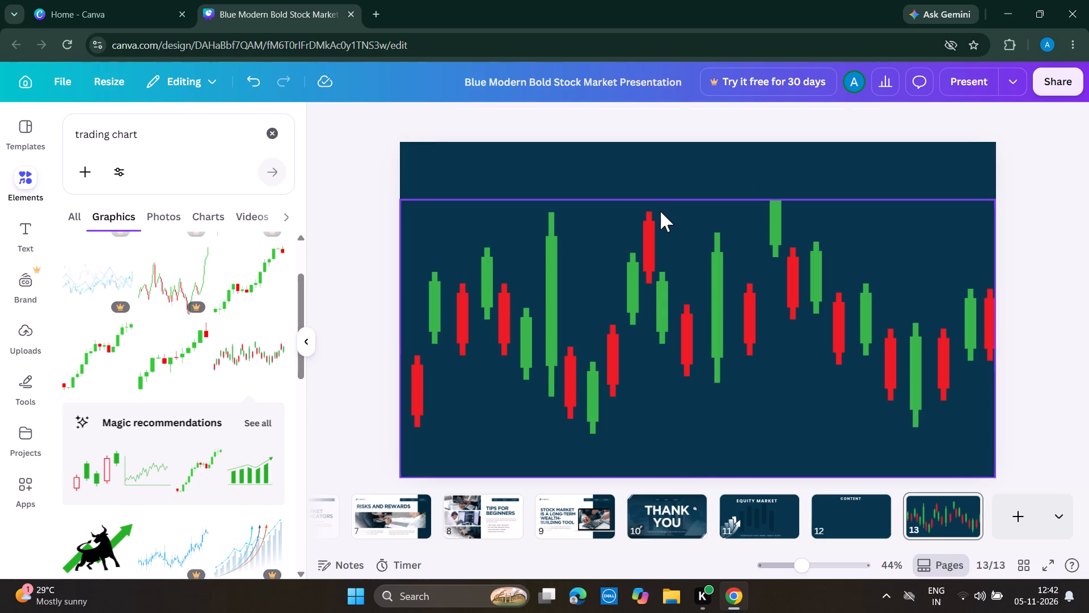
drag(700, 199, 700, 152)
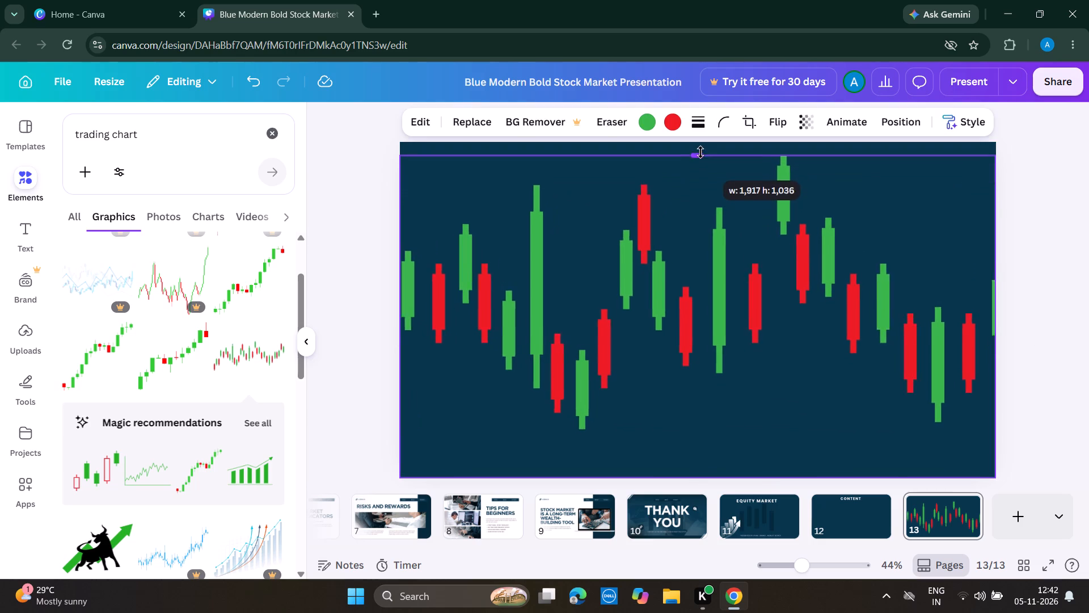
drag(700, 152, 702, 145)
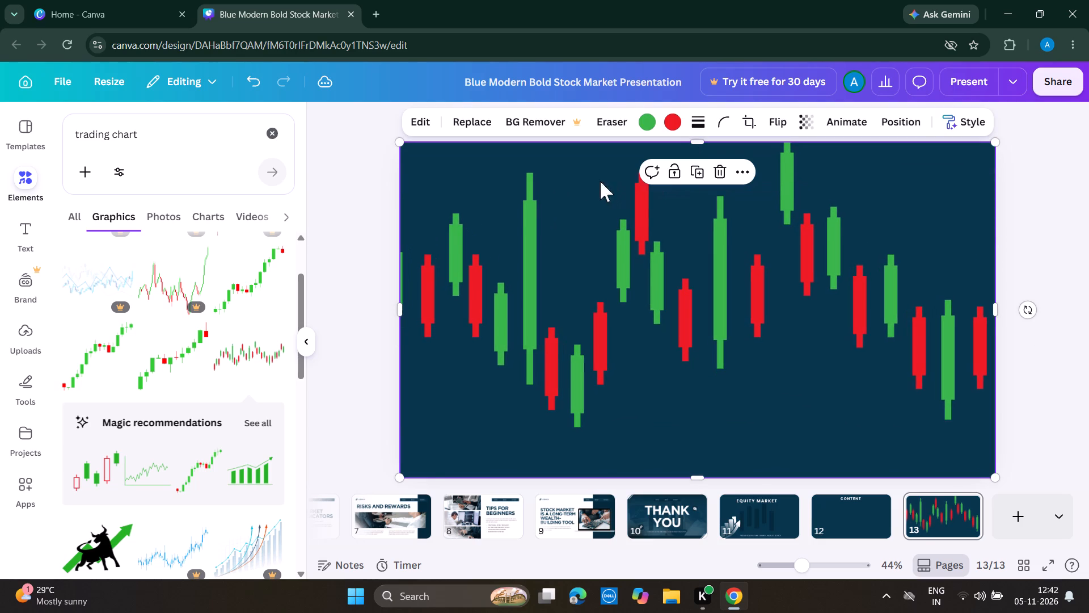
click(560, 180)
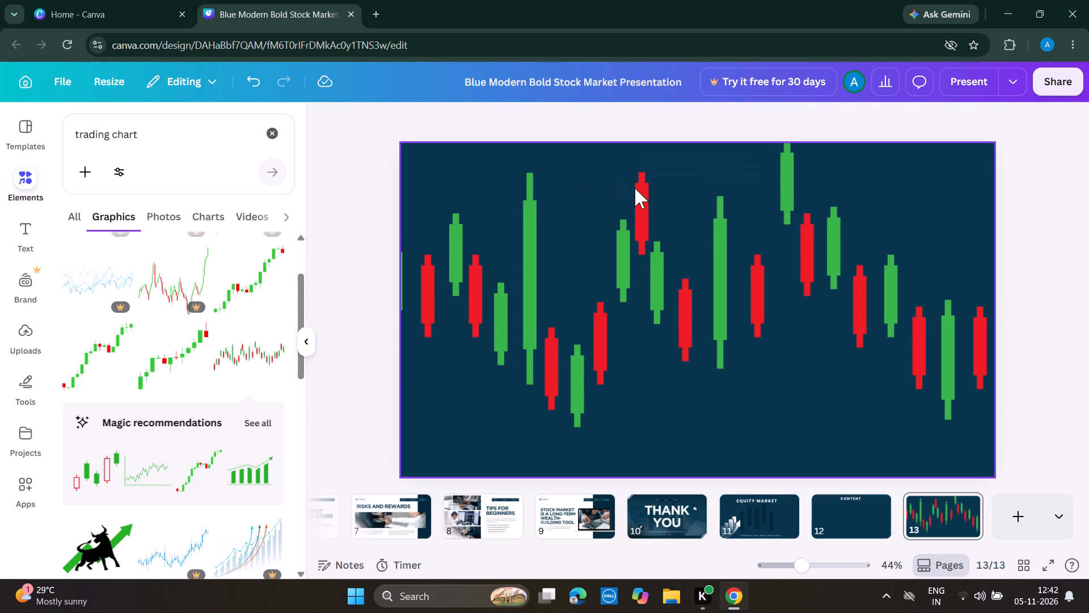
key(ctrl+v)
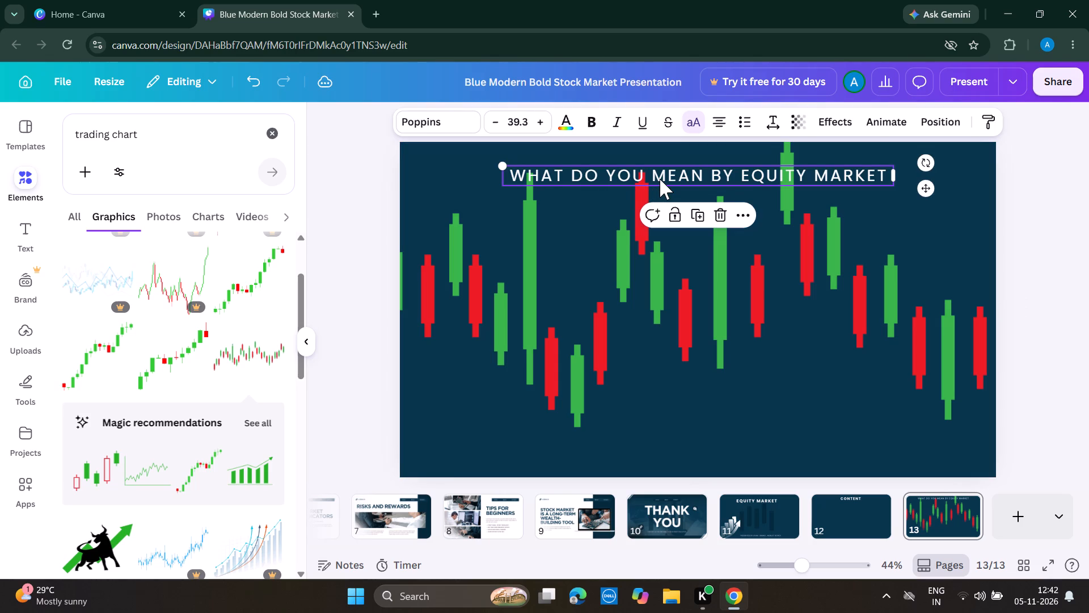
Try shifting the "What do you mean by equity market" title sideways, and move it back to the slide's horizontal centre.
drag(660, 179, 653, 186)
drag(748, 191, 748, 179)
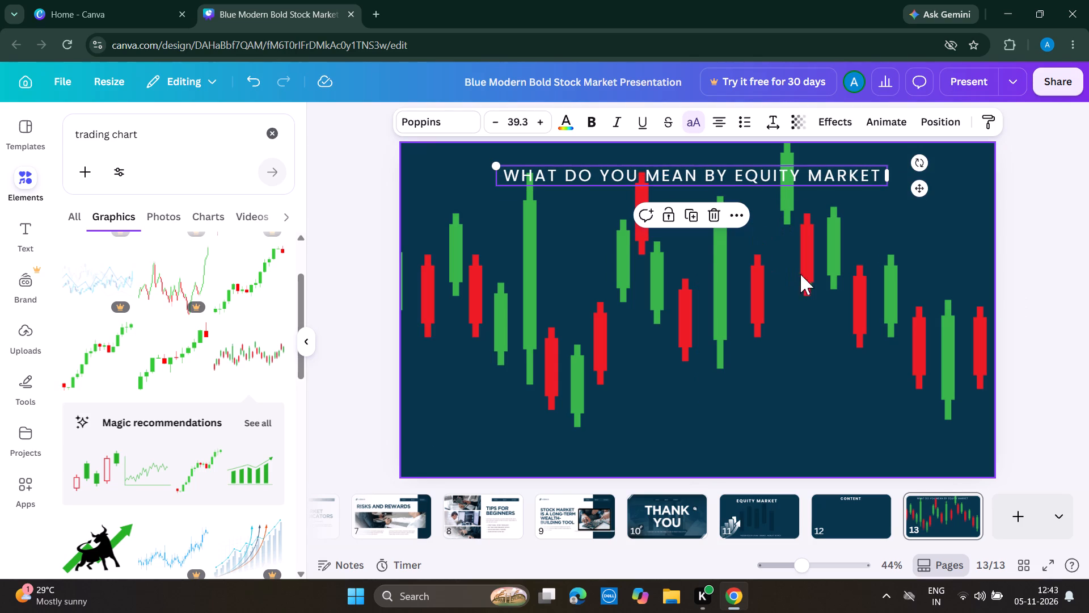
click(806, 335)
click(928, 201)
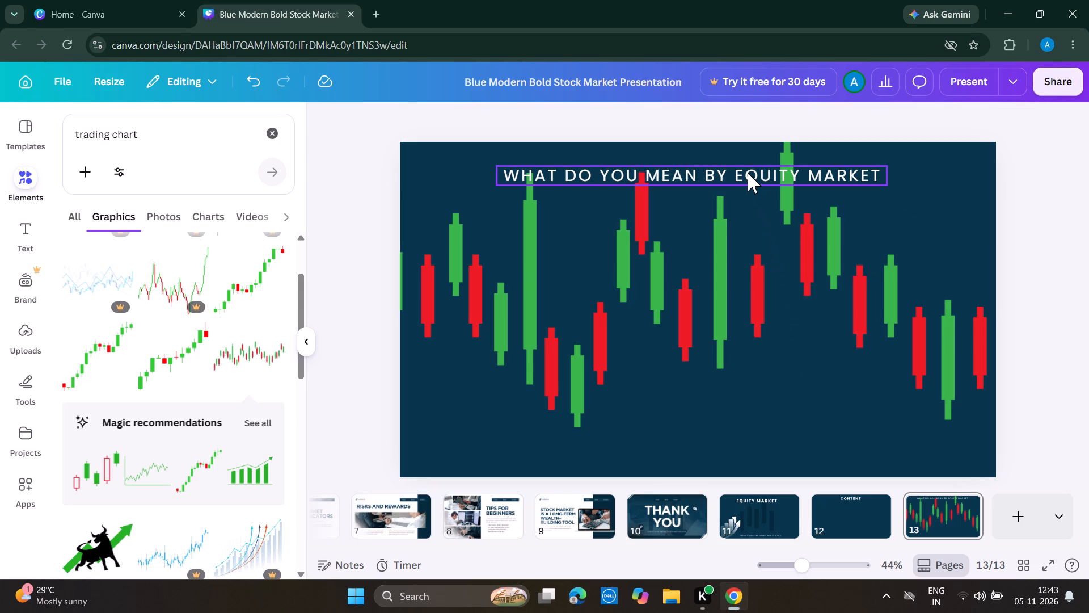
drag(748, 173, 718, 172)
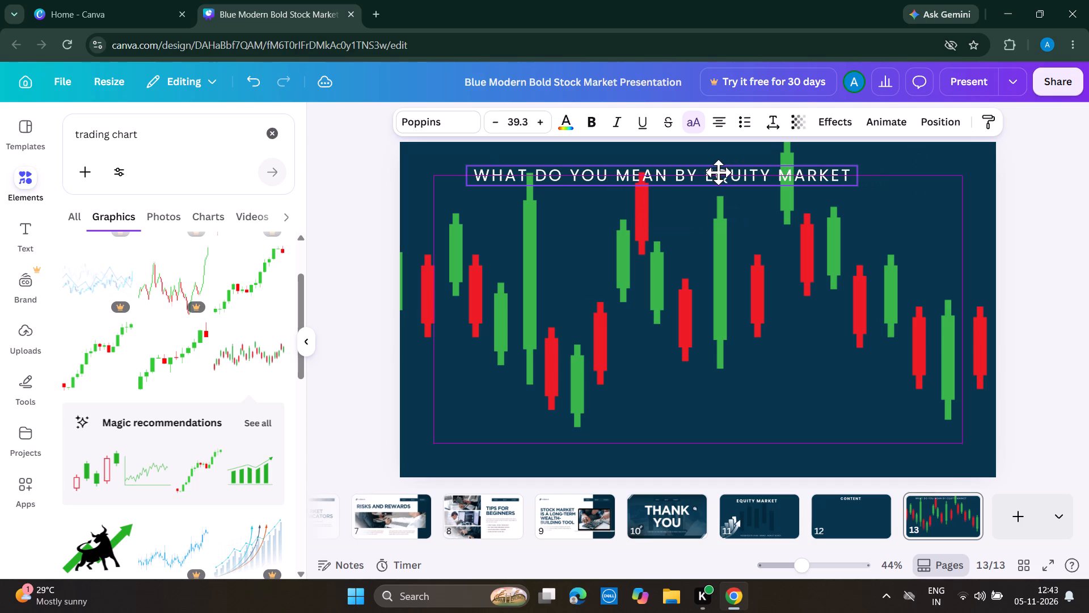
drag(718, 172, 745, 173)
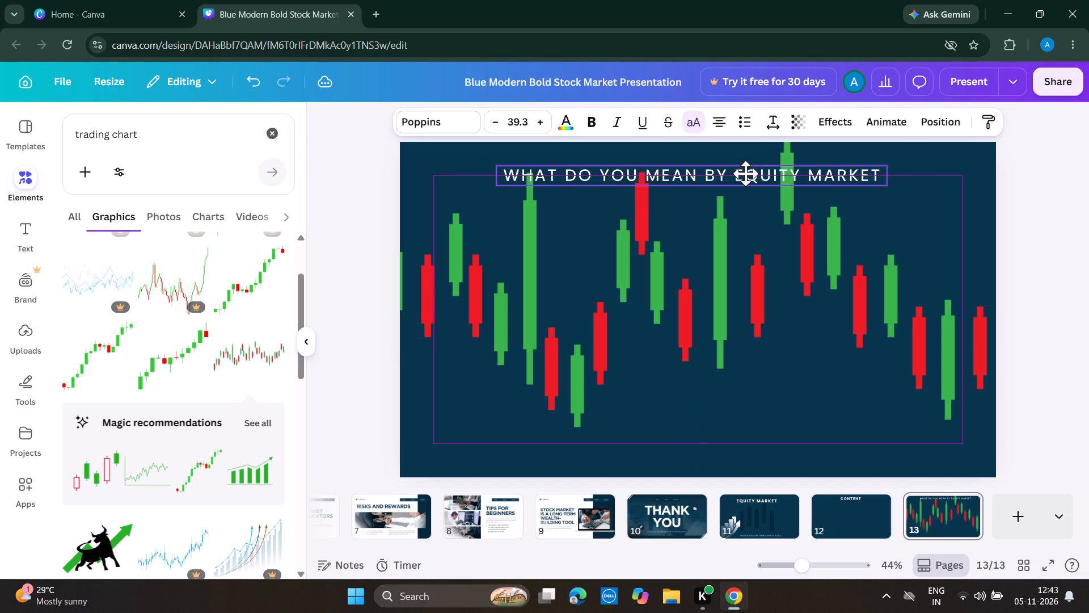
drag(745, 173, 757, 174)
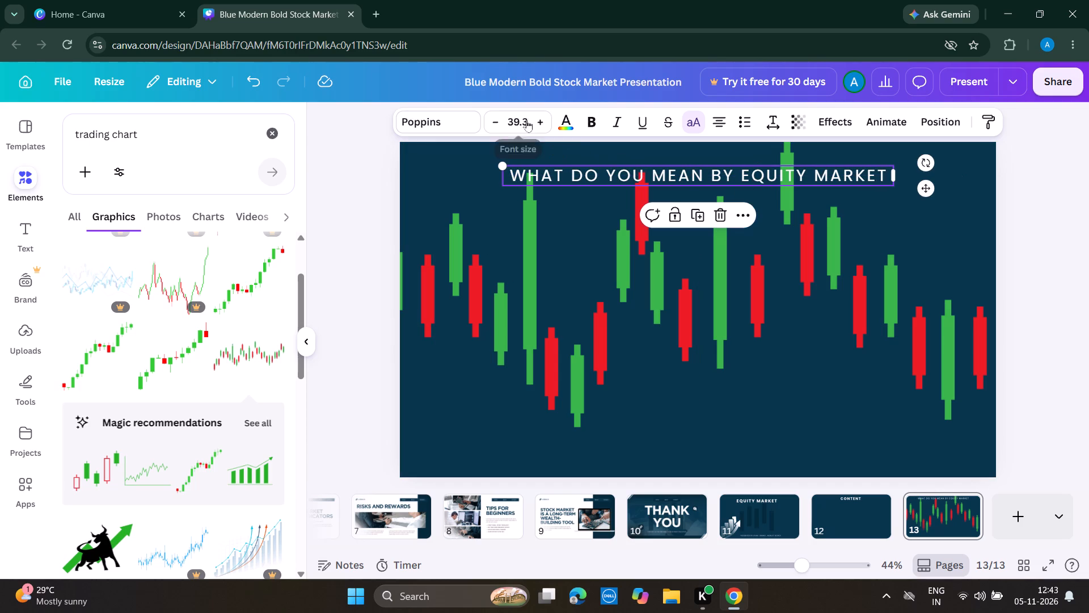
Increase the "What do you mean by equity market" title's font size to 48.3 and make the whole title bold.
triple_click(541, 120)
click(541, 120)
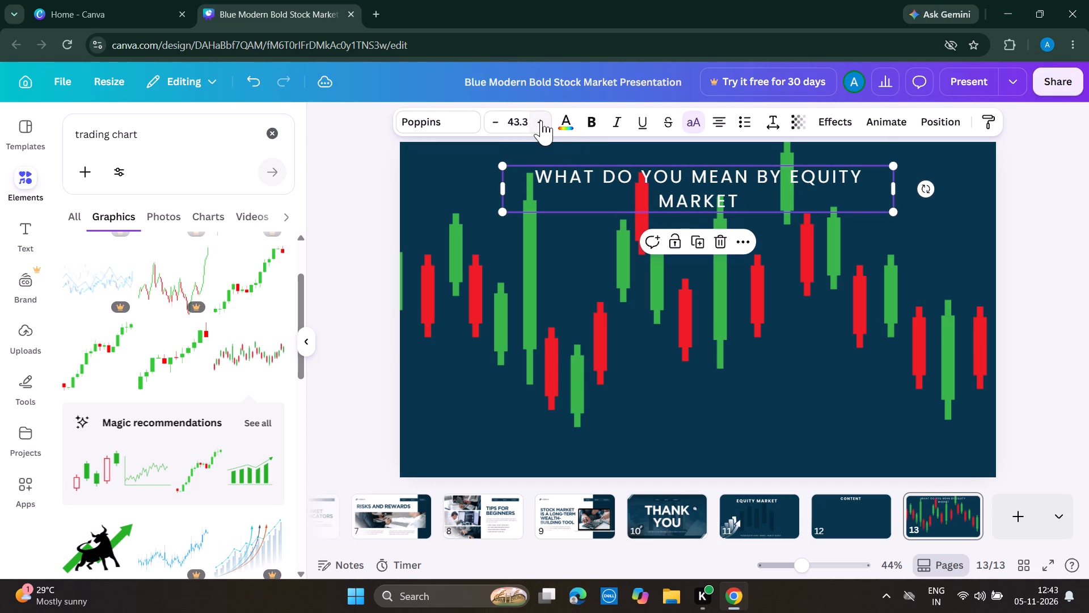
click(541, 120)
click(541, 120)
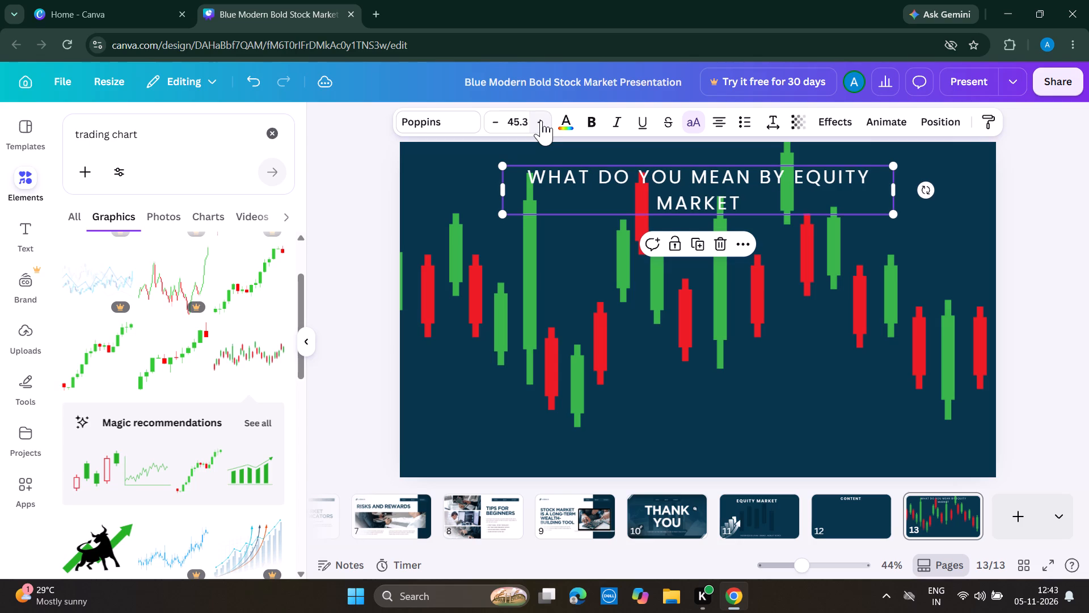
double_click(541, 120)
click(541, 120)
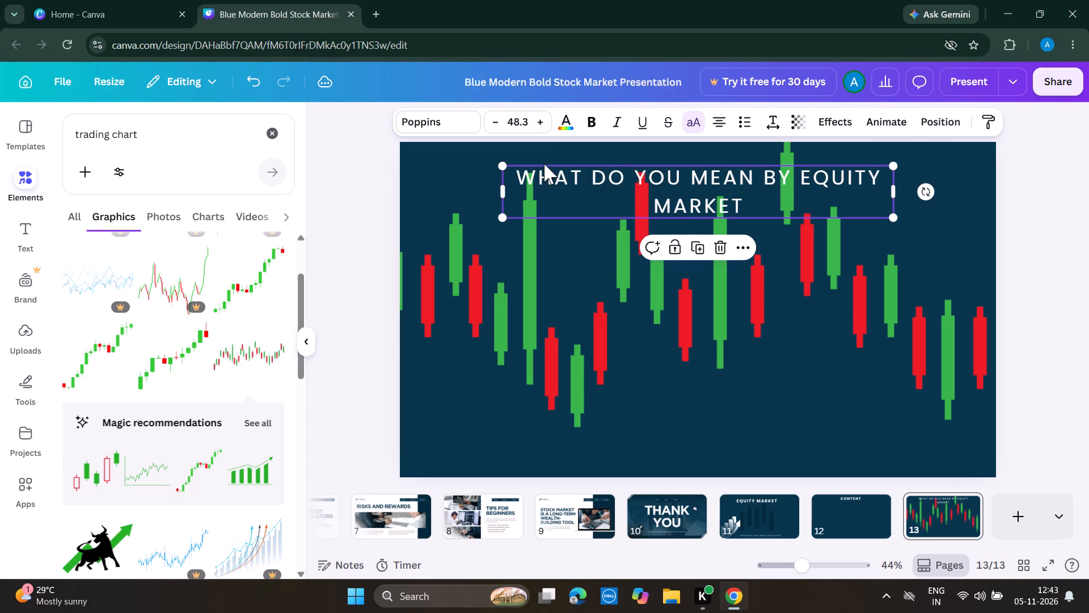
click(527, 171)
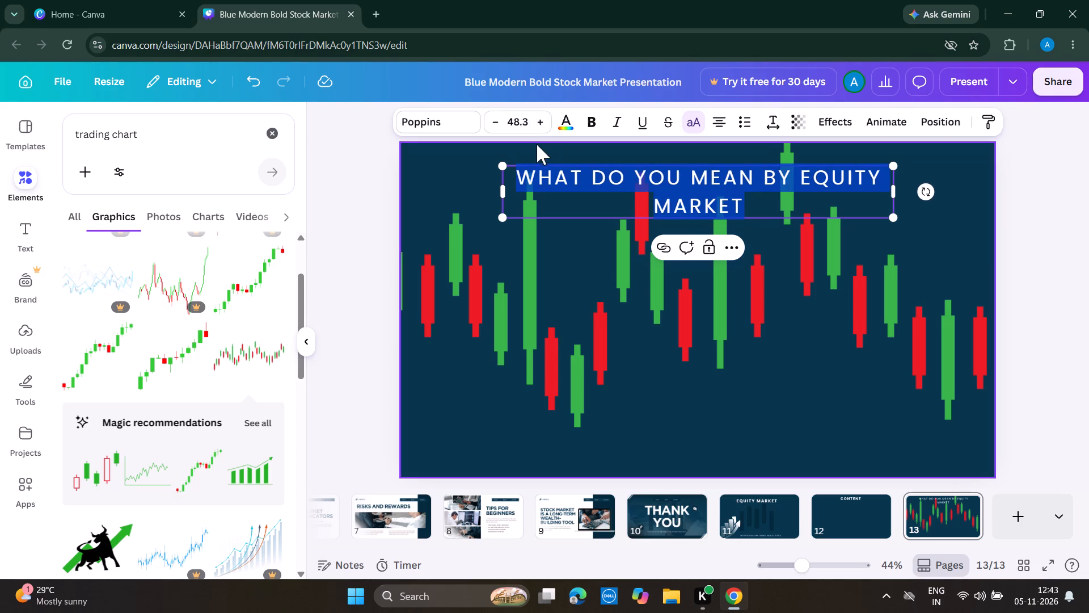
click(586, 119)
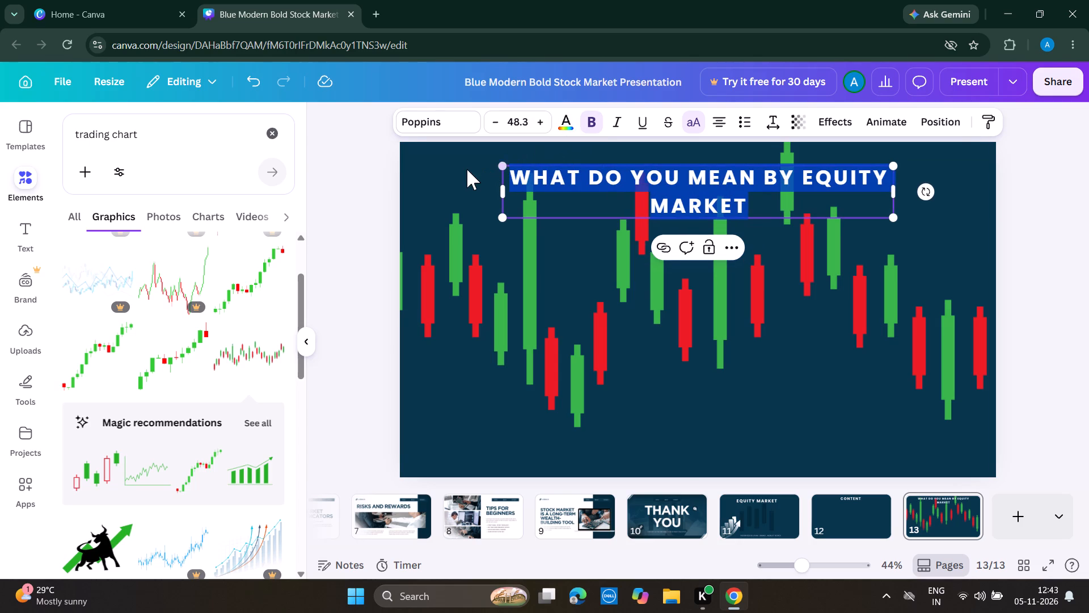
click(467, 169)
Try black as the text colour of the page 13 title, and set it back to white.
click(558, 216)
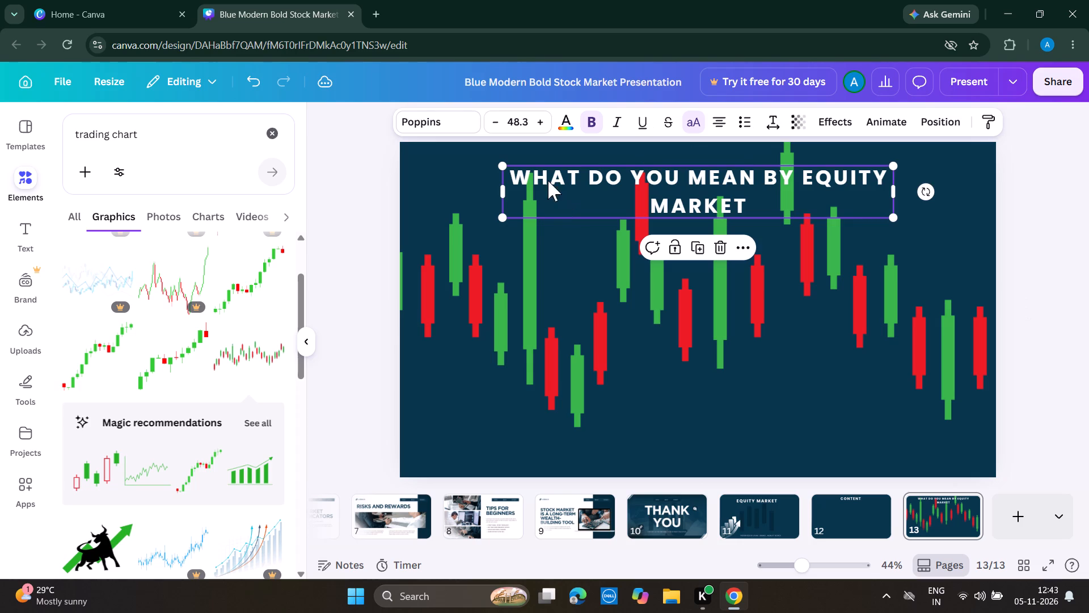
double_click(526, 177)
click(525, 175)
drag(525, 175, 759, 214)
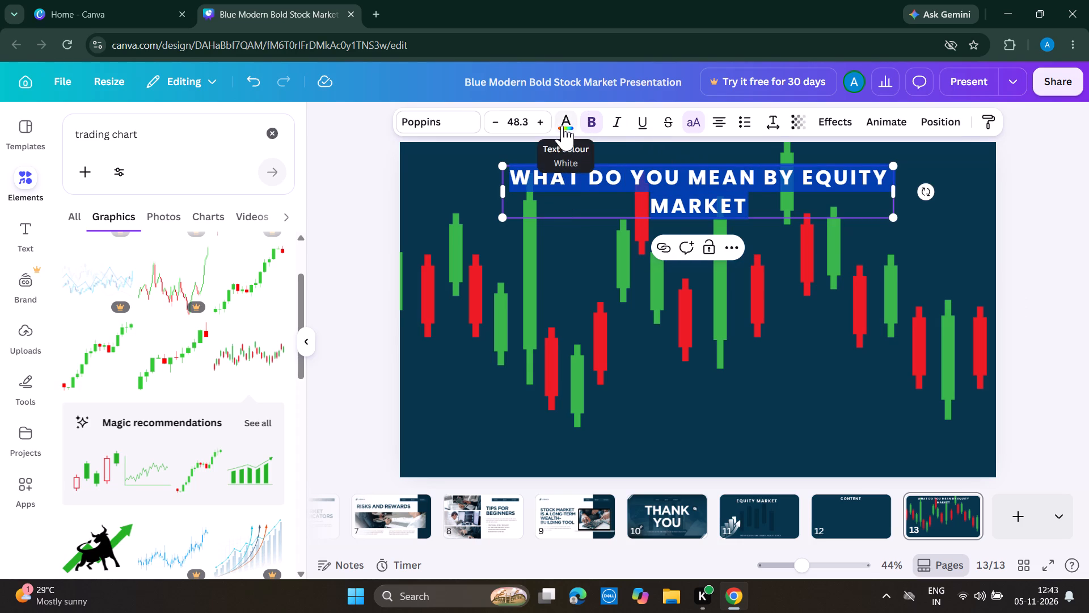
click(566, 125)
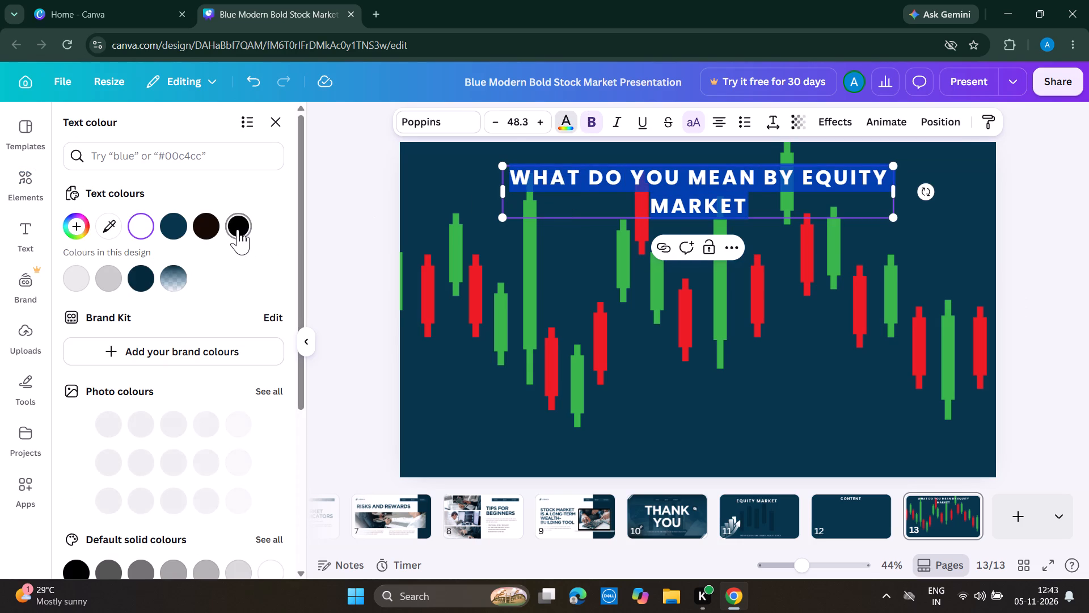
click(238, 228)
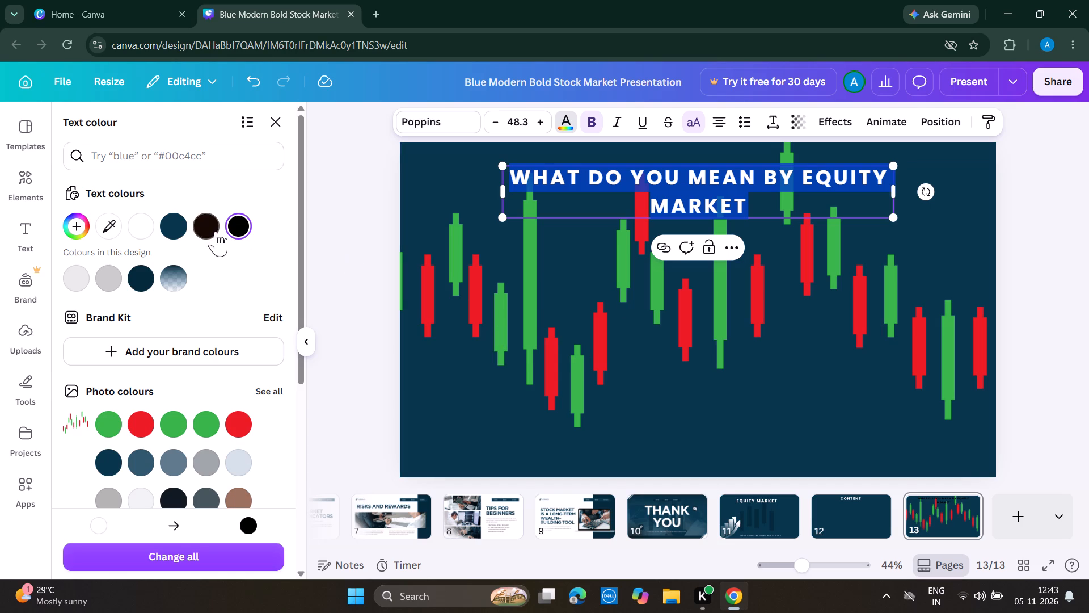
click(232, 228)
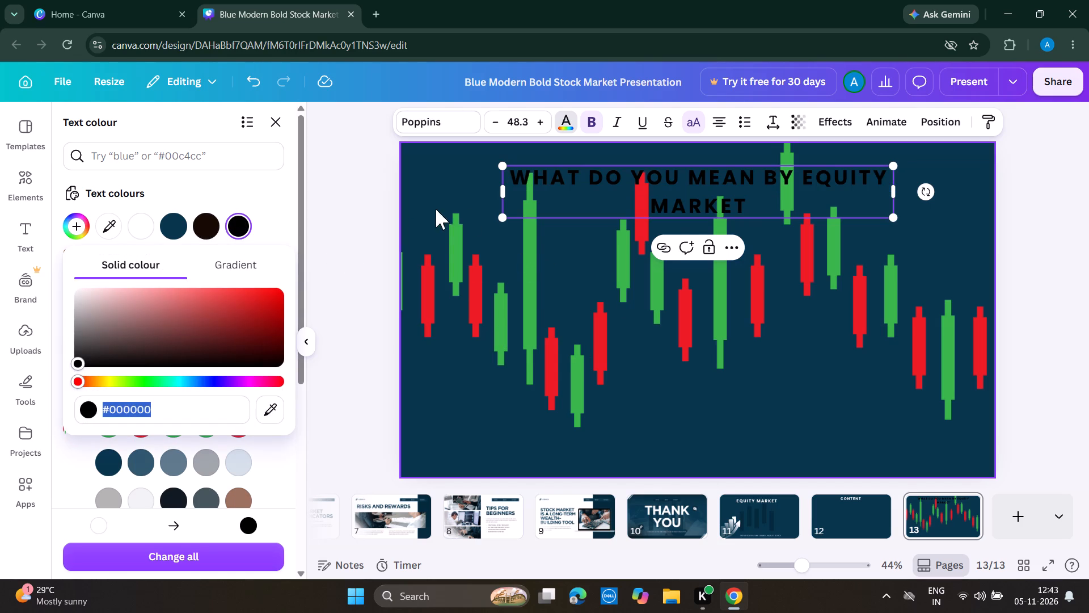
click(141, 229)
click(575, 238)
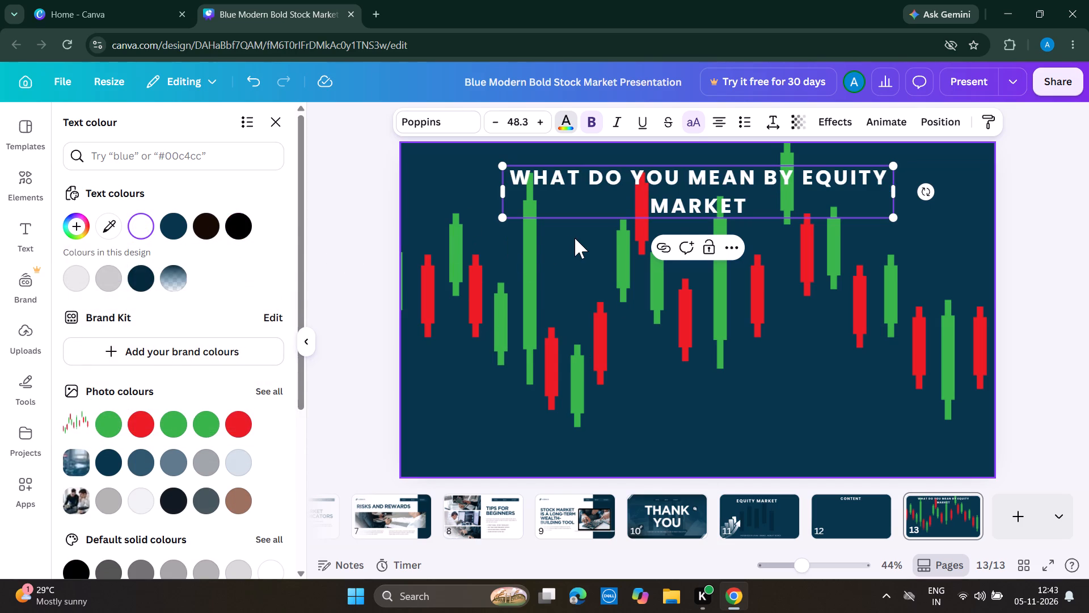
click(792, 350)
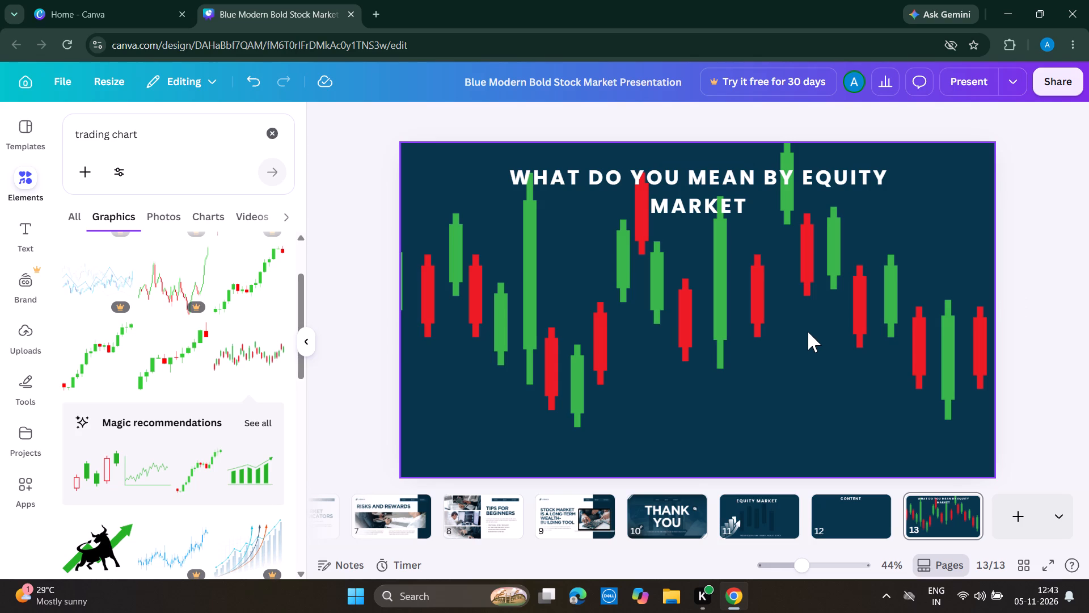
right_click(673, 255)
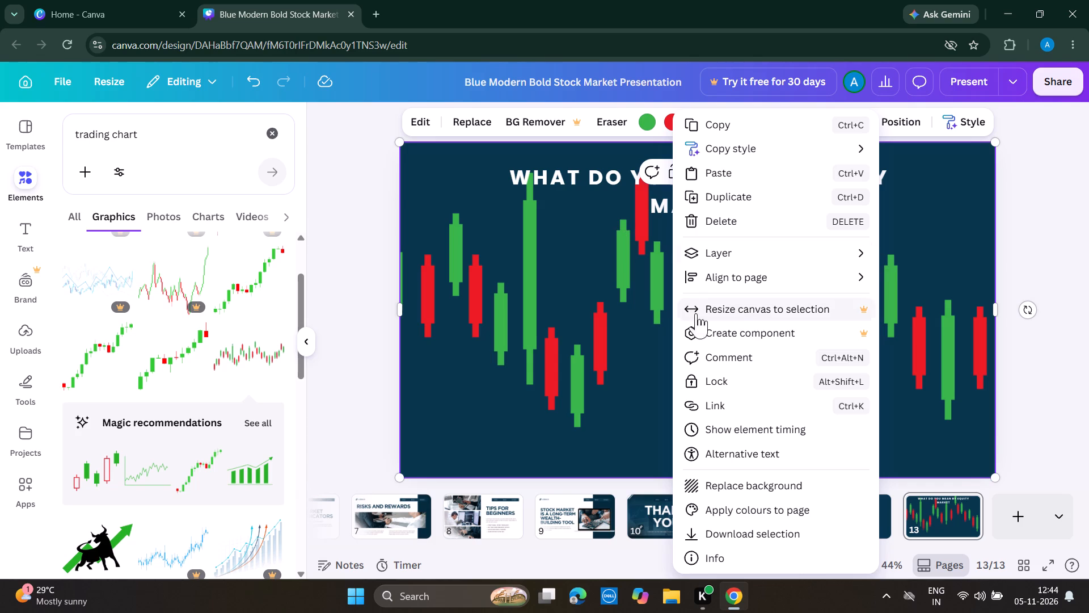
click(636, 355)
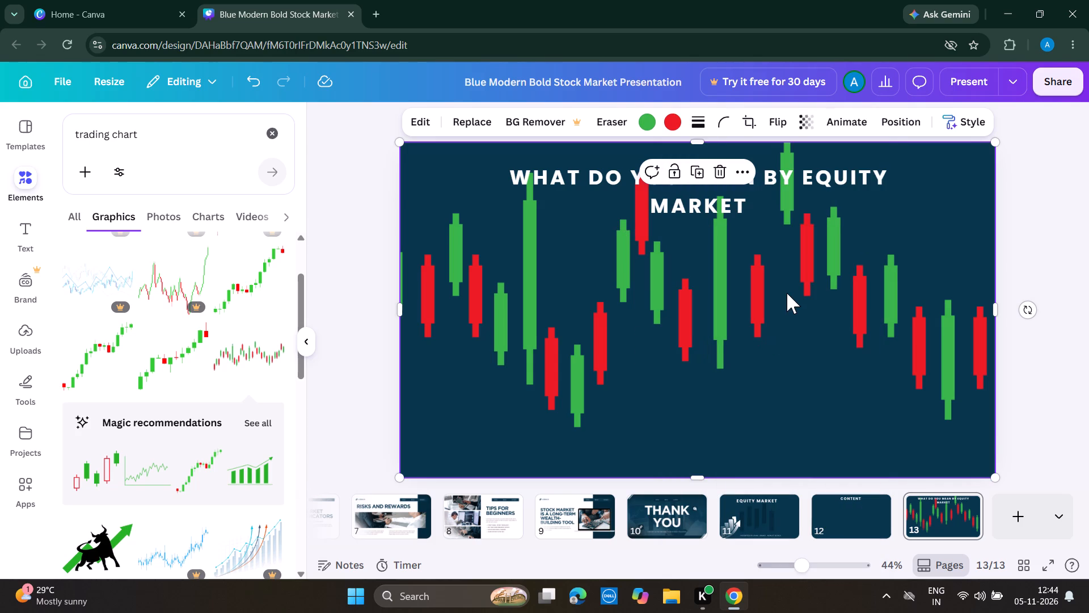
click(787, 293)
Increase the font size of the "What do you mean by equity market" title to 54.3.
click(737, 196)
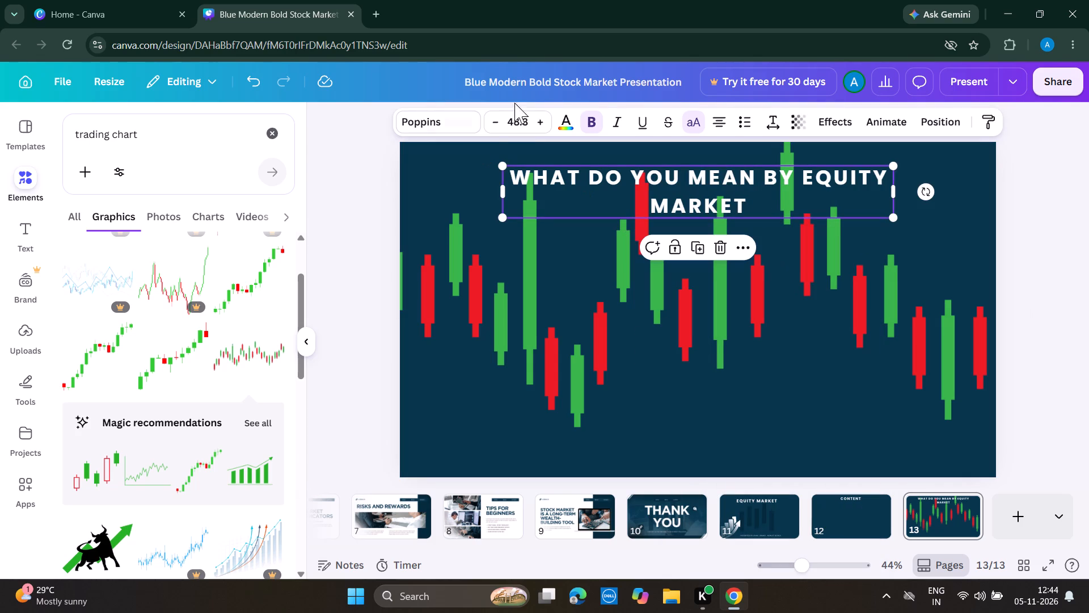
click(537, 121)
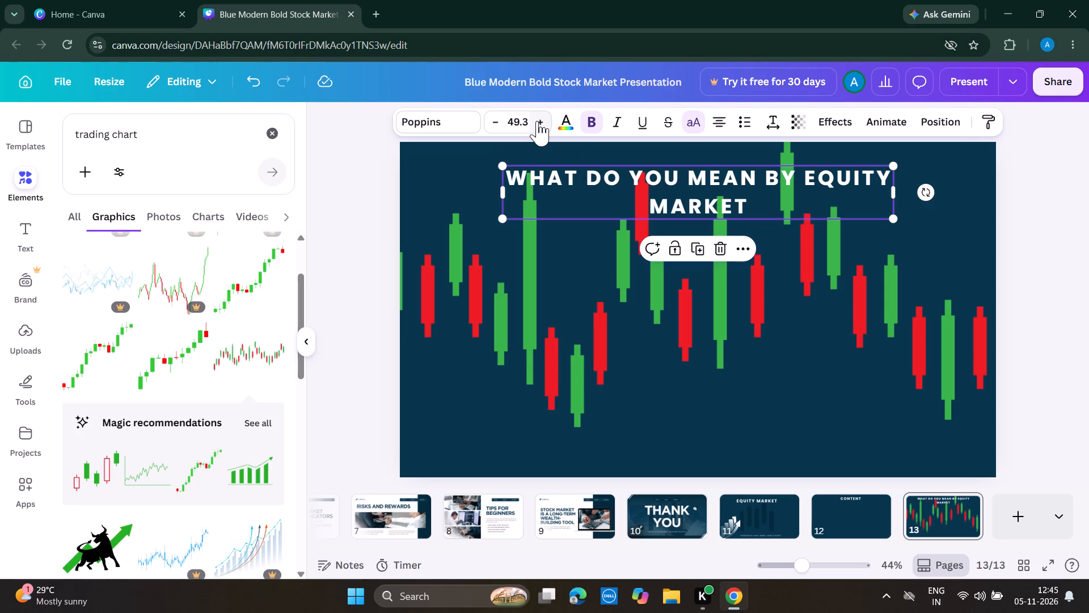
right_click(537, 121)
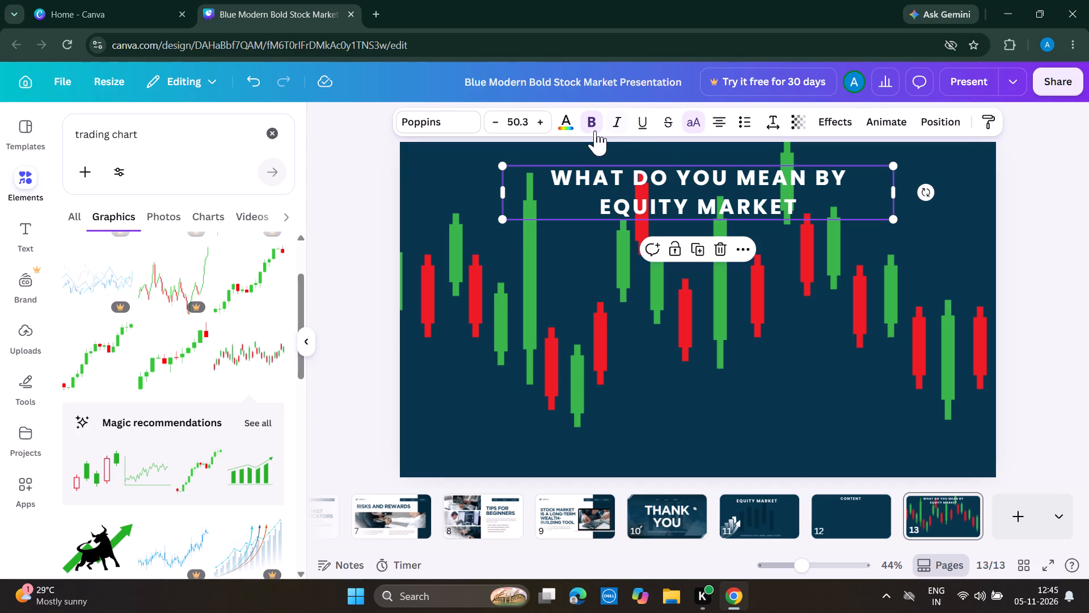
click(546, 123)
click(546, 123)
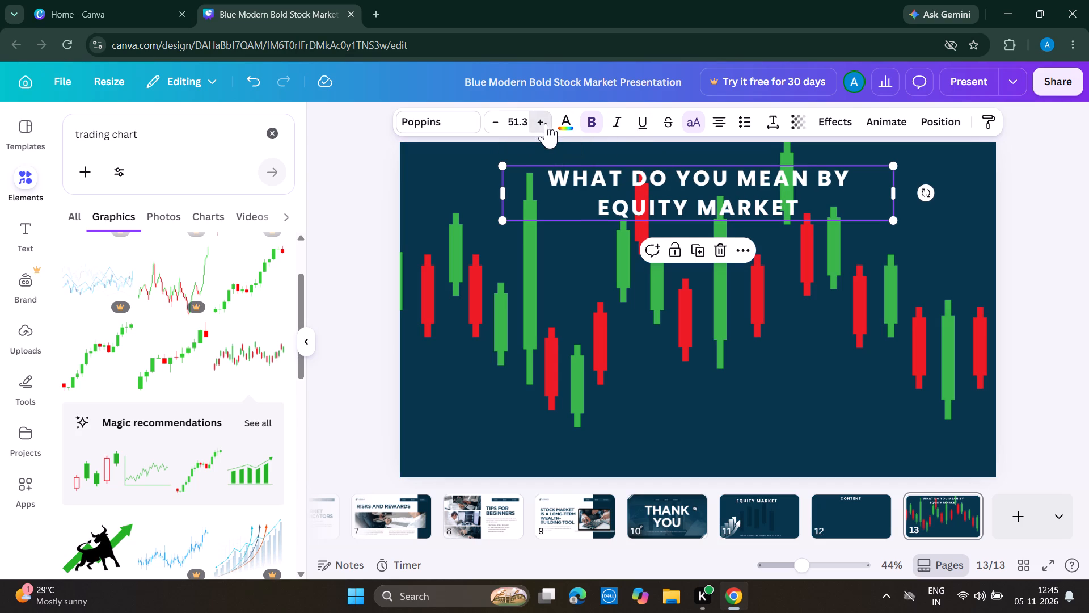
click(546, 123)
click(546, 123)
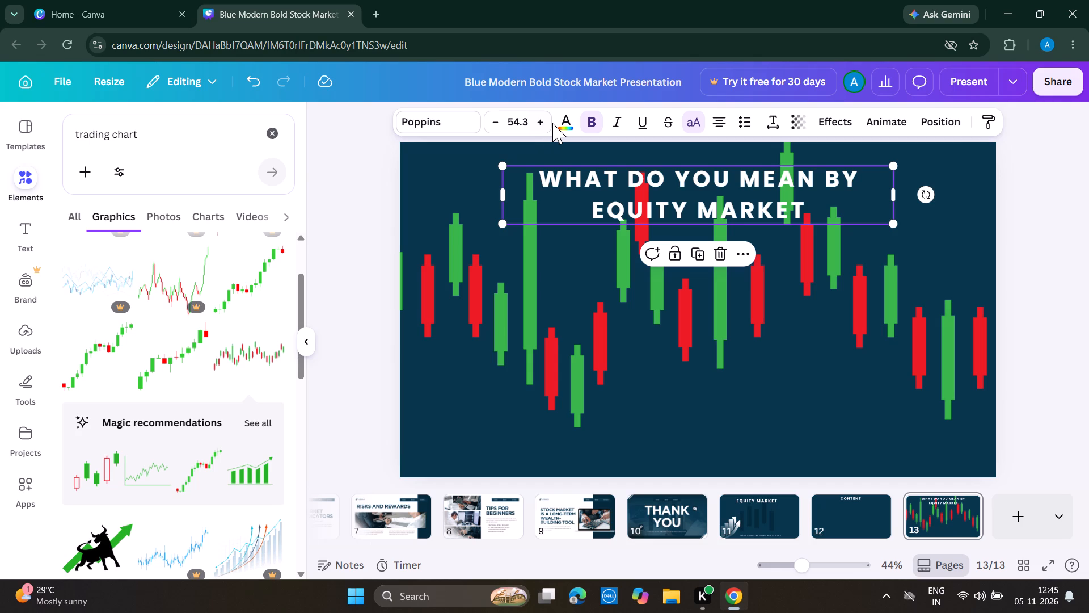
right_click(552, 123)
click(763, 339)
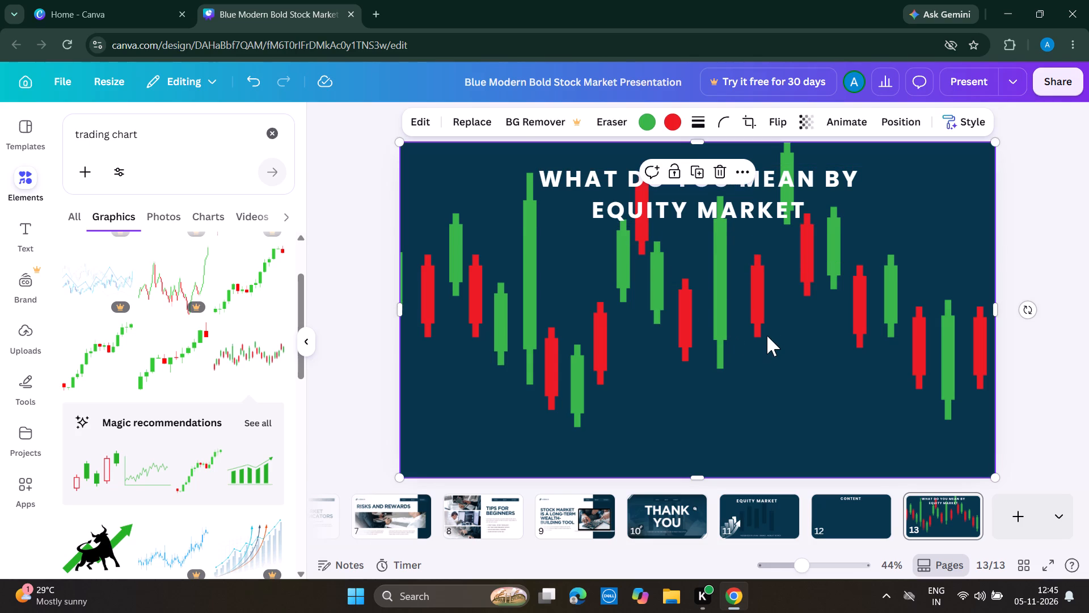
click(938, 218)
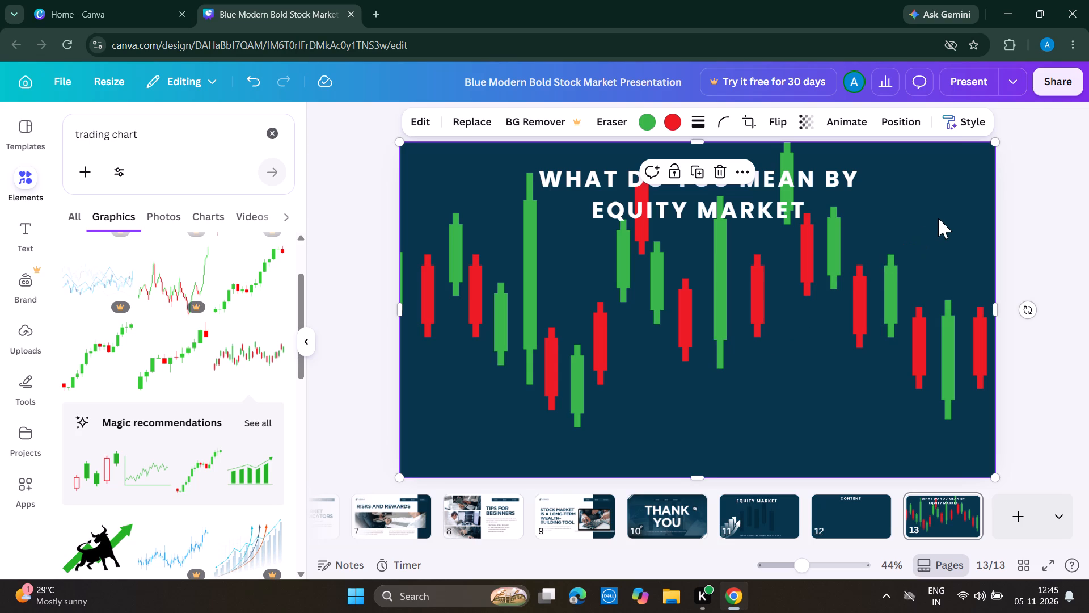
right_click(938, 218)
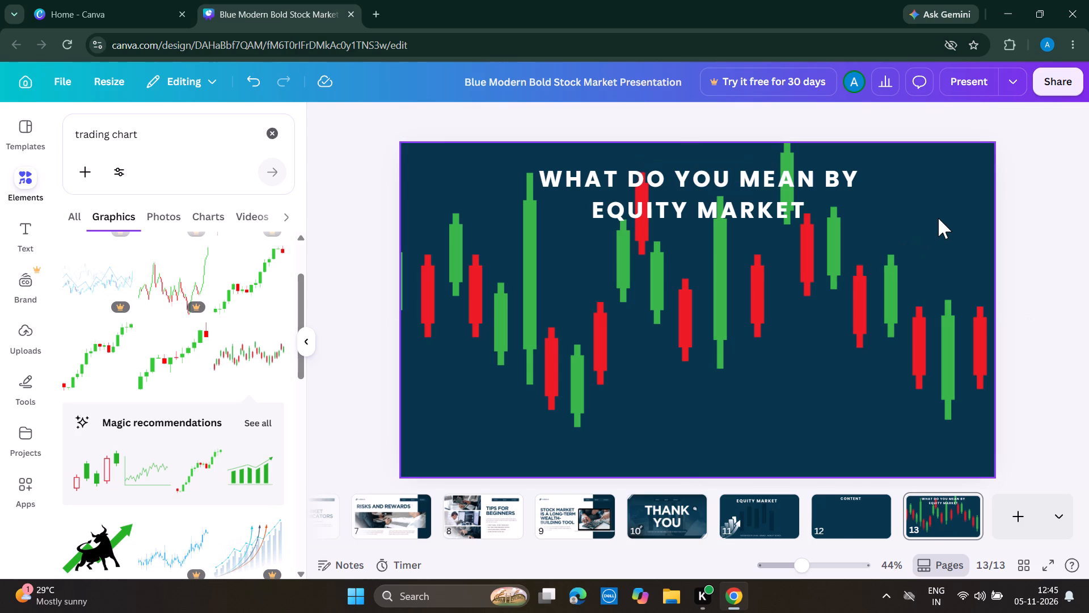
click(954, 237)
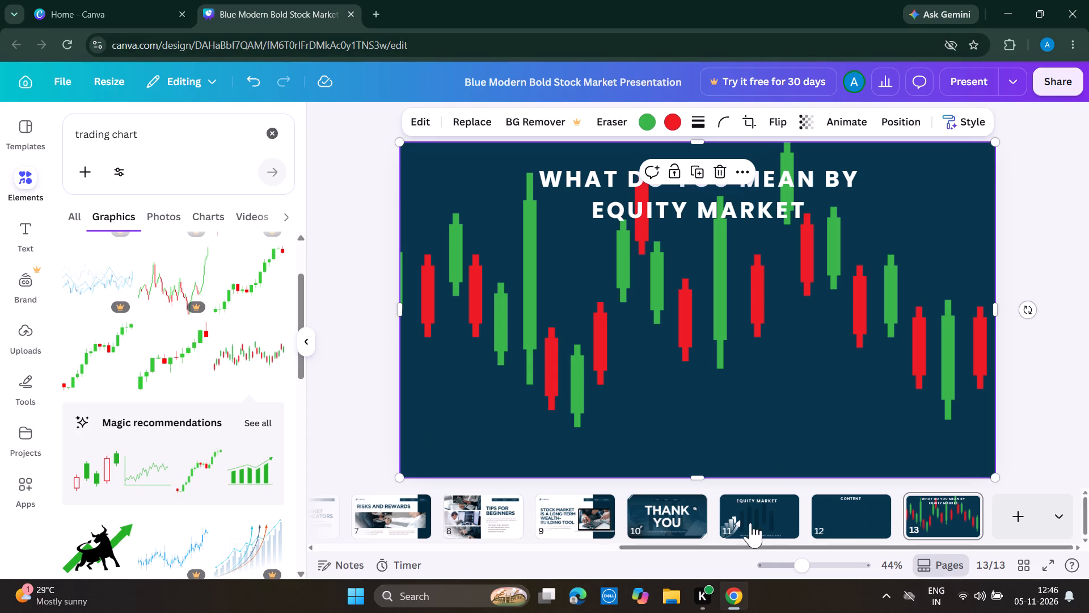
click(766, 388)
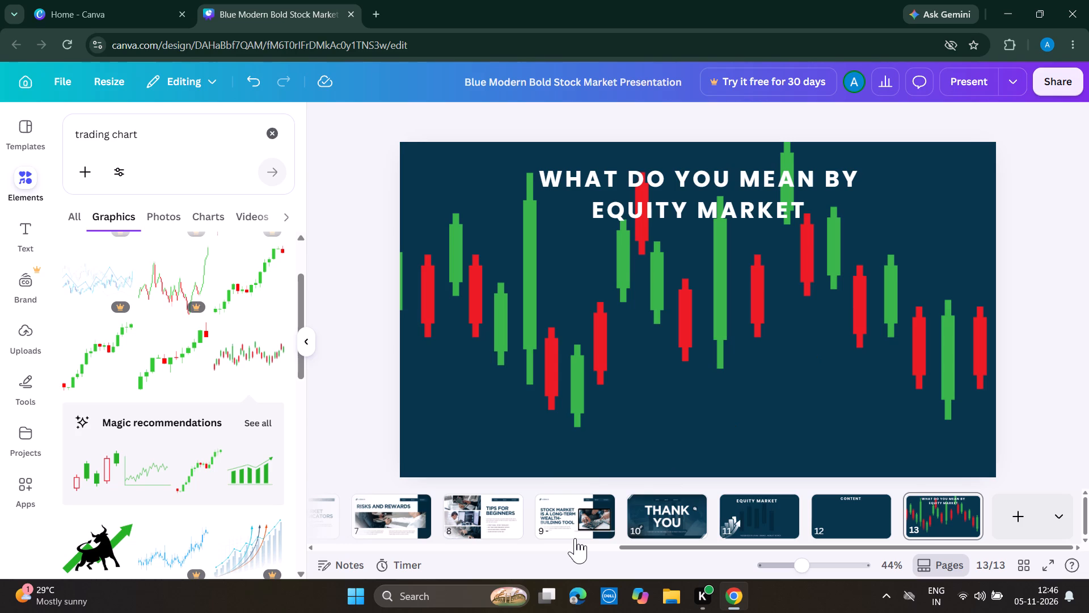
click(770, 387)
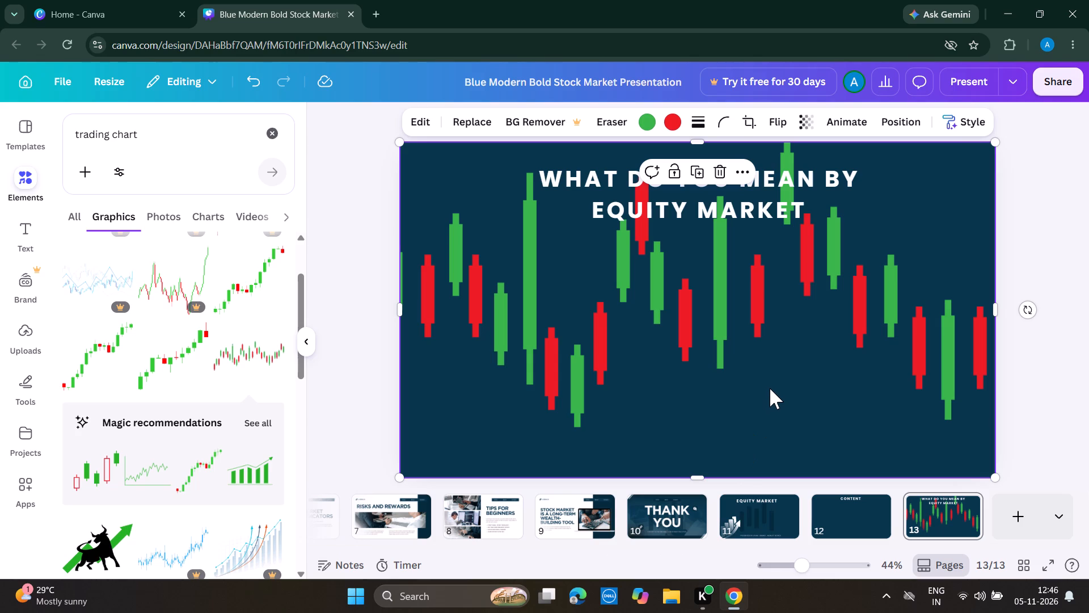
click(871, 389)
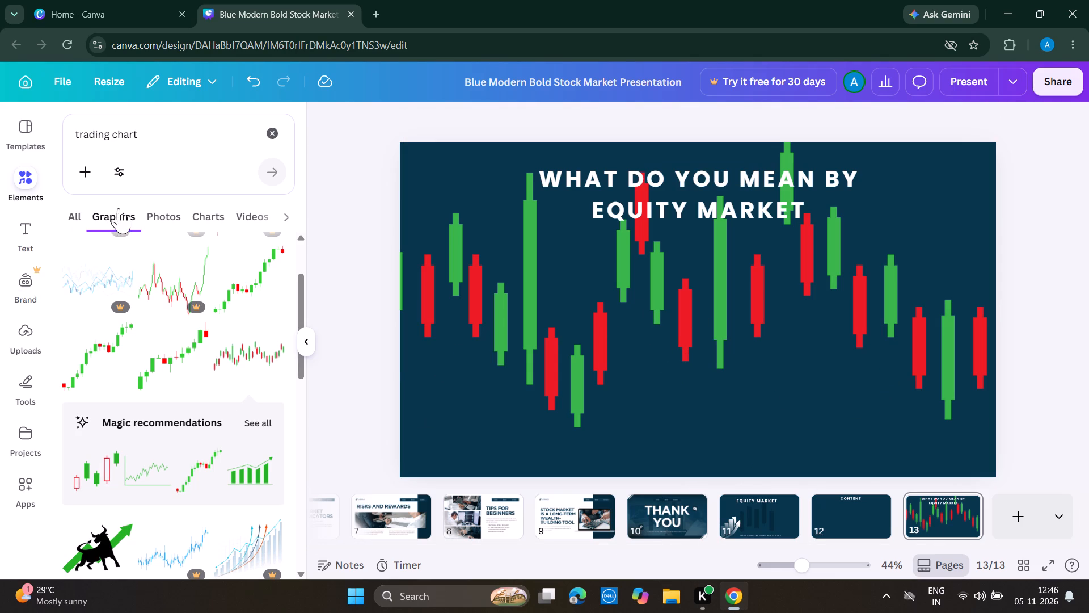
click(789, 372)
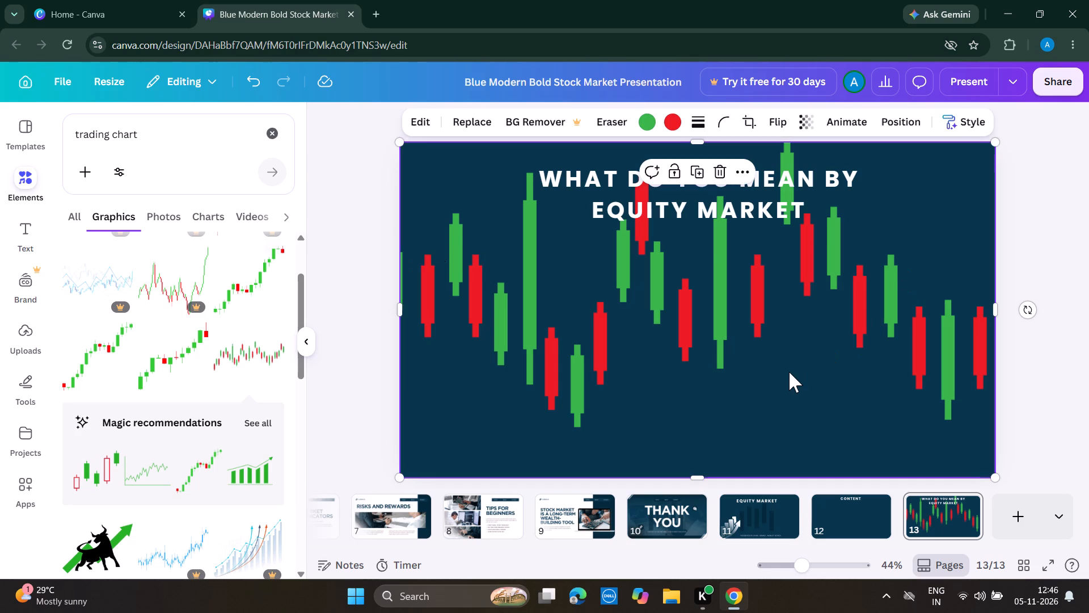
Add the green bar chart graphic with a rising arrow to the "Equity Market" slide and shrink it to well under half size.
click(863, 523)
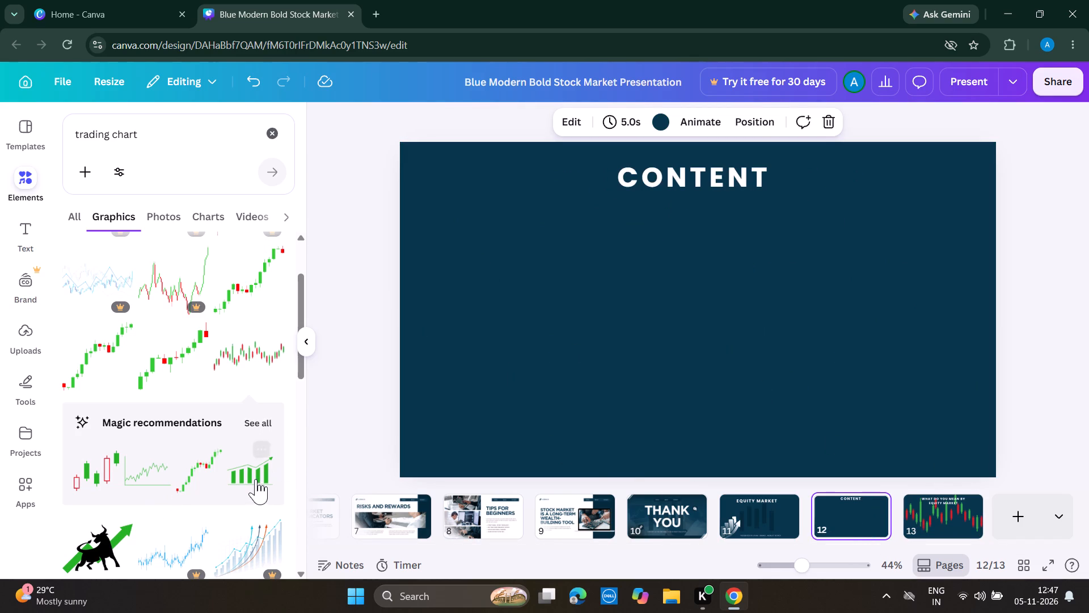
click(742, 512)
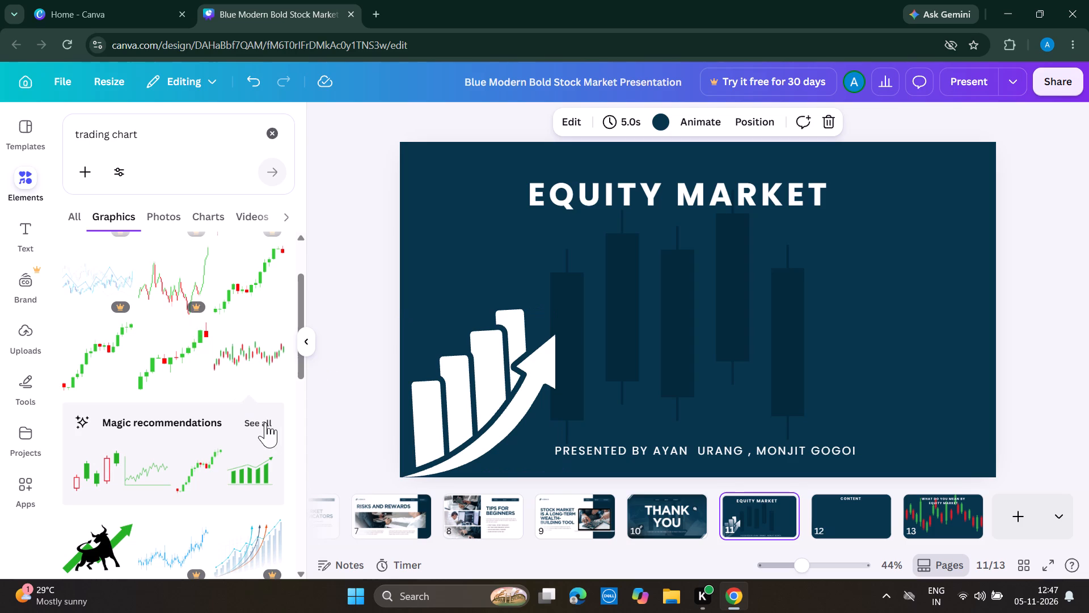
click(272, 469)
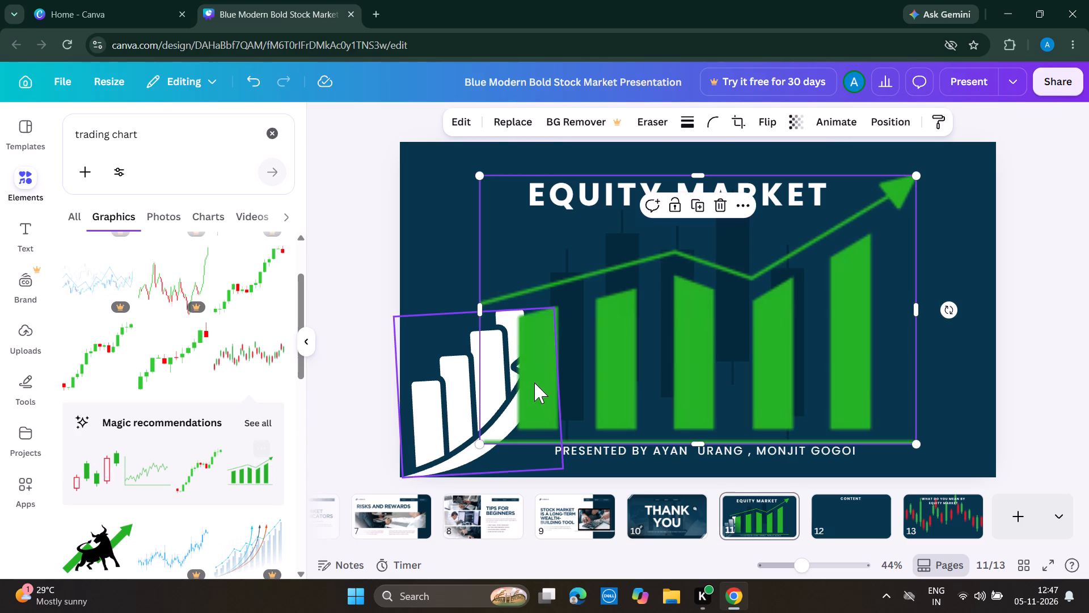
drag(478, 307, 534, 327)
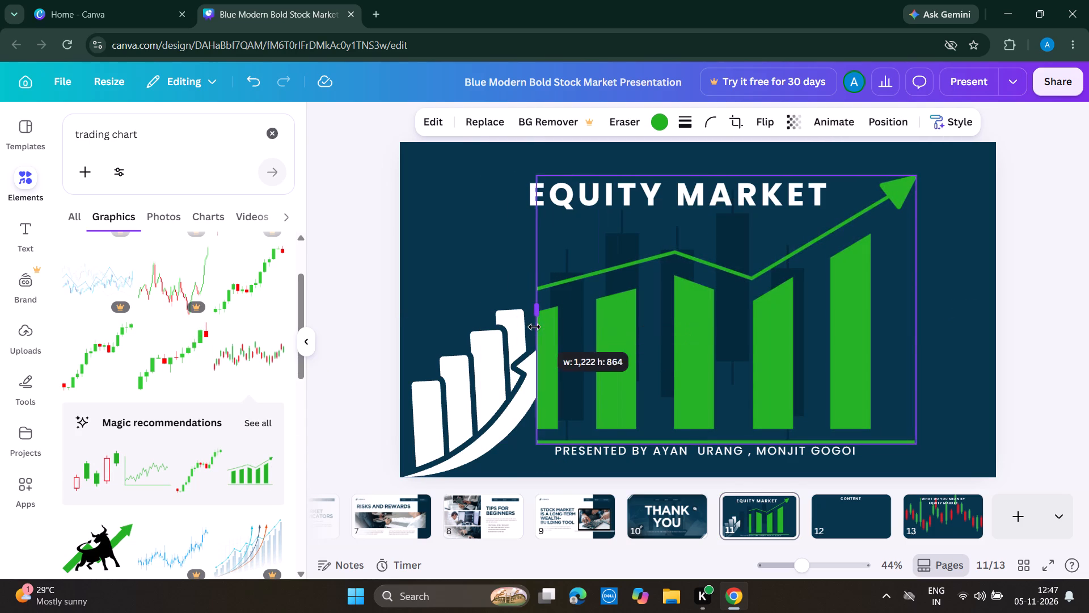
drag(534, 327, 484, 351)
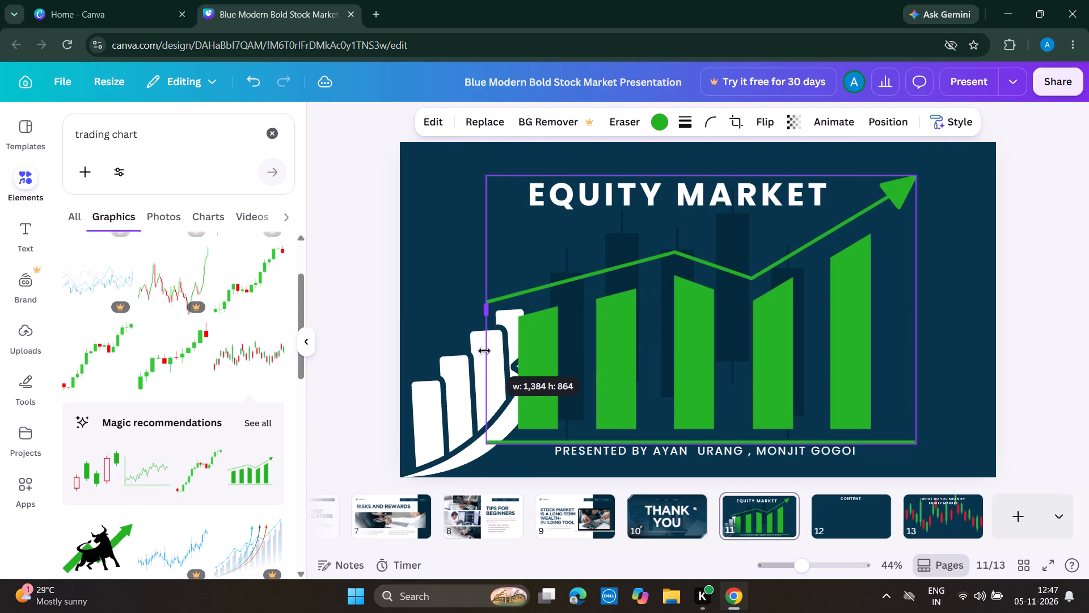
drag(484, 351, 487, 348)
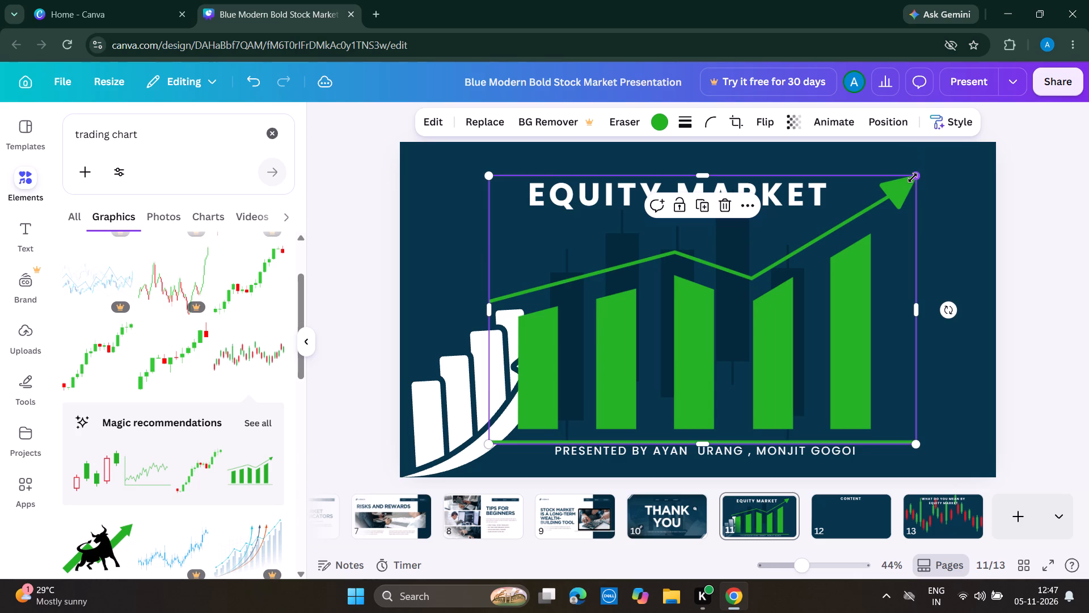
drag(914, 178, 682, 371)
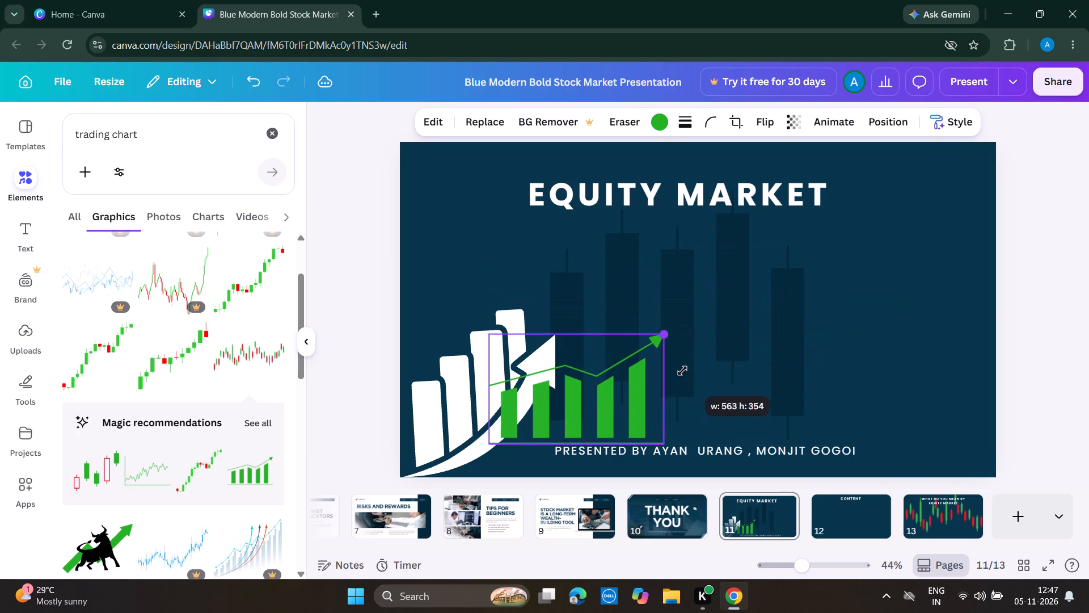
drag(682, 371, 674, 381)
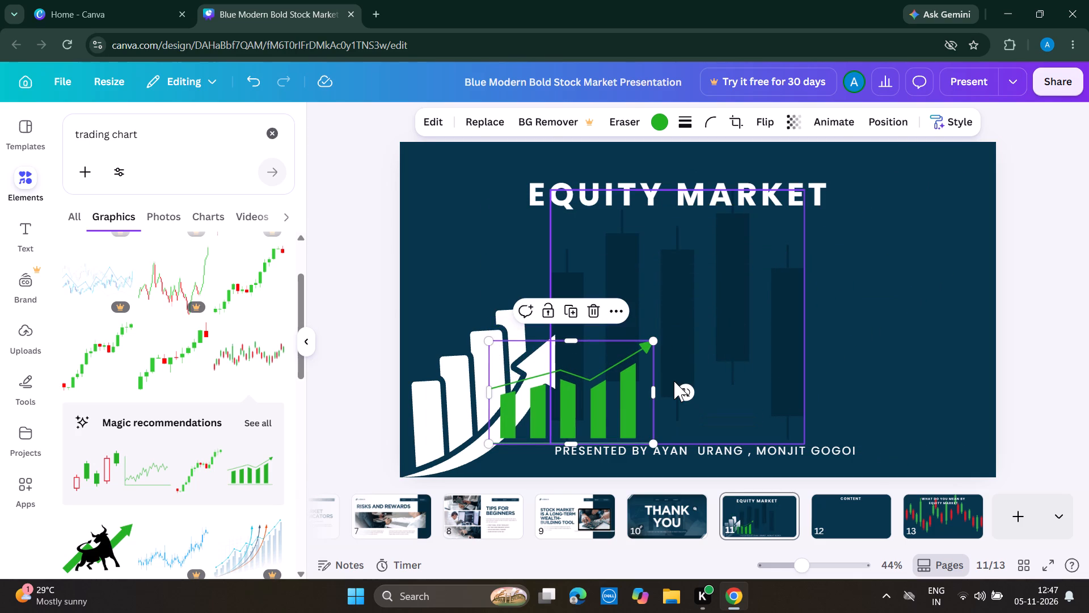
Move the green bar chart graphic into the lower-right corner of the "Equity Market" slide, flush with the slide's edges.
drag(575, 400, 854, 380)
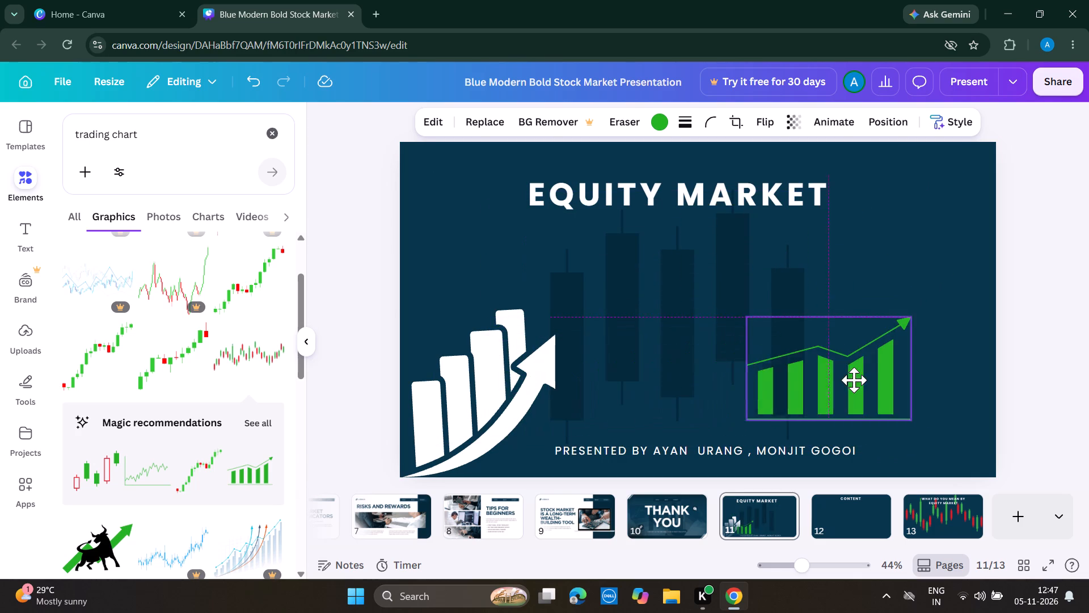
drag(854, 380, 910, 443)
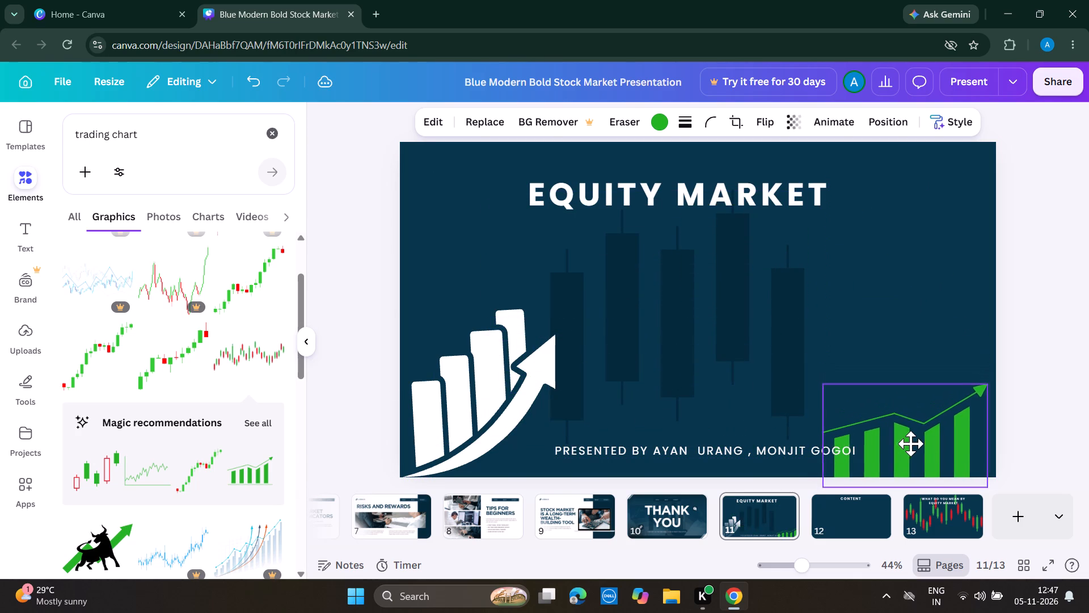
drag(910, 443, 915, 435)
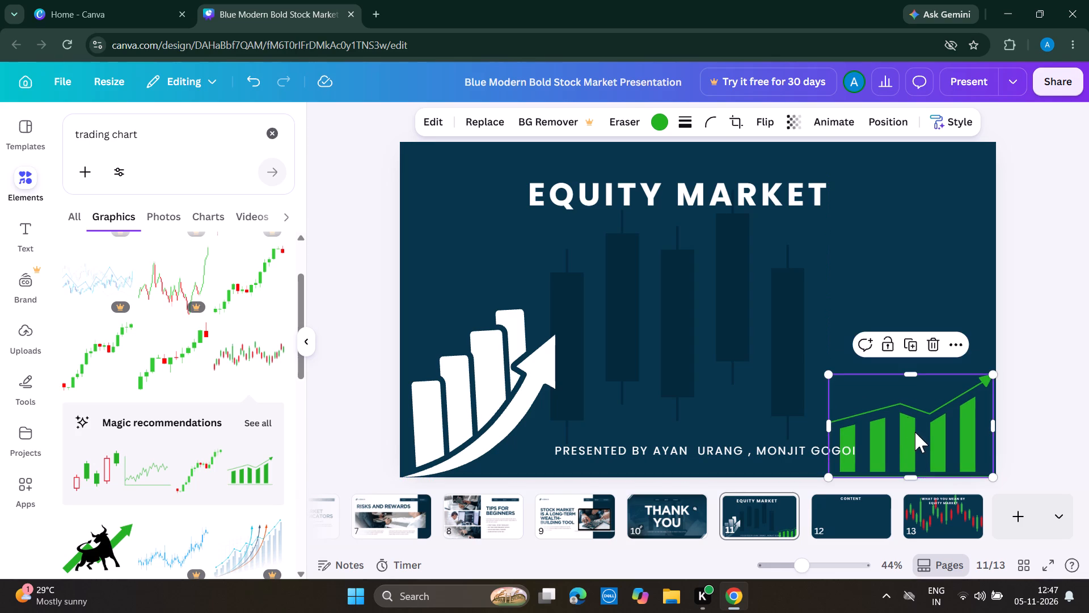
click(854, 285)
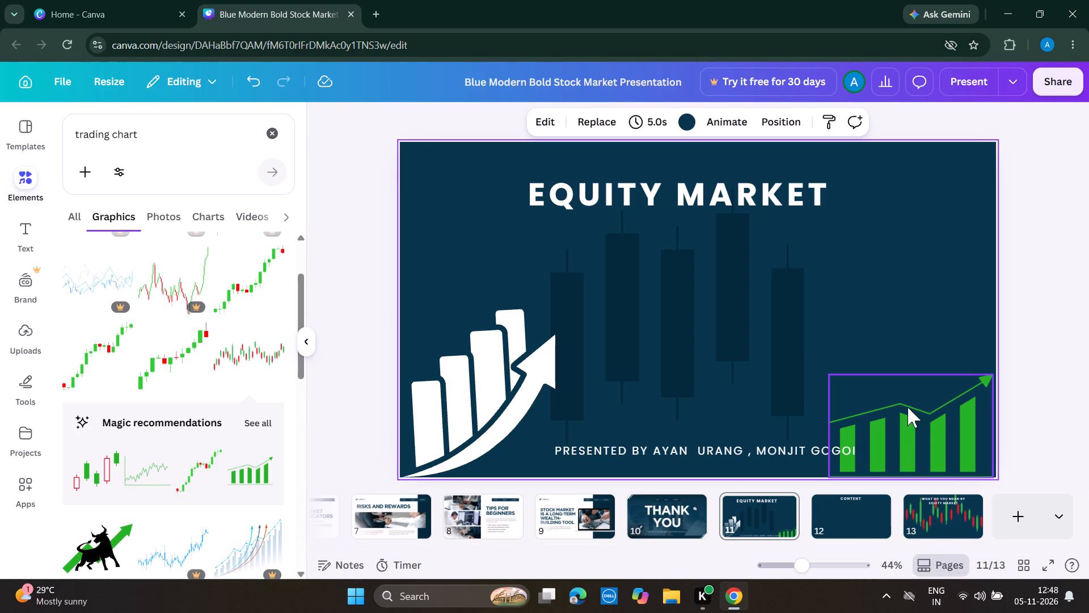
drag(731, 450, 717, 451)
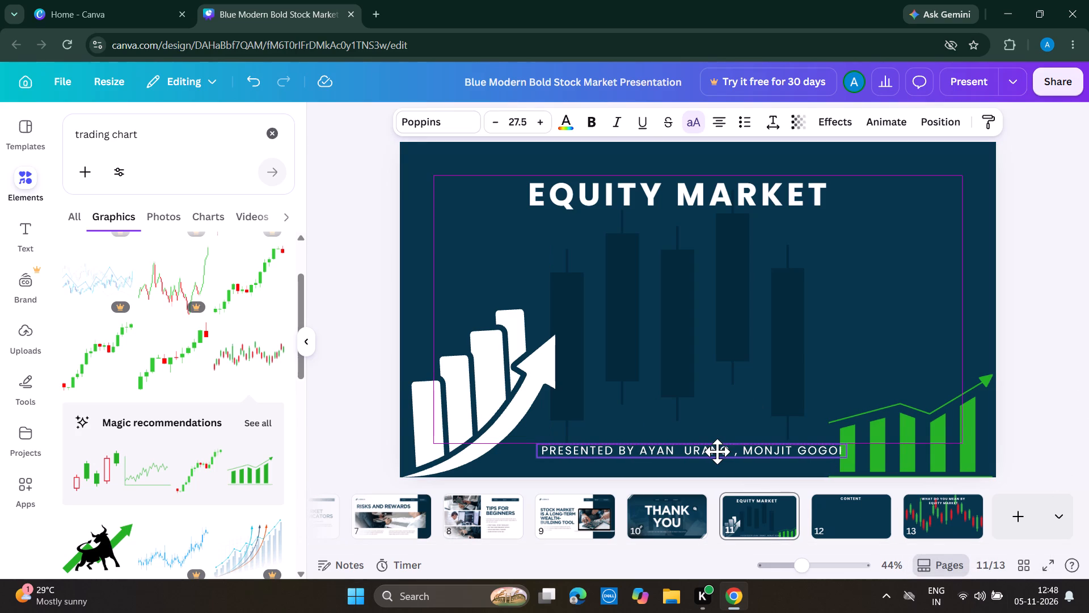
drag(717, 451, 712, 454)
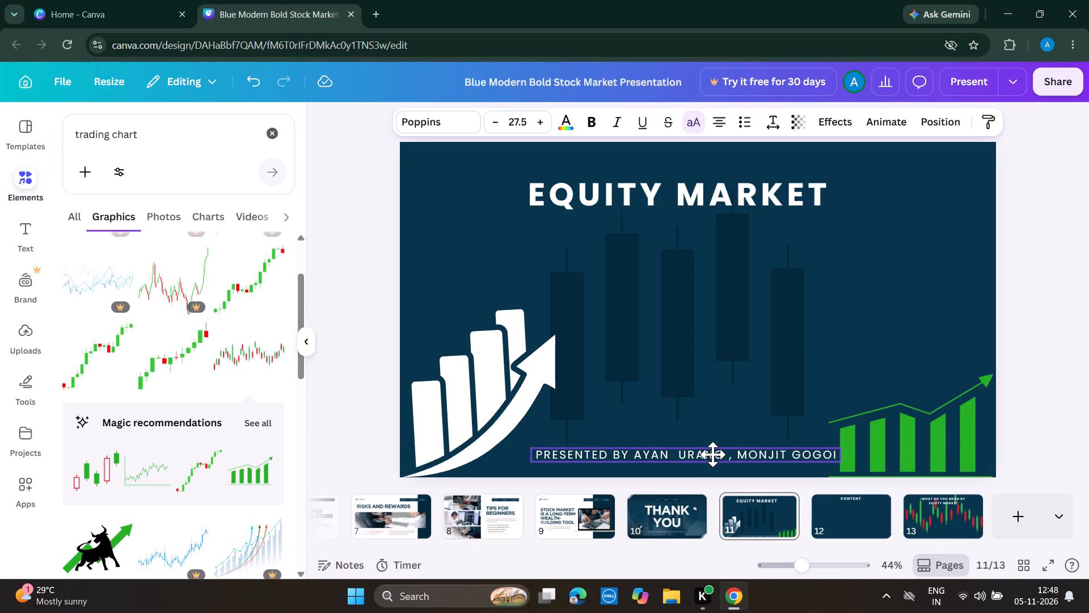
click(902, 275)
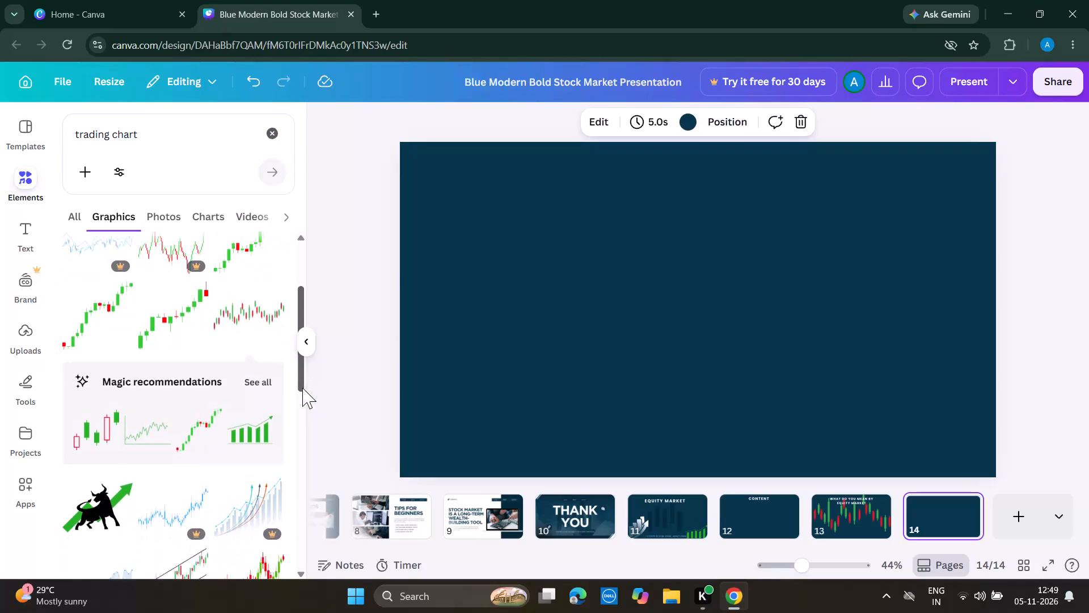
drag(302, 388, 311, 458)
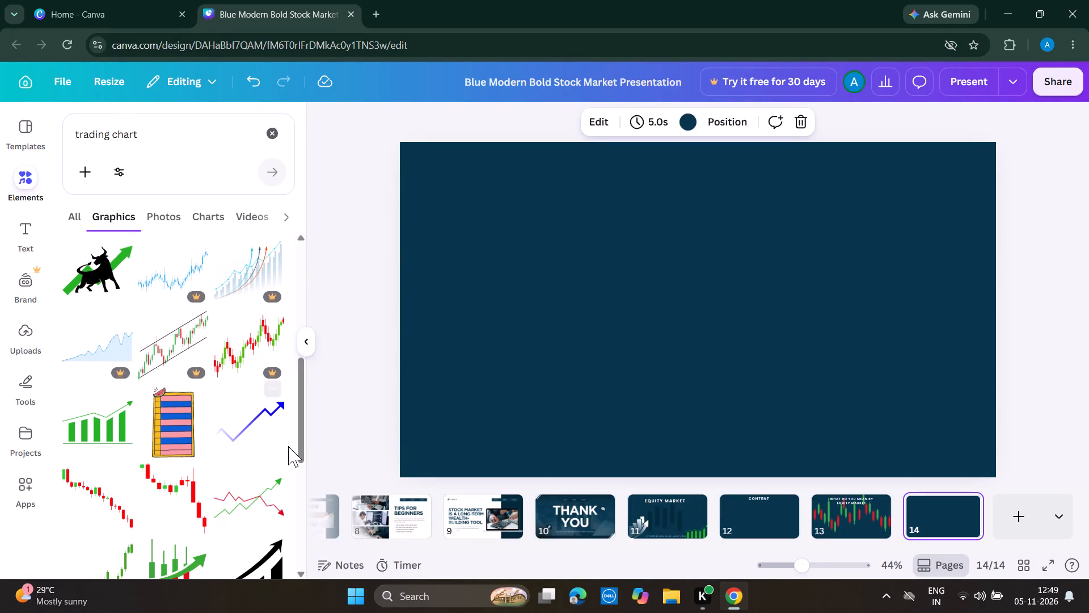
drag(301, 433, 305, 468)
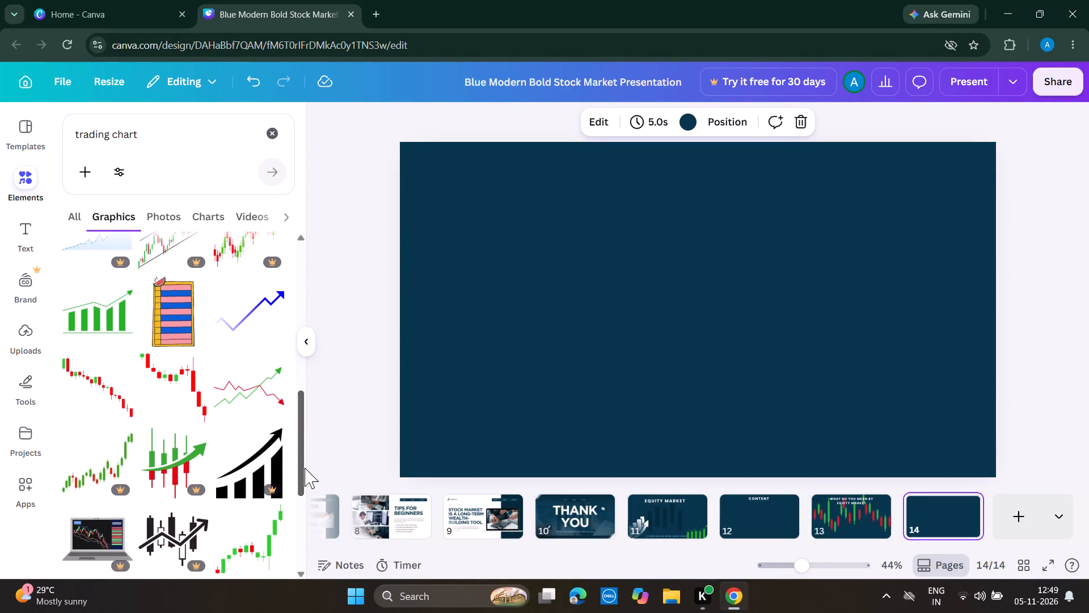
drag(305, 468, 305, 497)
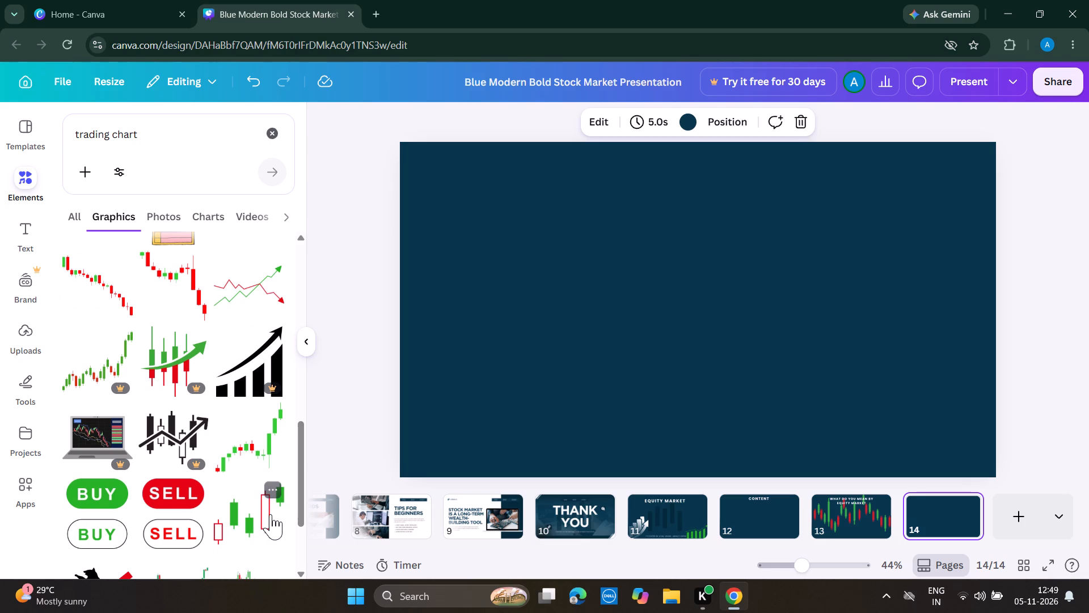
drag(300, 480, 300, 495)
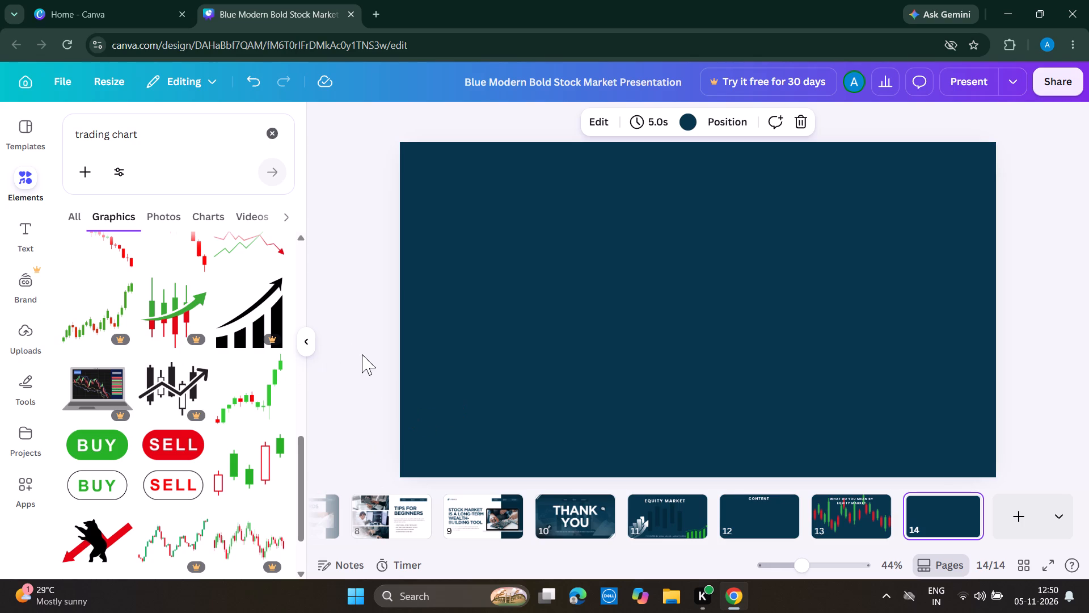
Nudge the white growth-arrow graphic on the "Equity Market" slide slightly closer to the slide's left edge.
click(647, 521)
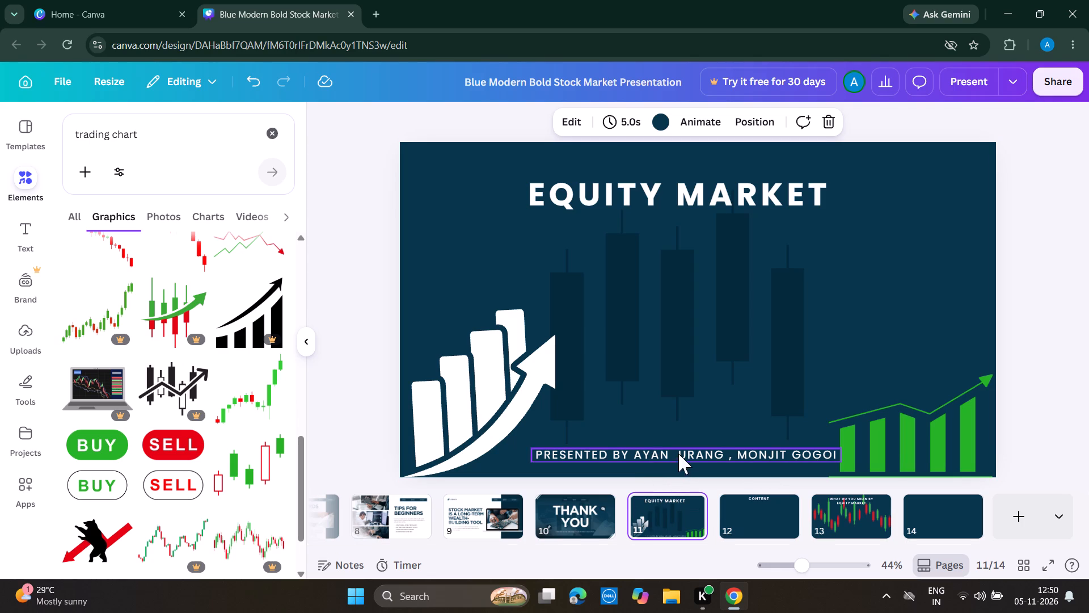
click(630, 454)
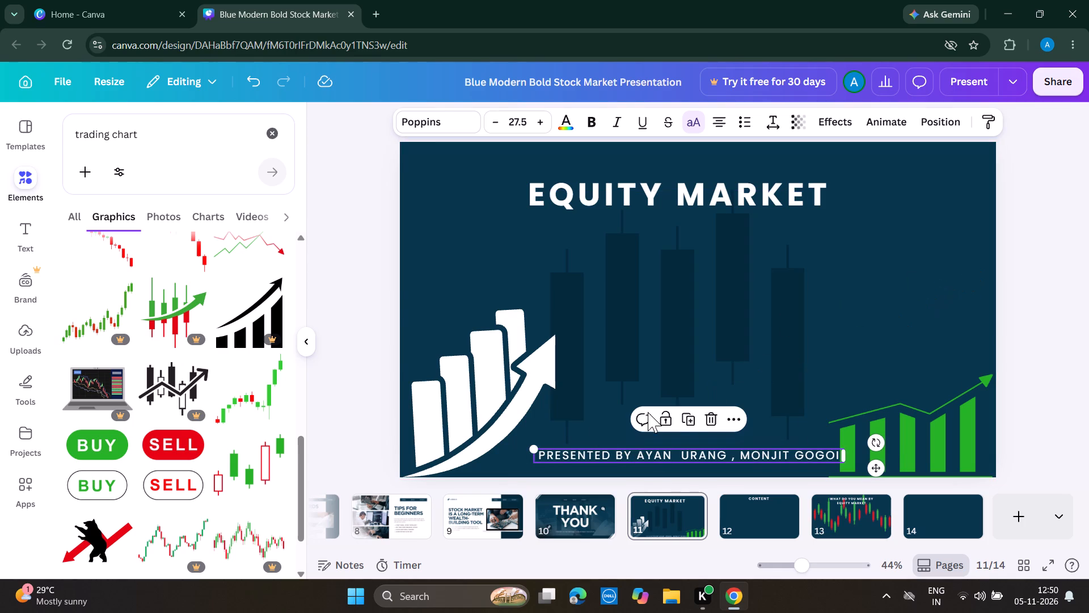
click(505, 397)
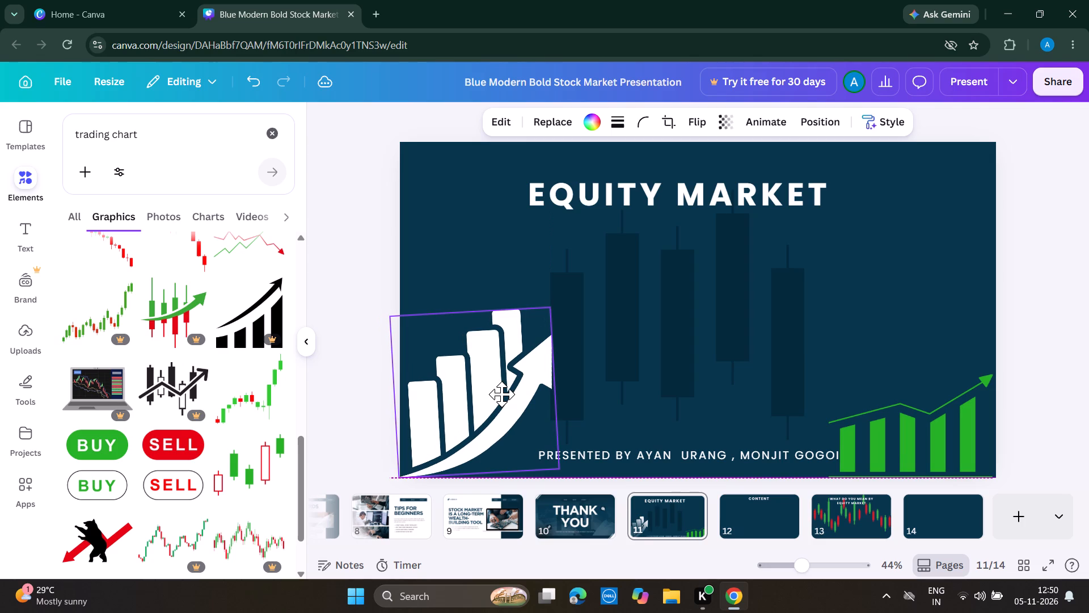
click(870, 262)
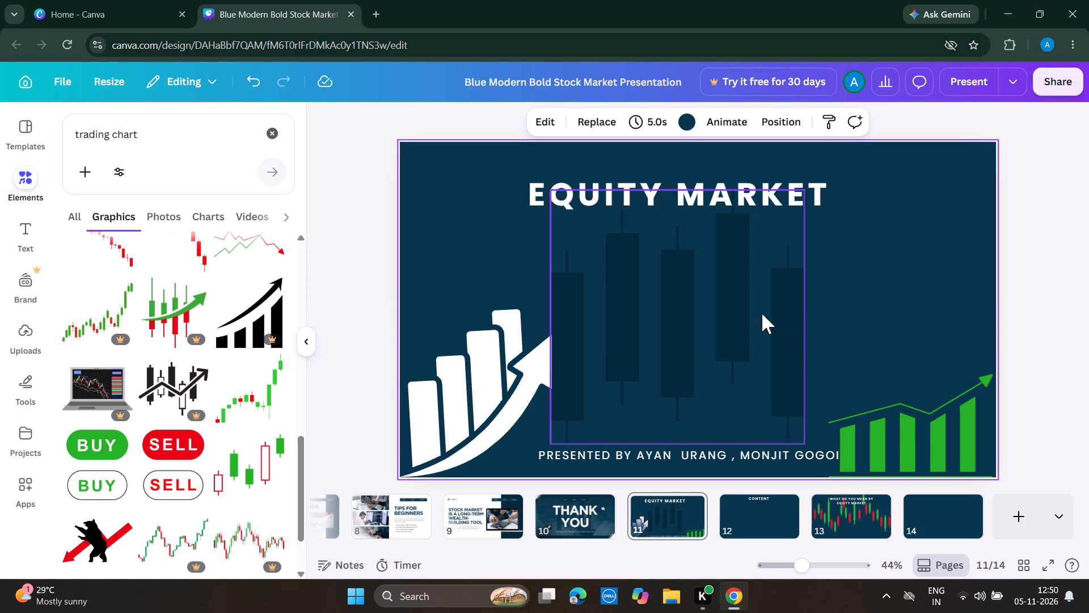
click(855, 272)
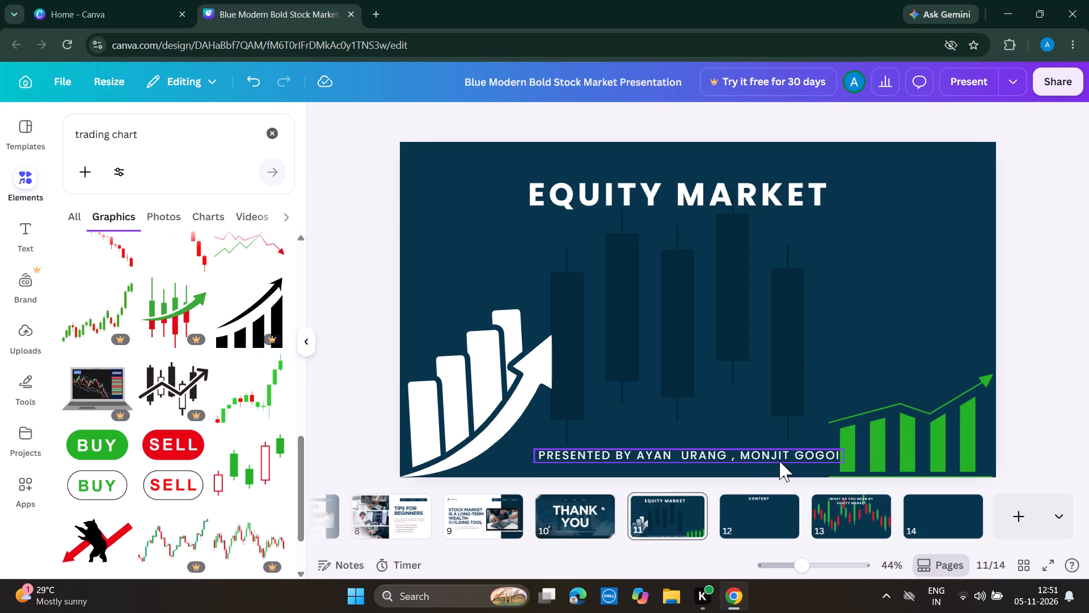
Move the "Presented by" line slightly left and up so it stands clear of the green bar chart.
drag(779, 461, 767, 459)
click(893, 305)
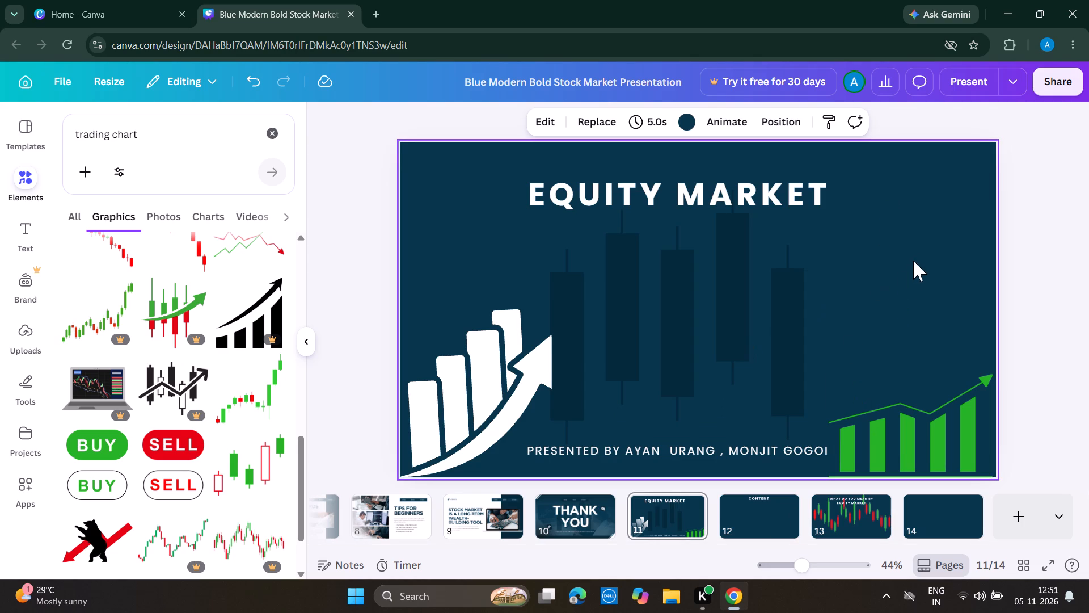
Go to the blank page 14 and examine the trading chart graphics for a suitable picture.
click(926, 517)
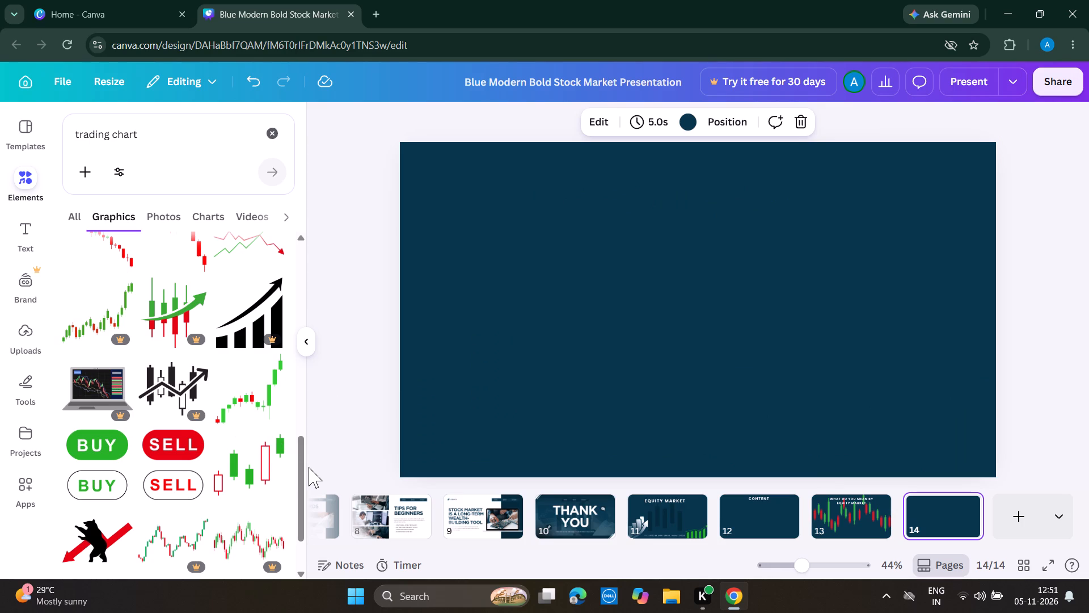
drag(309, 467, 303, 476)
drag(298, 475, 299, 488)
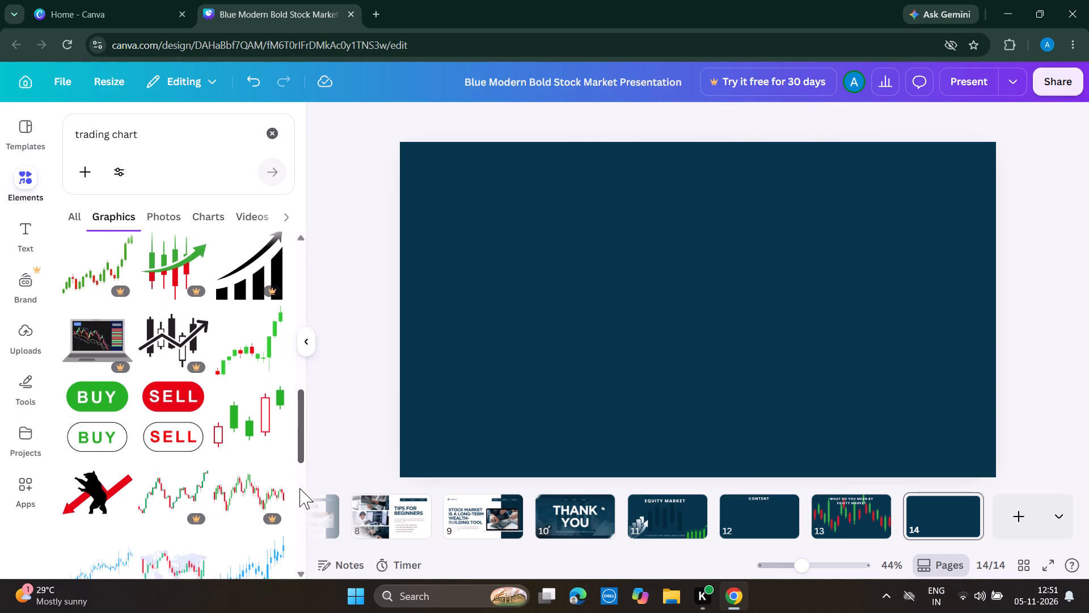
drag(299, 488, 299, 468)
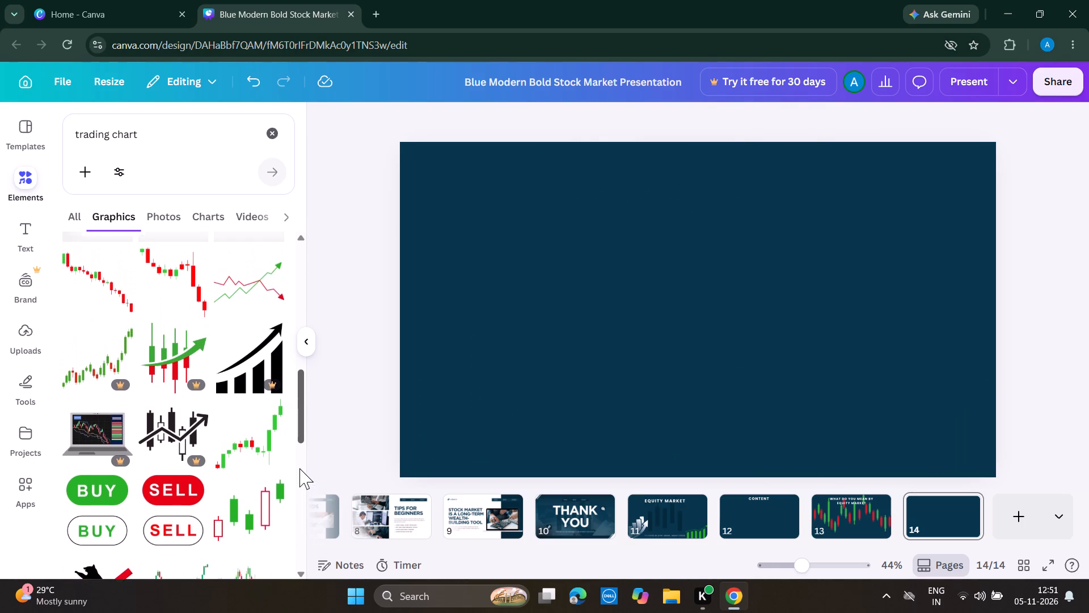
drag(299, 468, 304, 428)
right_drag(302, 442, 304, 428)
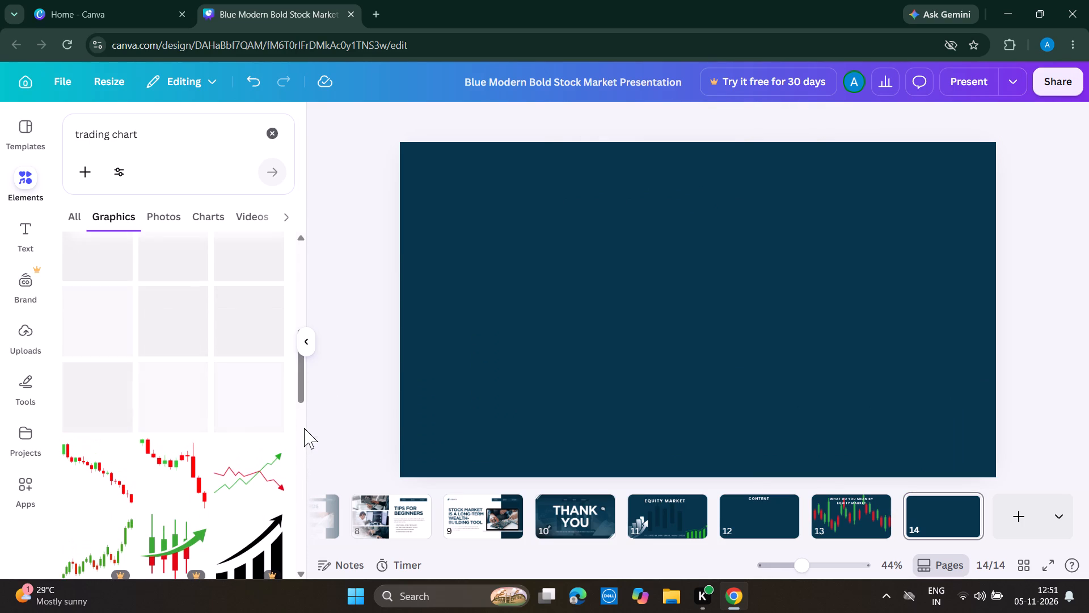
drag(304, 428, 569, 318)
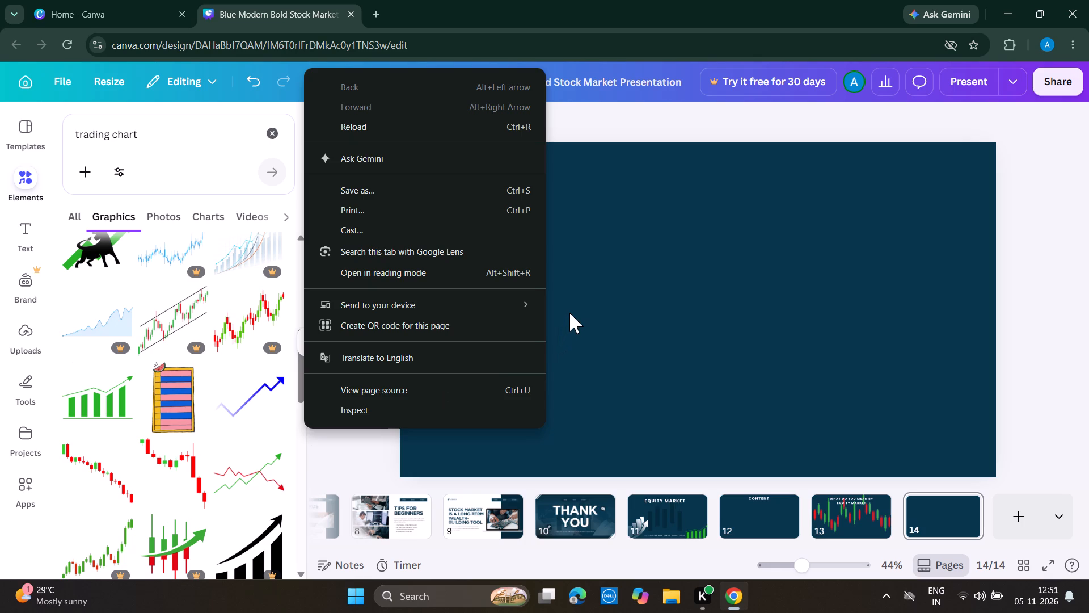
click(569, 313)
click(306, 408)
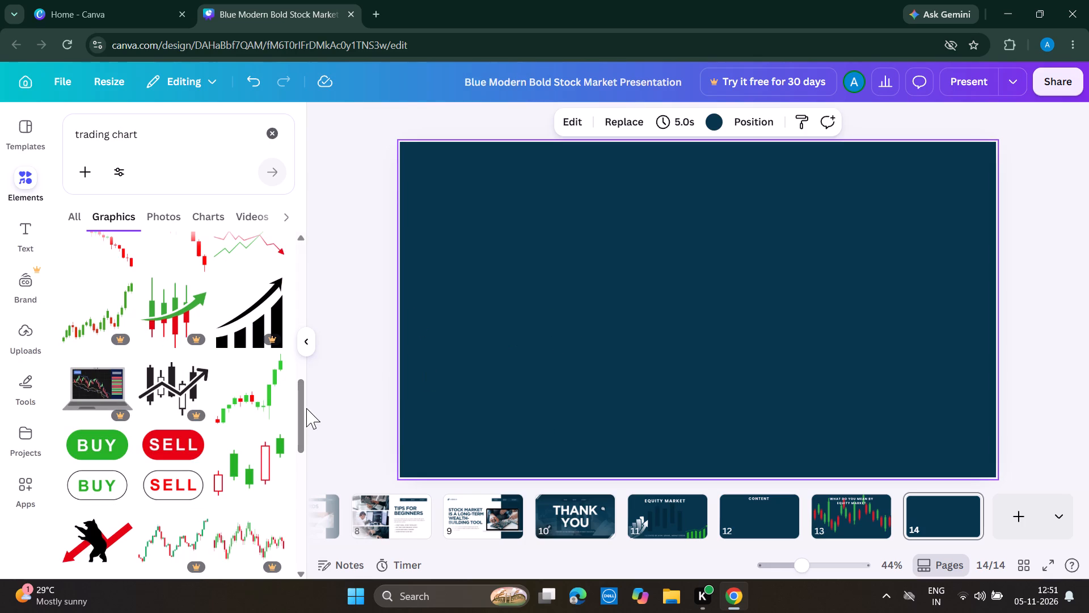
Add the red SELL graphic to the "What do you mean by equity market" slide, shrunk to about 139 by 158 in the slide's bottom-left corner.
click(667, 510)
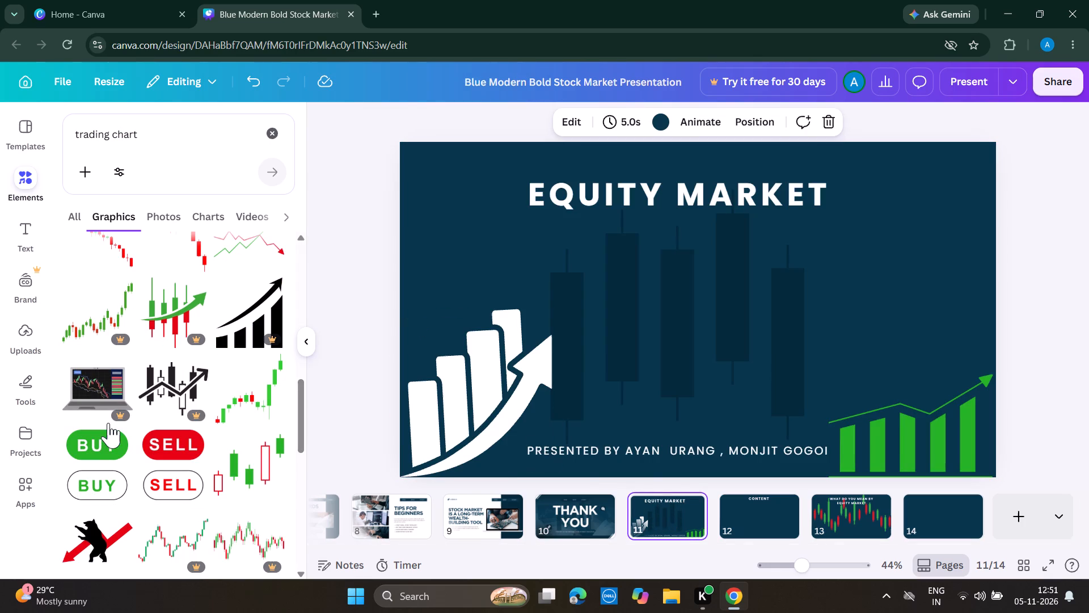
click(847, 526)
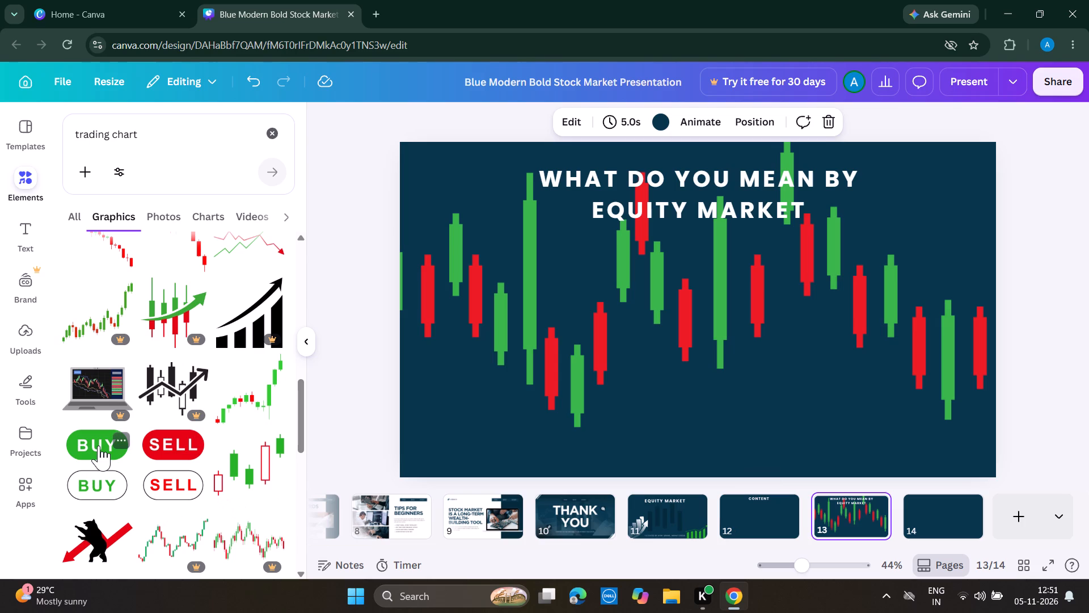
click(179, 434)
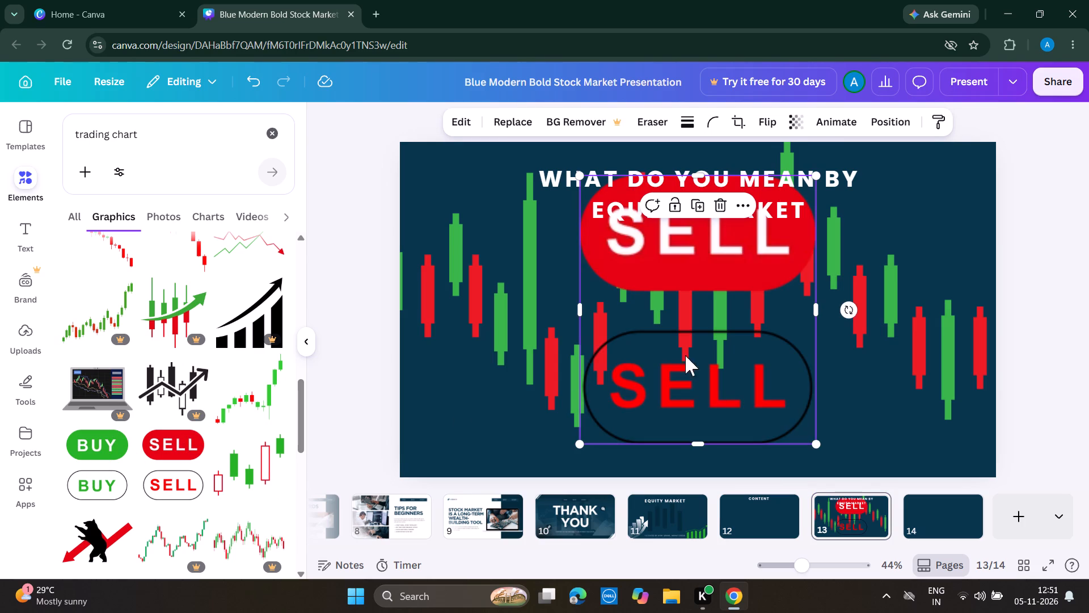
drag(733, 335, 716, 353)
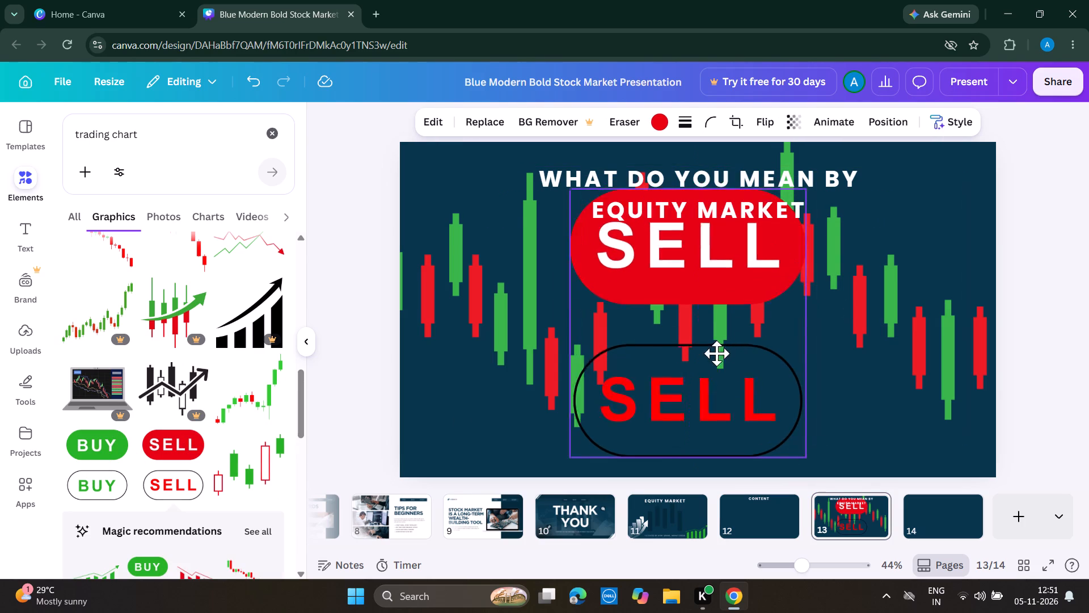
drag(716, 353, 557, 392)
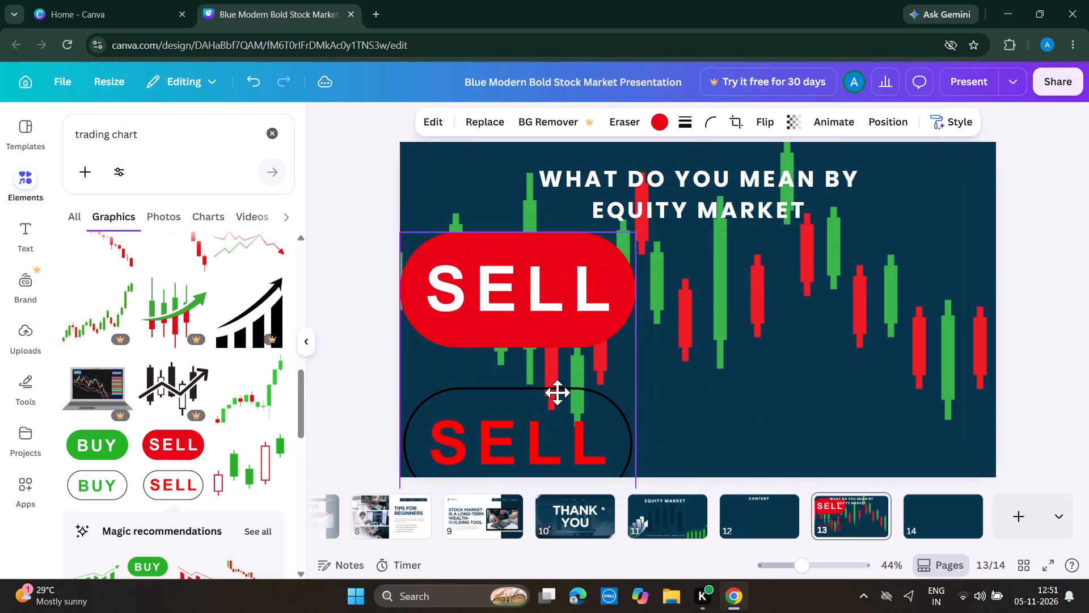
drag(557, 392, 560, 388)
drag(643, 226, 576, 328)
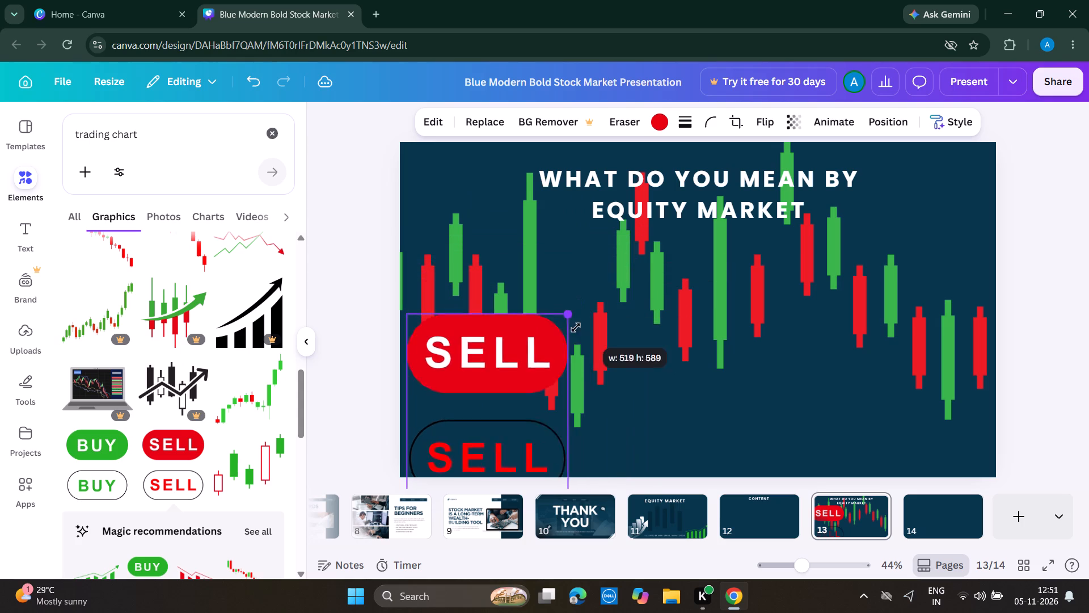
drag(576, 328, 505, 438)
drag(448, 446, 458, 415)
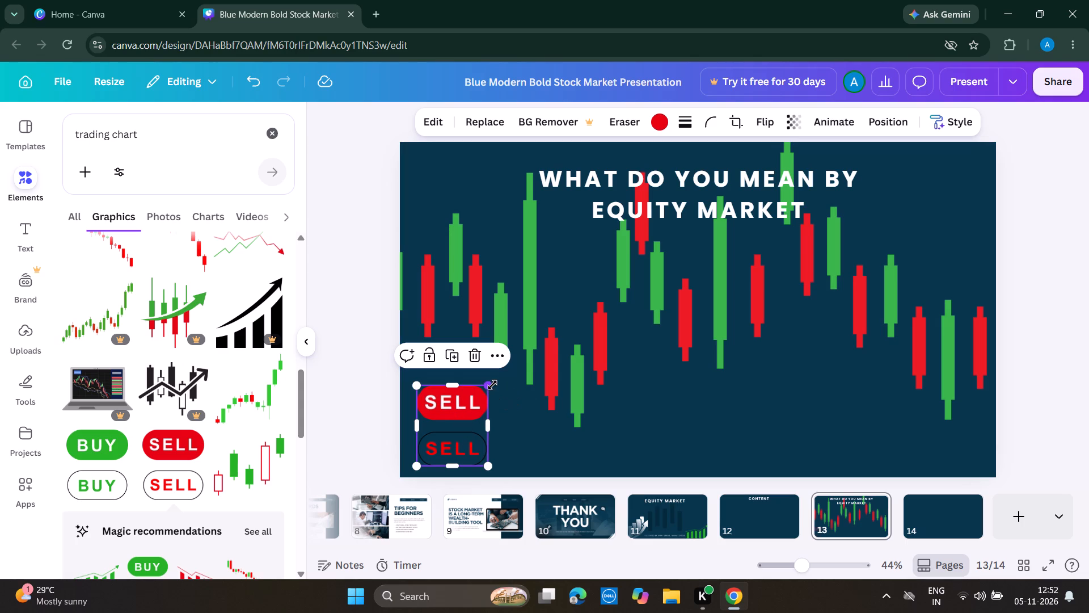
drag(488, 385, 465, 422)
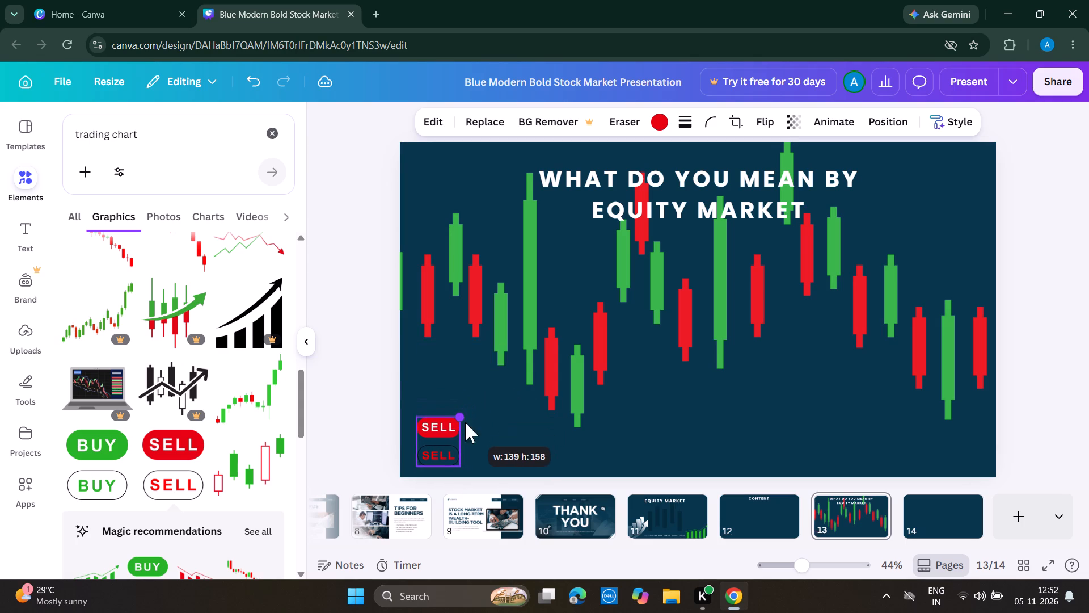
drag(465, 422, 465, 423)
drag(443, 435, 438, 442)
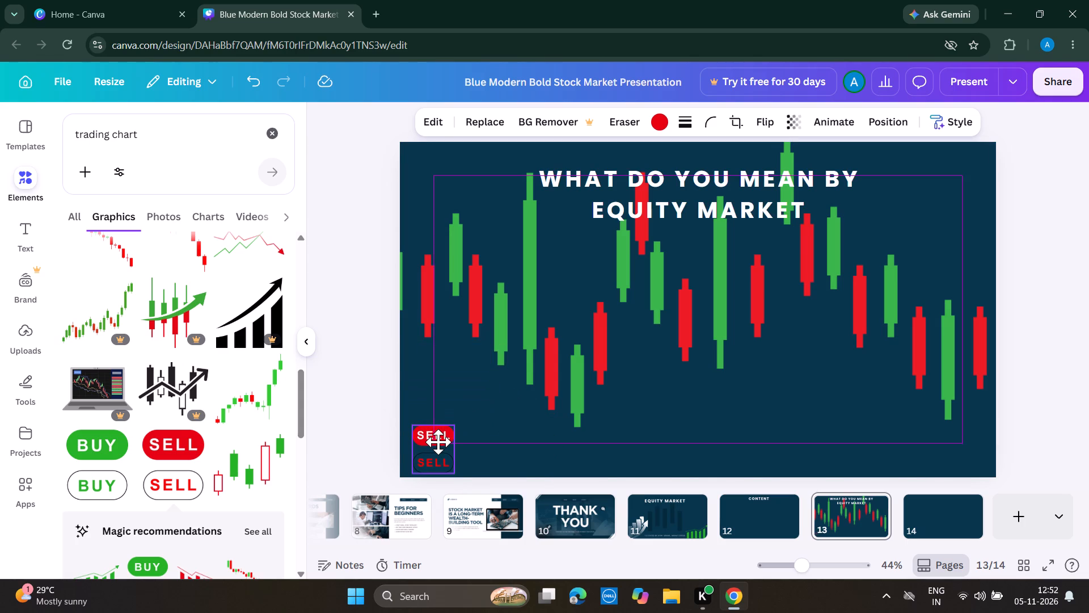
drag(438, 442, 432, 438)
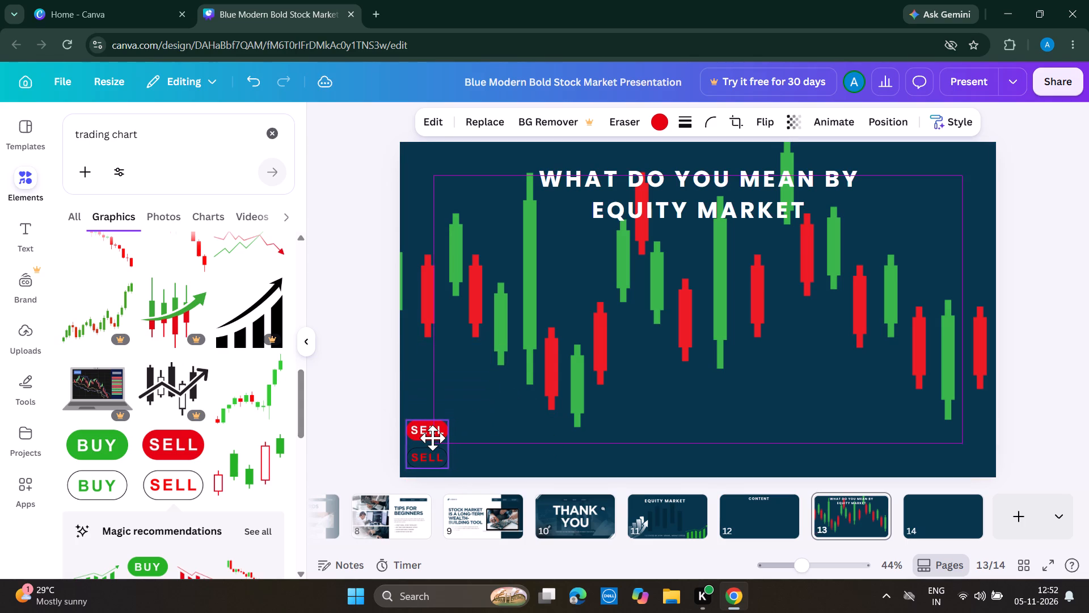
drag(432, 438, 430, 441)
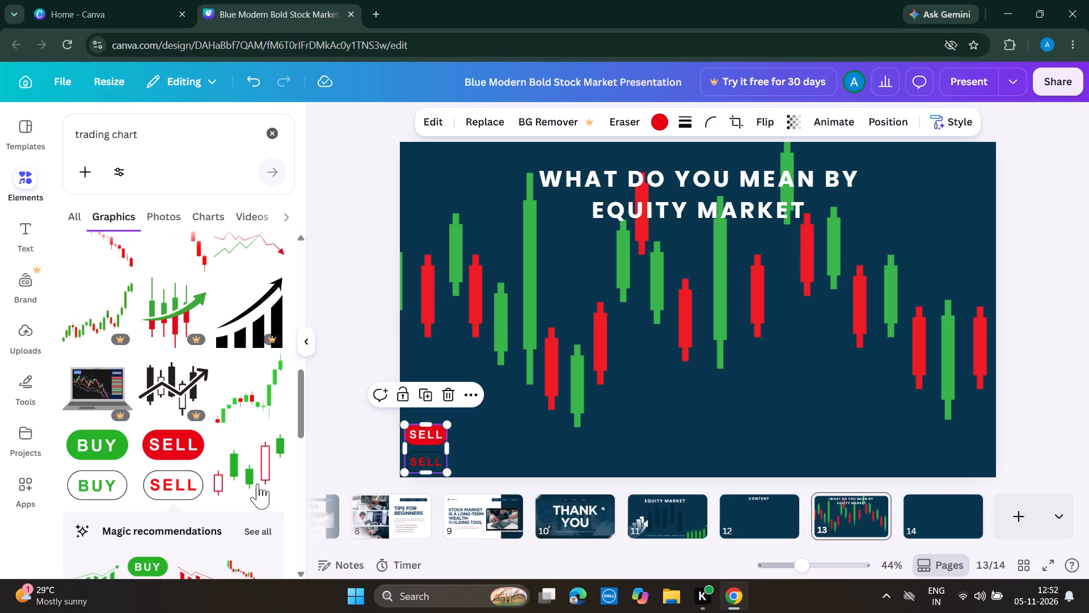
Add the green BUY graphic to the same slide, shrunk slightly smaller than the SELL graphic and placed in the slide's bottom-right corner.
click(100, 472)
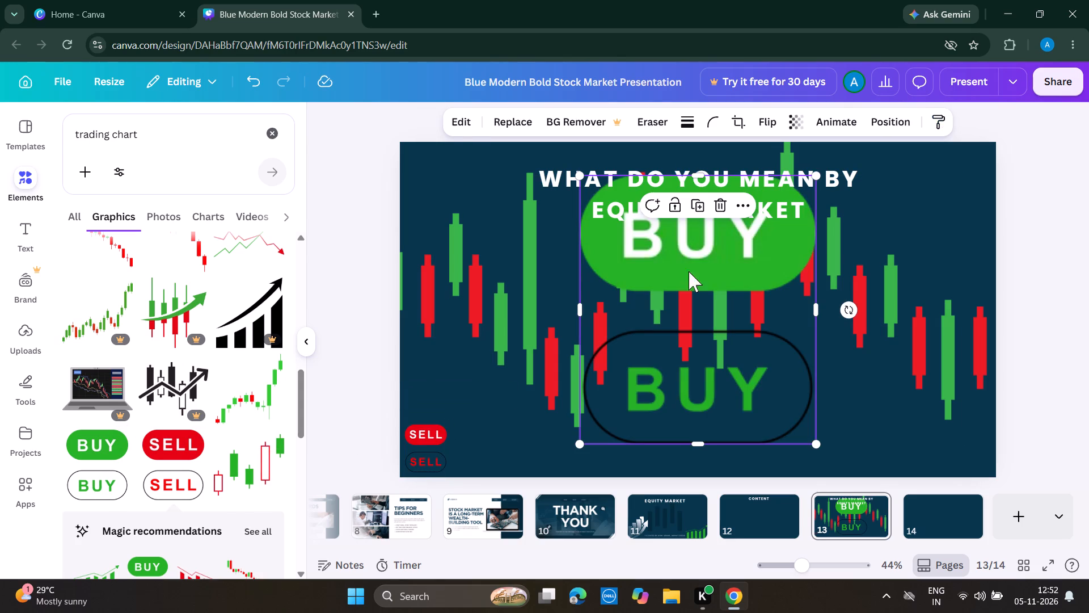
click(738, 256)
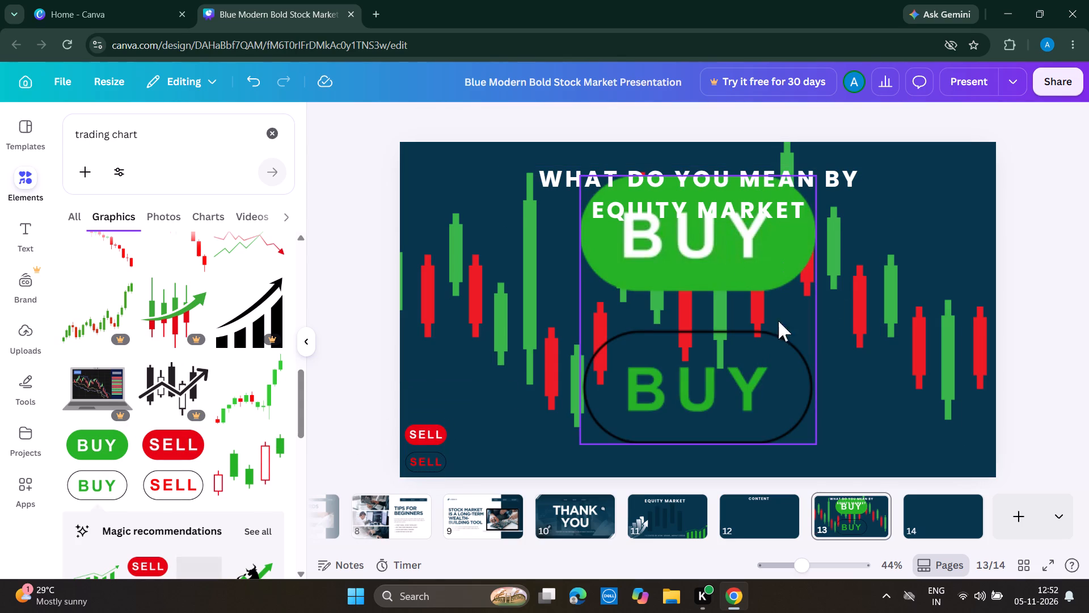
click(766, 279)
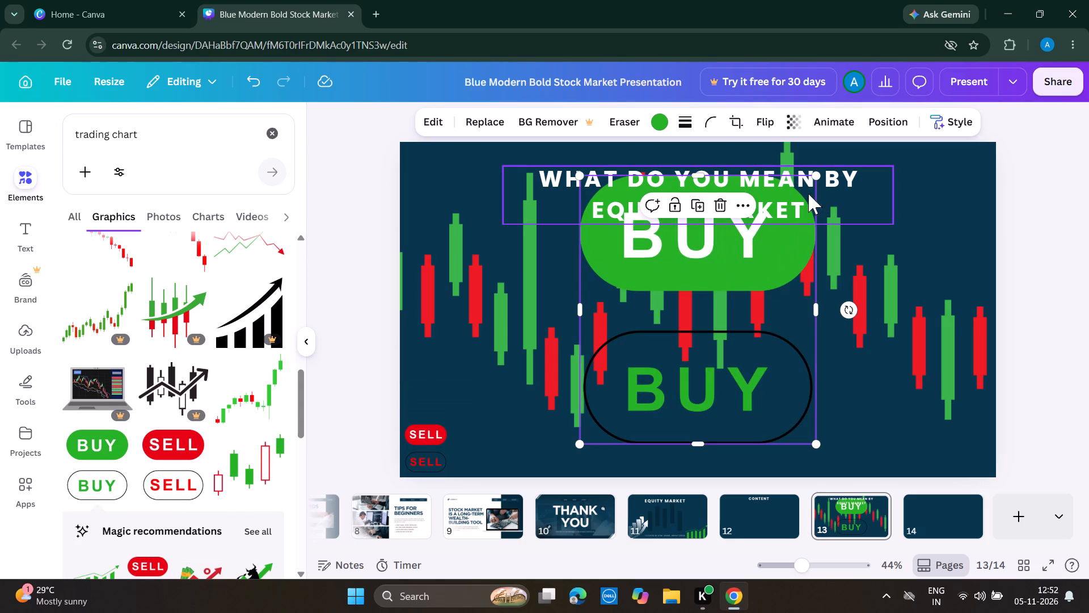
drag(817, 176, 673, 405)
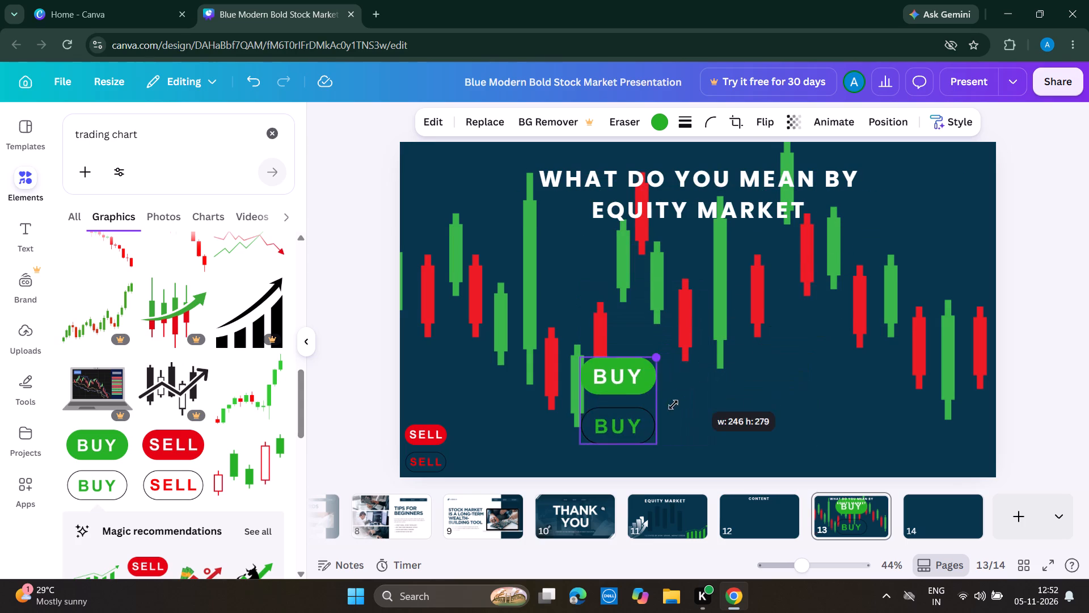
drag(673, 405, 641, 429)
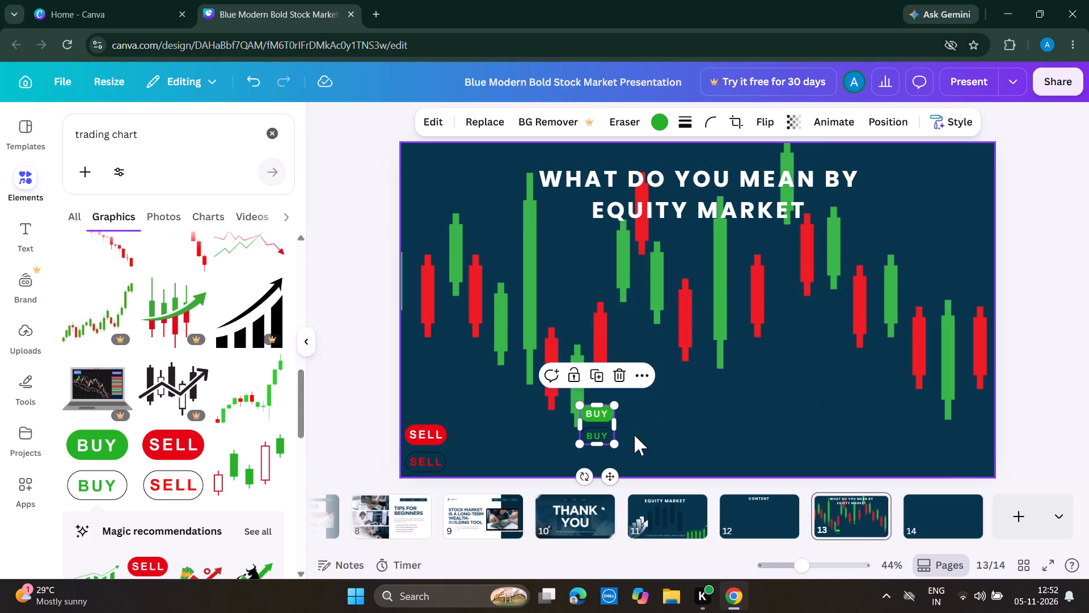
drag(601, 429, 987, 454)
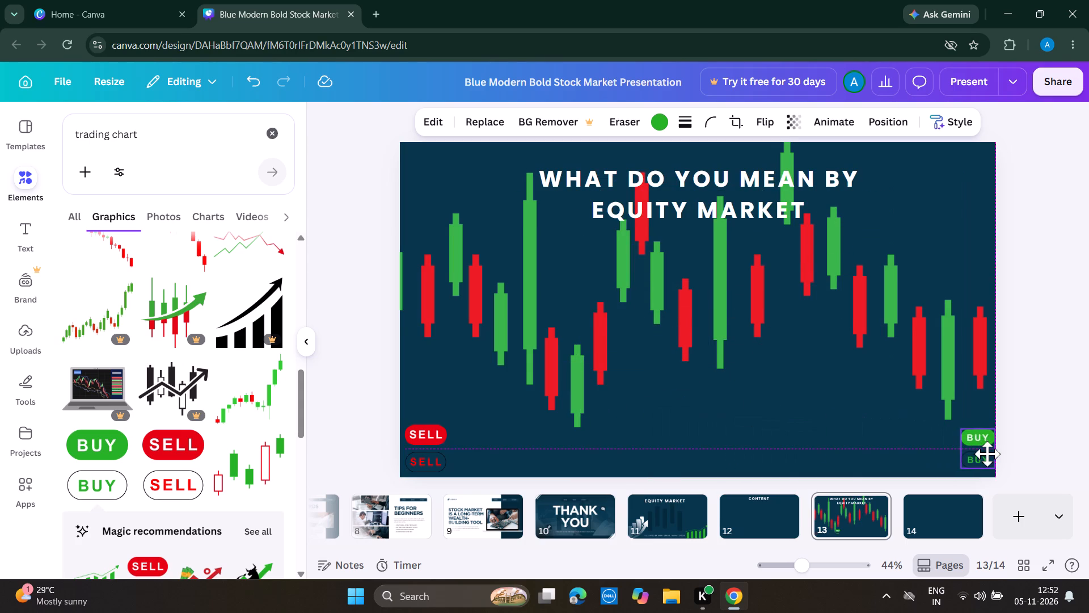
drag(987, 454, 978, 453)
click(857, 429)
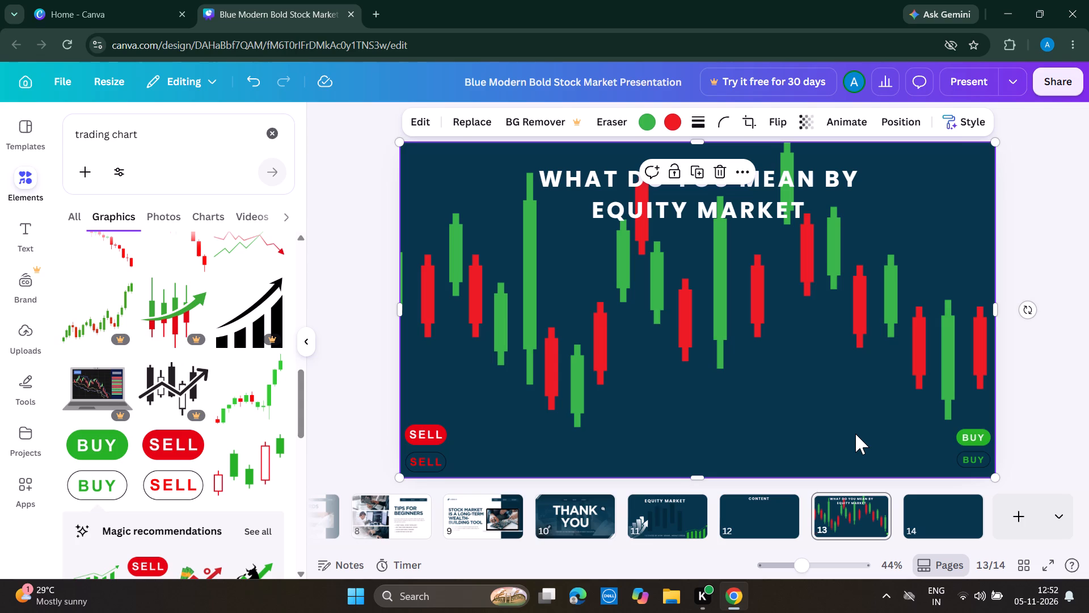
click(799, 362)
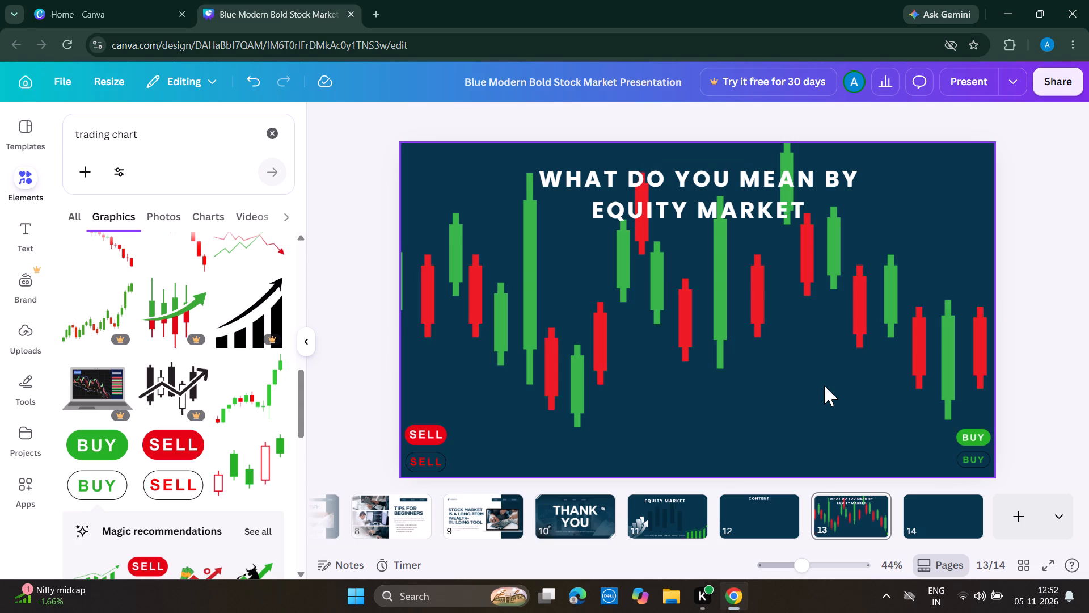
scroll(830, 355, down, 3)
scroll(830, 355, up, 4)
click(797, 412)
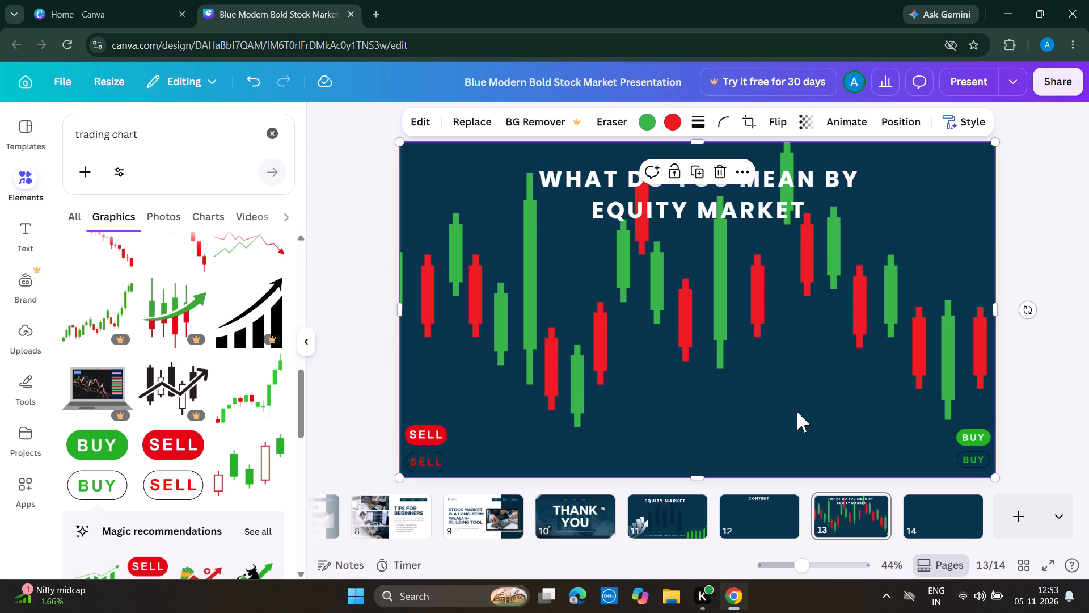
Increase the "What do you mean by equity market" title's font size to 64.3.
click(866, 202)
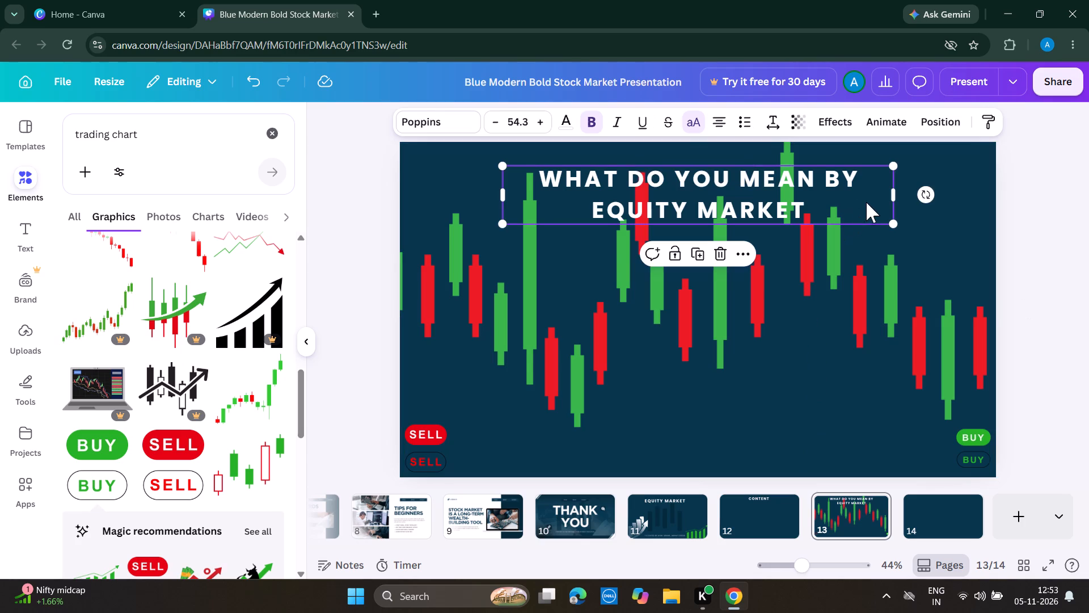
click(543, 122)
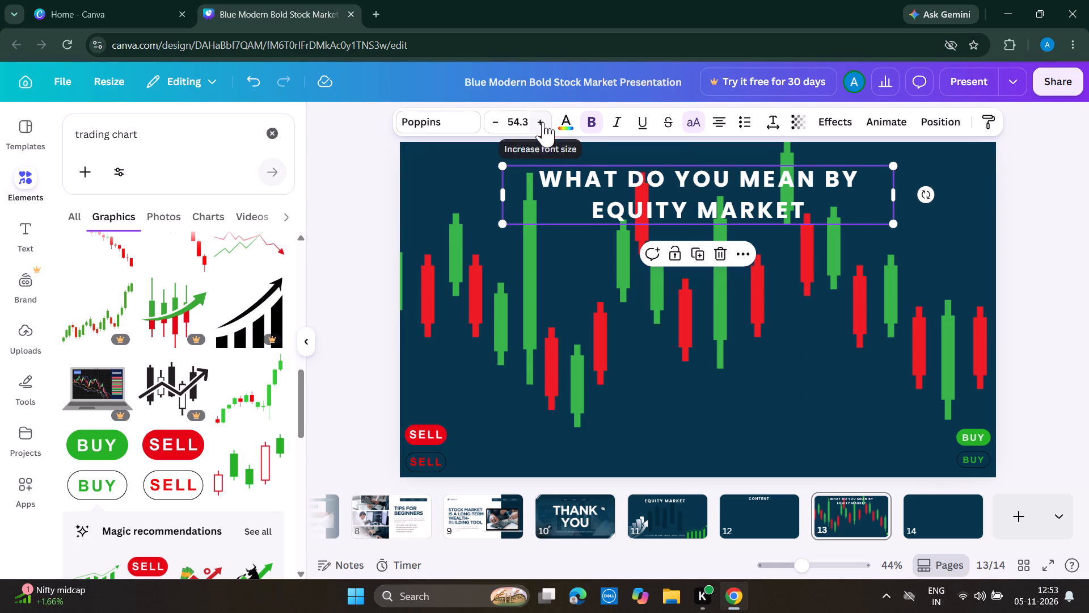
triple_click(543, 122)
triple_click(543, 122)
triple_click(543, 122)
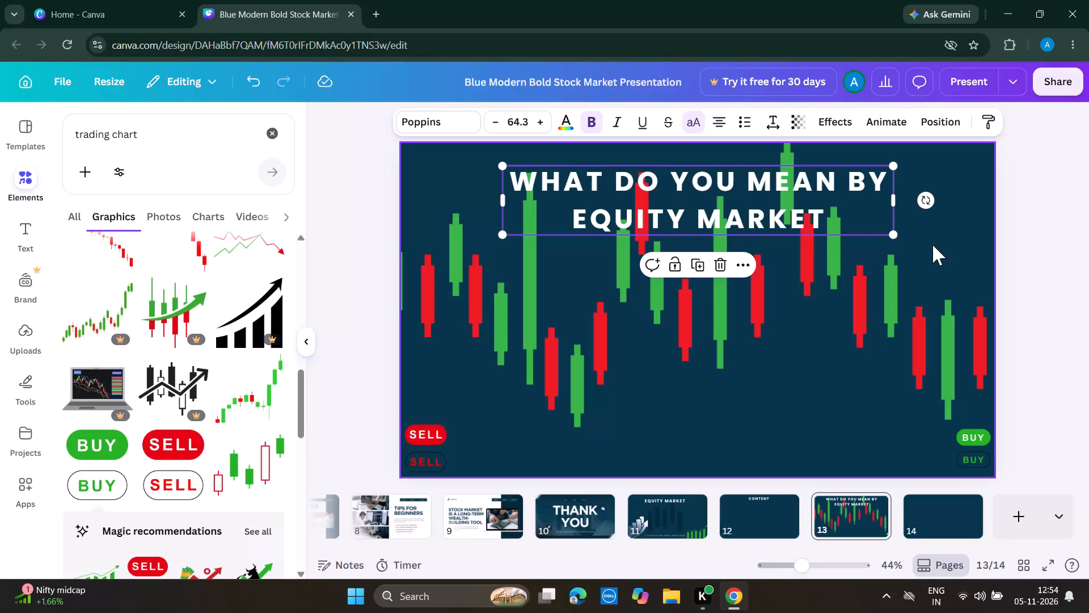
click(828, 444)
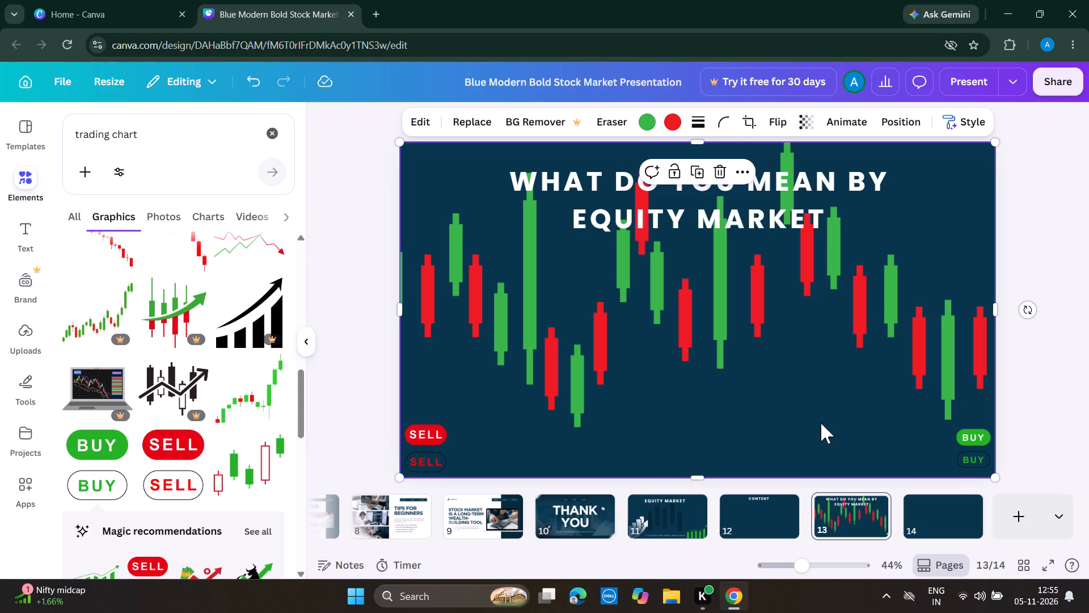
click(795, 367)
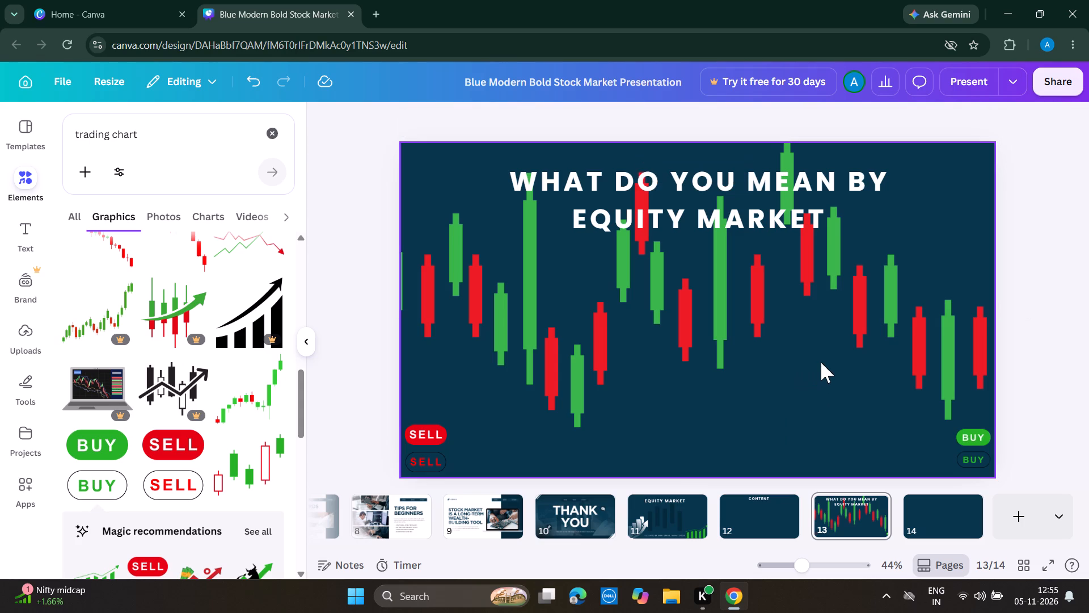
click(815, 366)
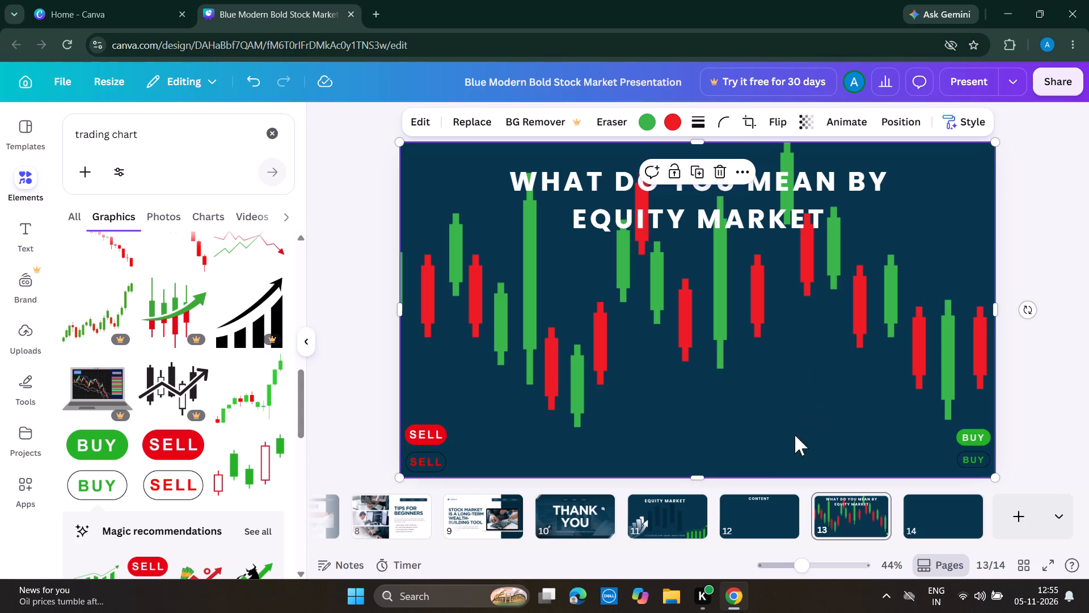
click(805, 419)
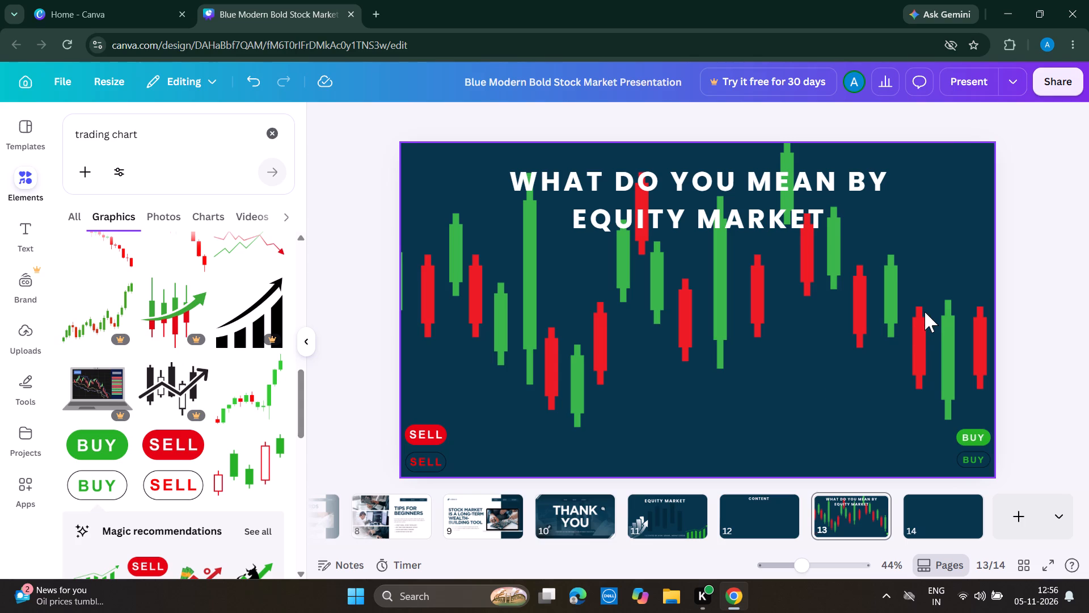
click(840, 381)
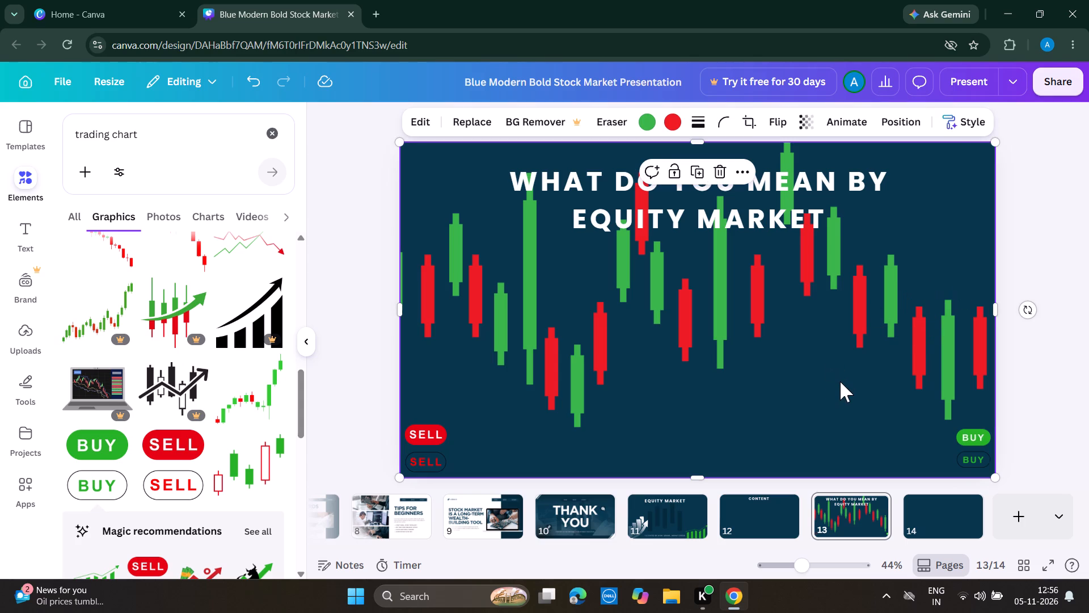
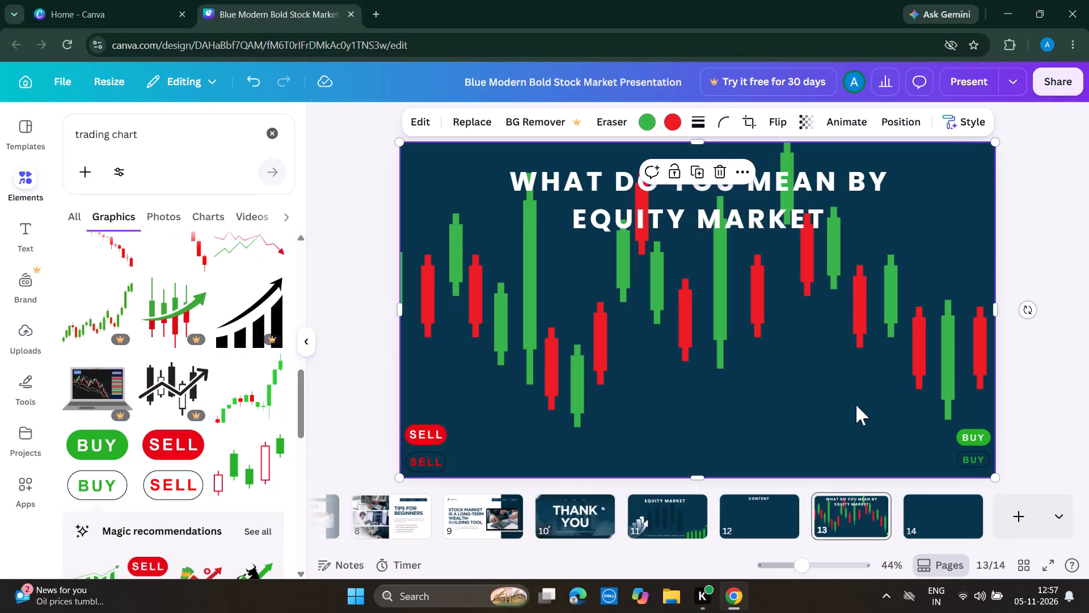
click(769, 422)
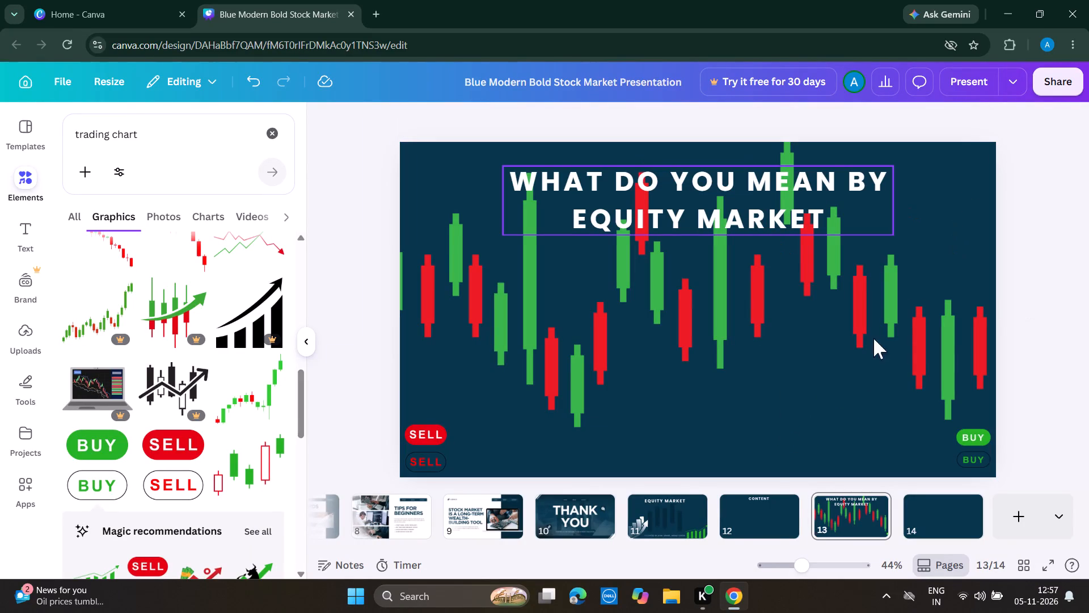
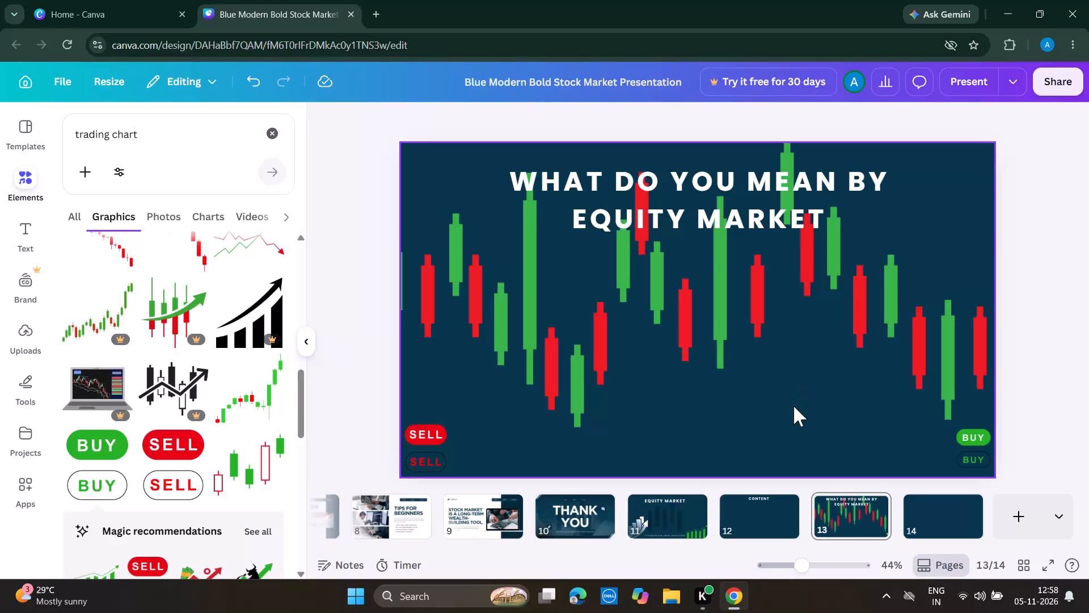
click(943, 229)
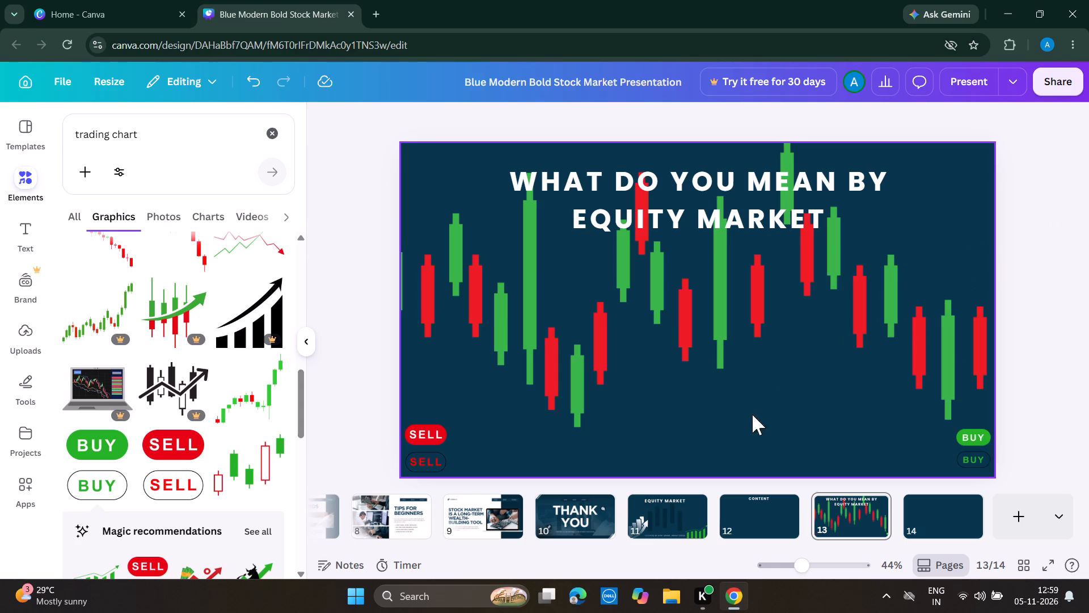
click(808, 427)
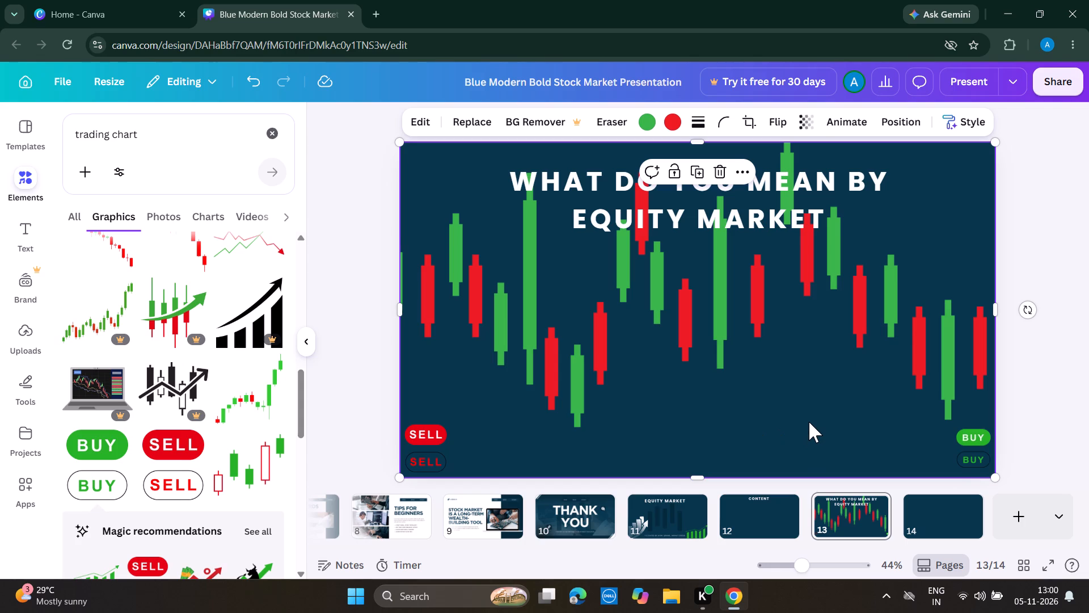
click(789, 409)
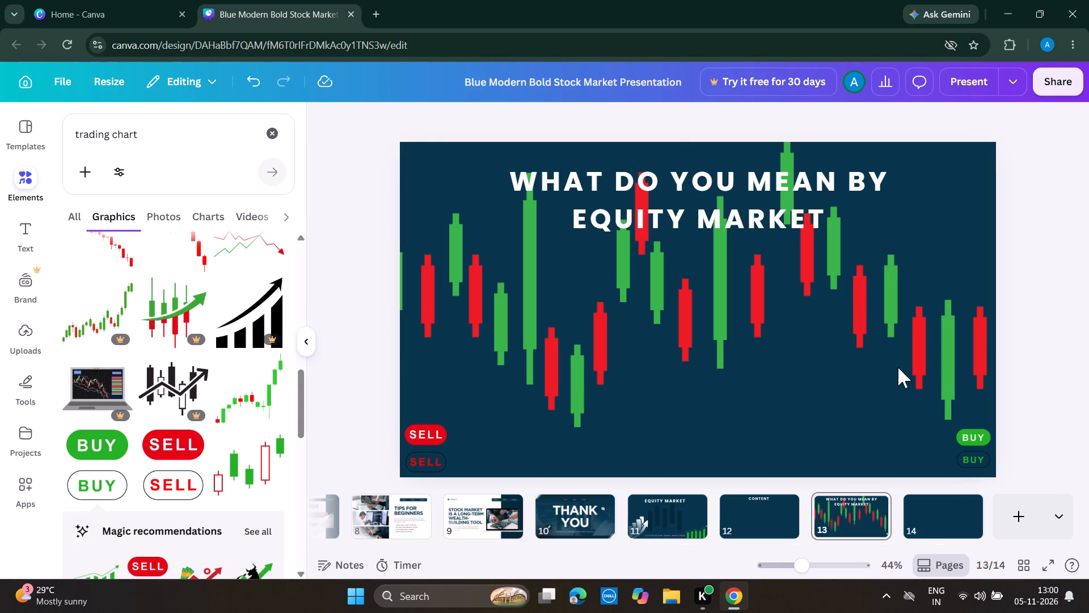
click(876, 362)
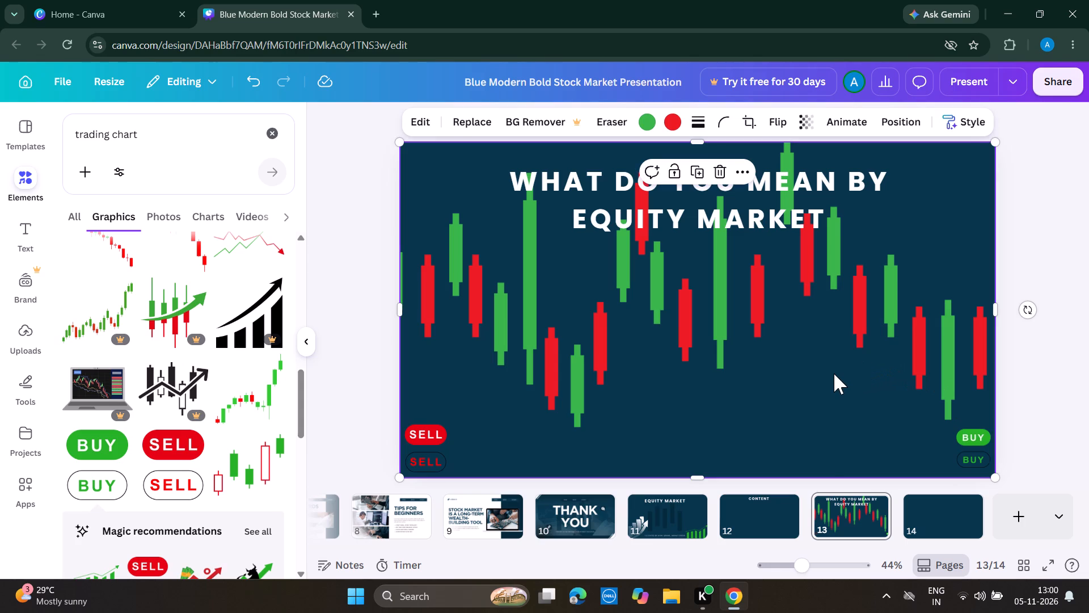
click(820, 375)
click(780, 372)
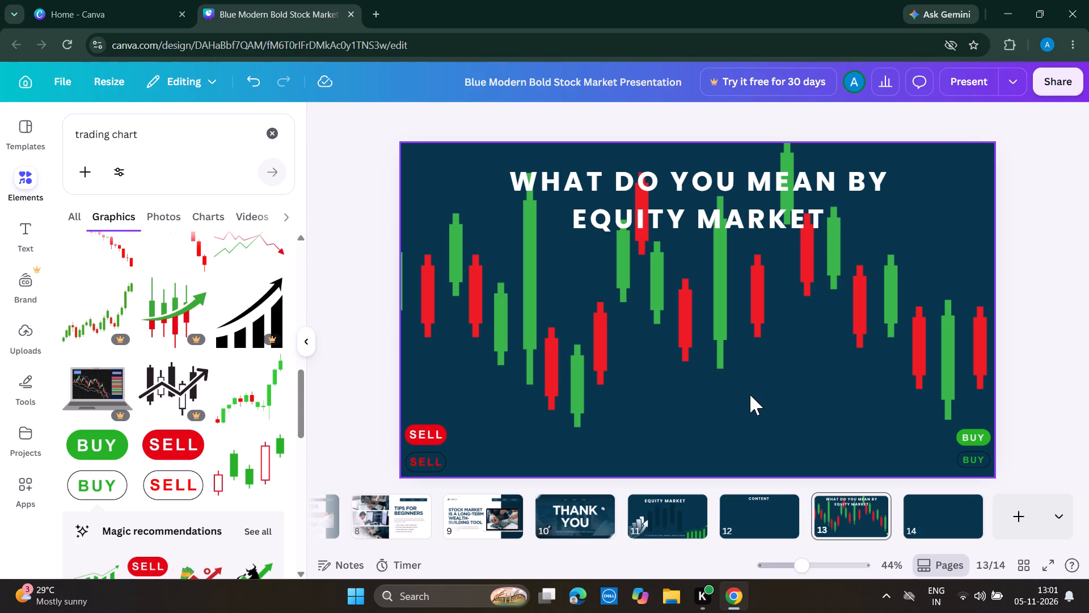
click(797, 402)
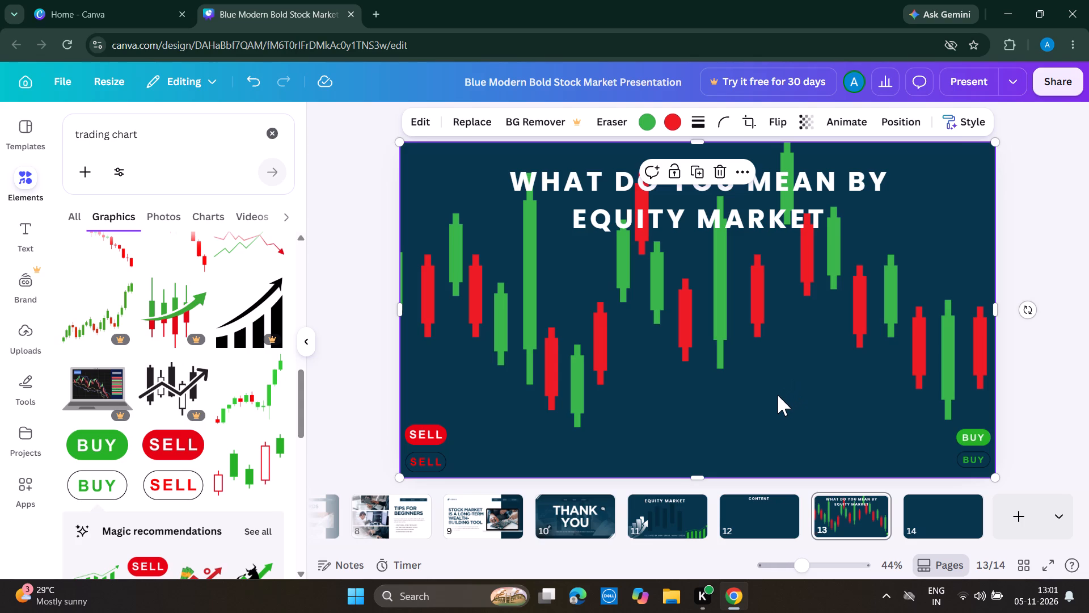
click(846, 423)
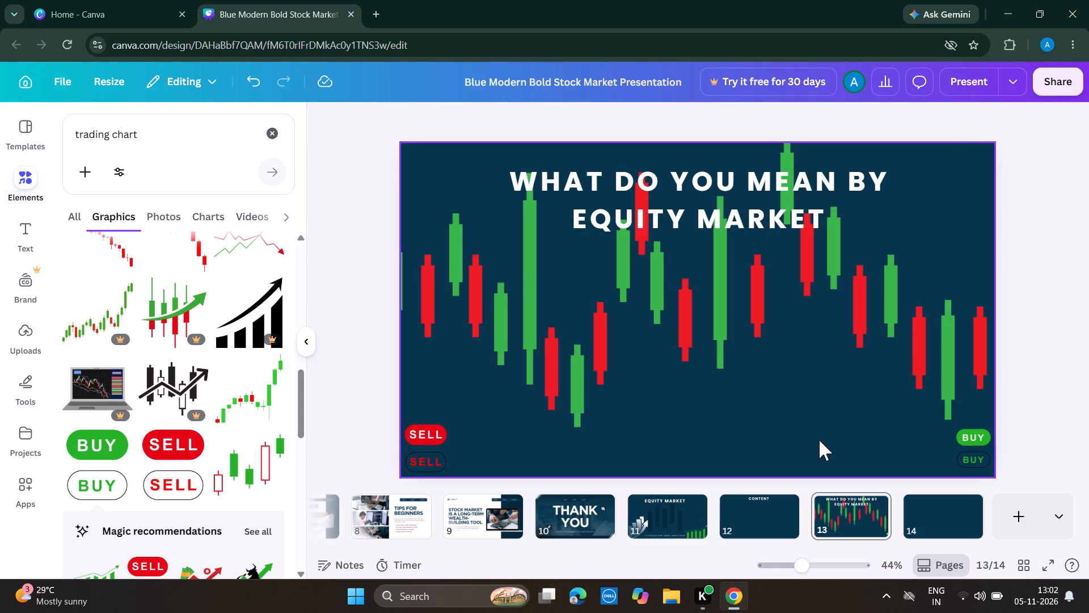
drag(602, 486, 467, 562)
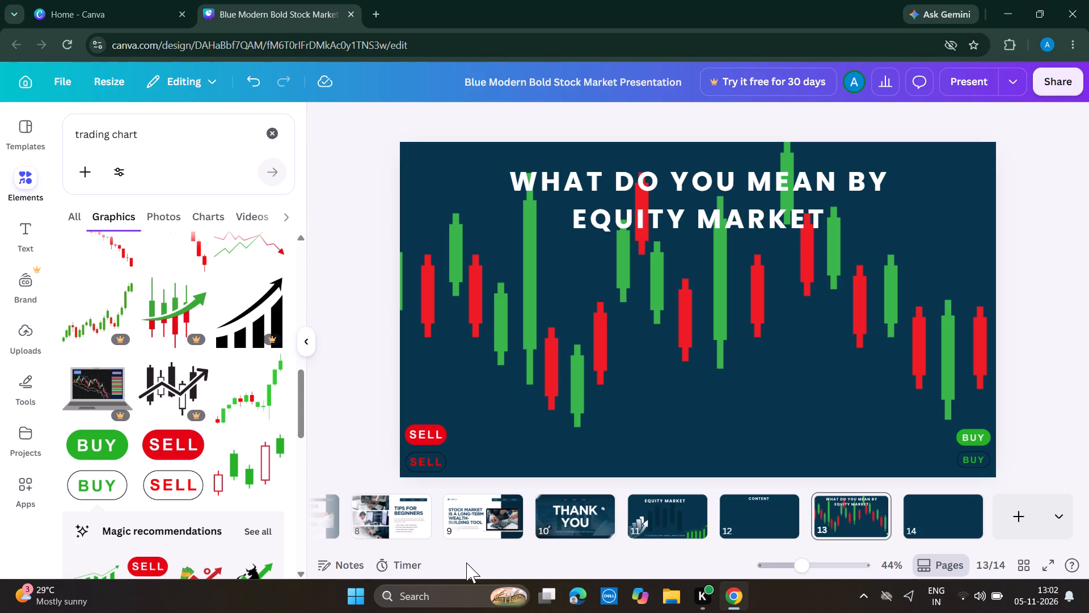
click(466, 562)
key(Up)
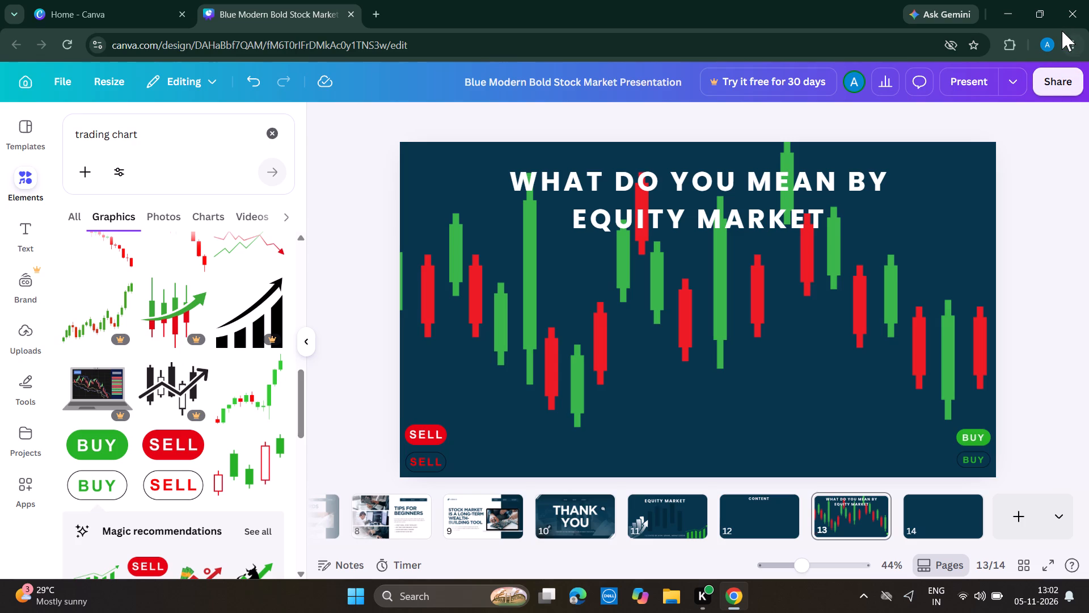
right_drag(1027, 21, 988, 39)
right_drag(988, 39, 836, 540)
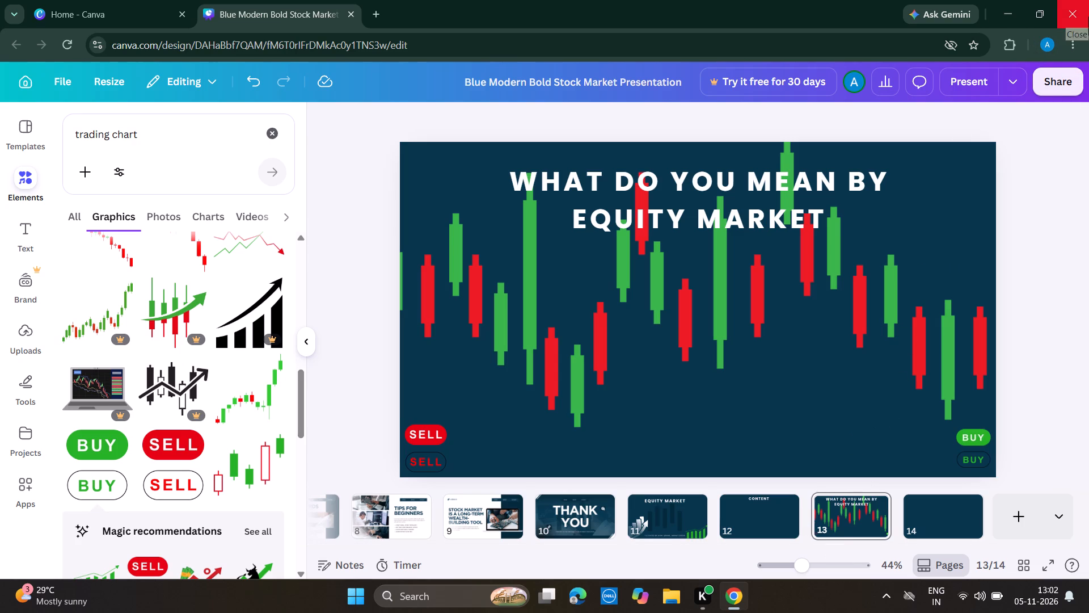
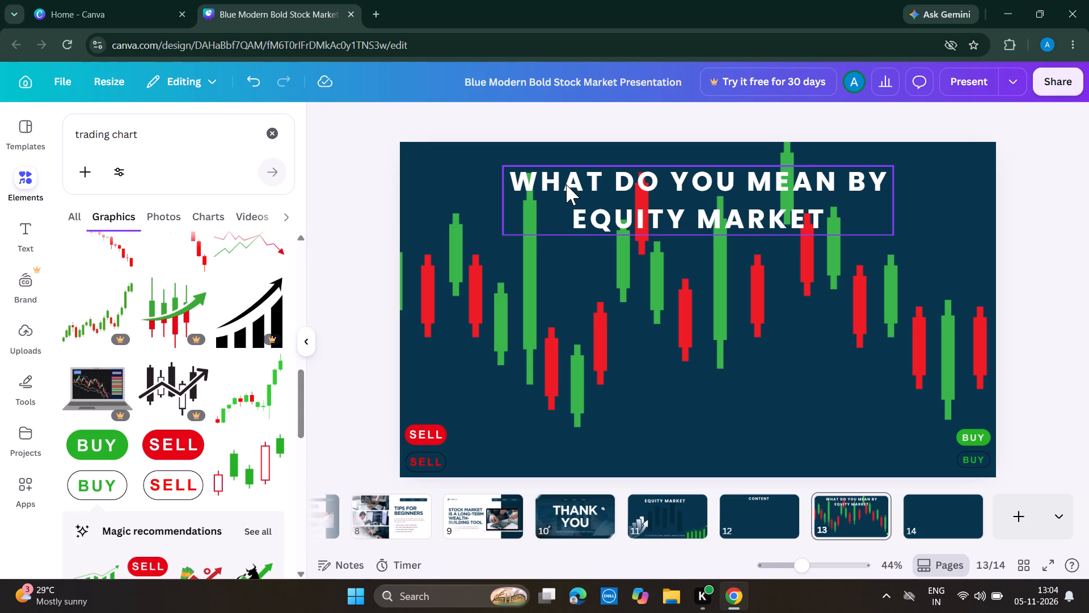
Reposition the "What do you mean by equity market" title slightly higher and further right, near the top edge of slide 13.
drag(562, 183, 574, 182)
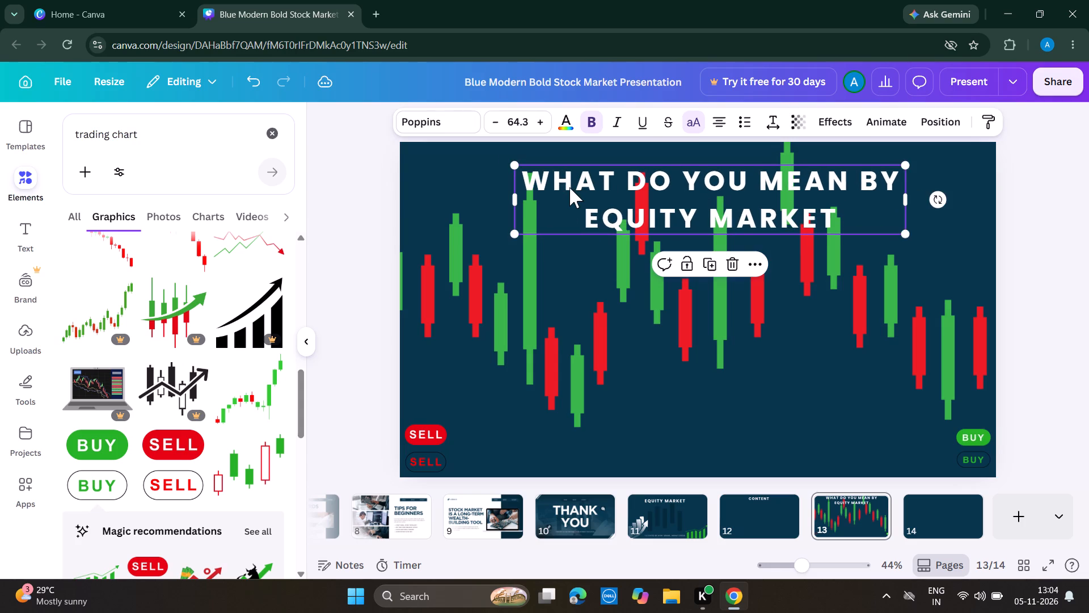
drag(567, 187, 576, 175)
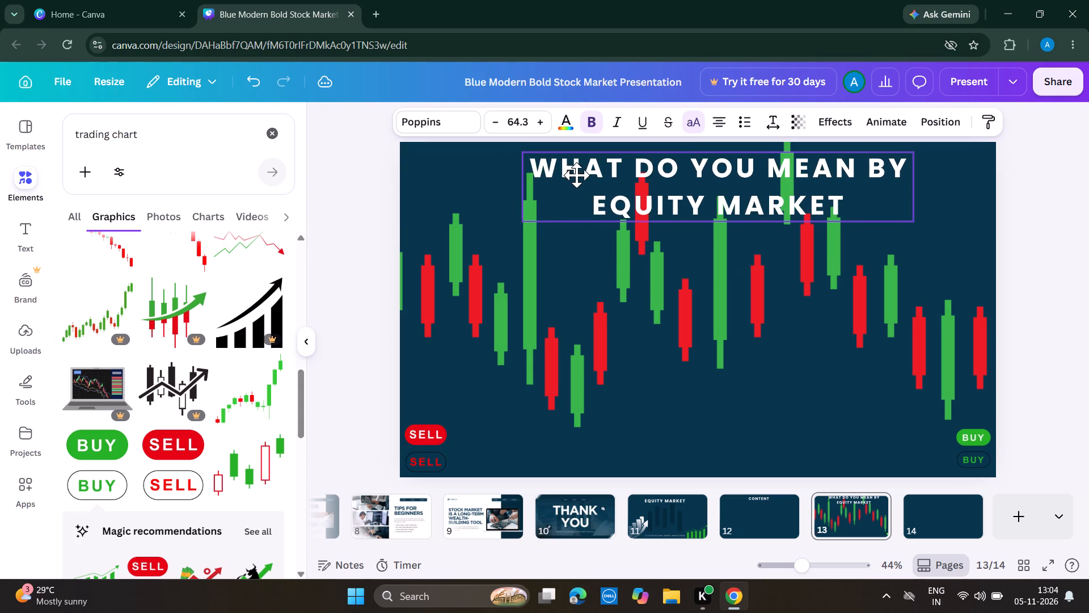
drag(576, 175, 564, 169)
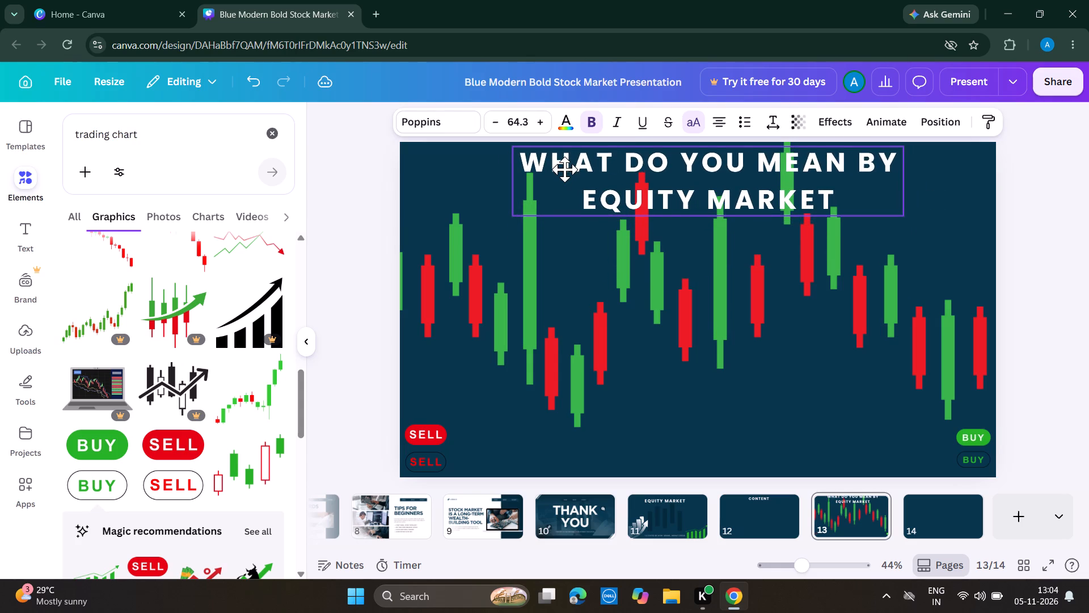
drag(564, 169, 573, 175)
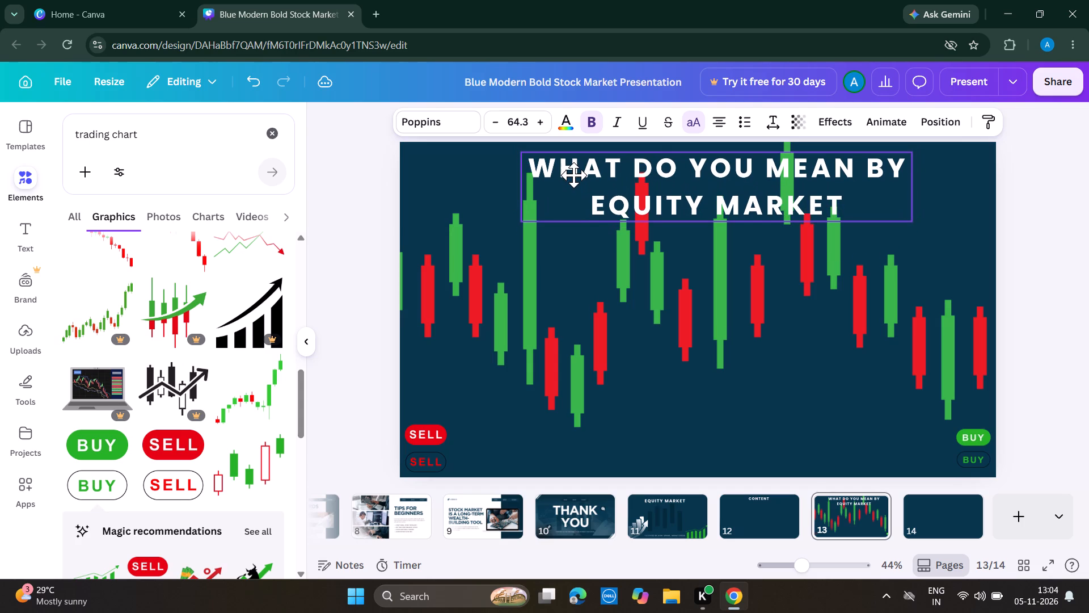
drag(573, 175, 567, 174)
click(471, 177)
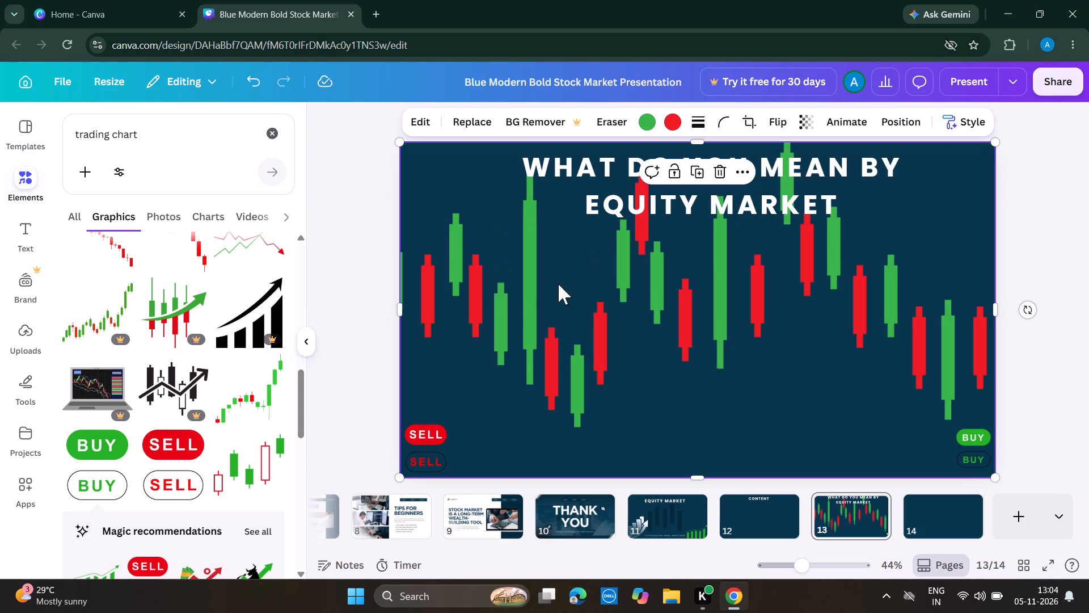
click(510, 407)
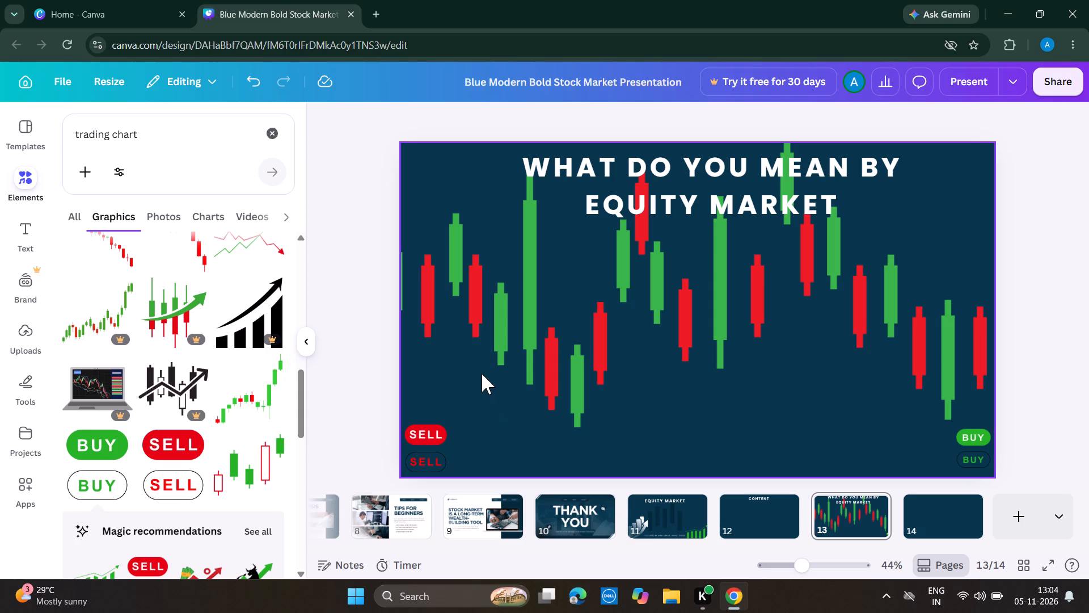
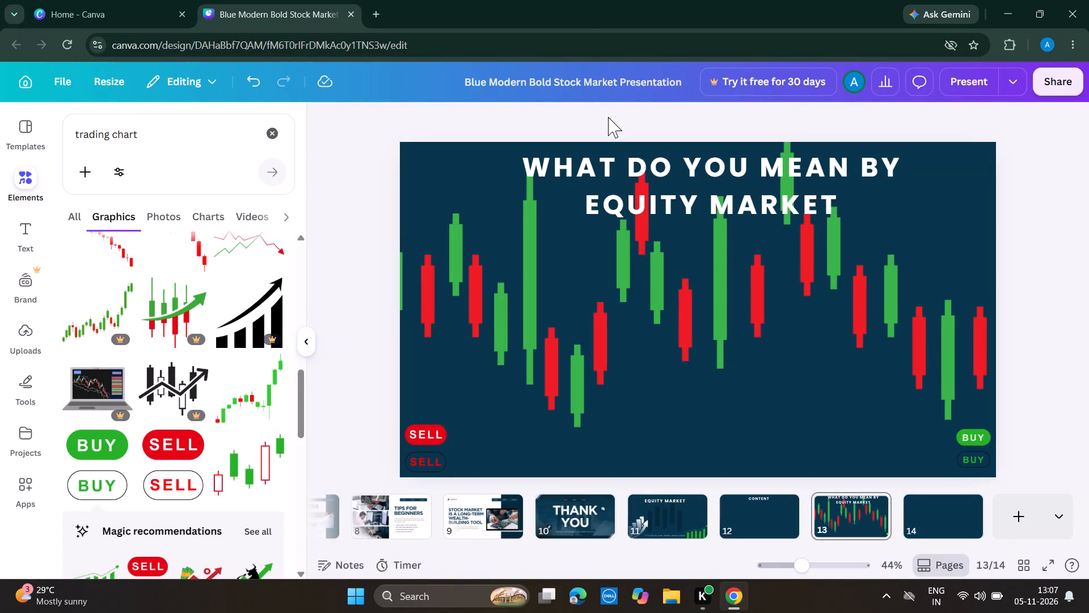
Close the browser window containing the stock market presentation.
click(1066, 12)
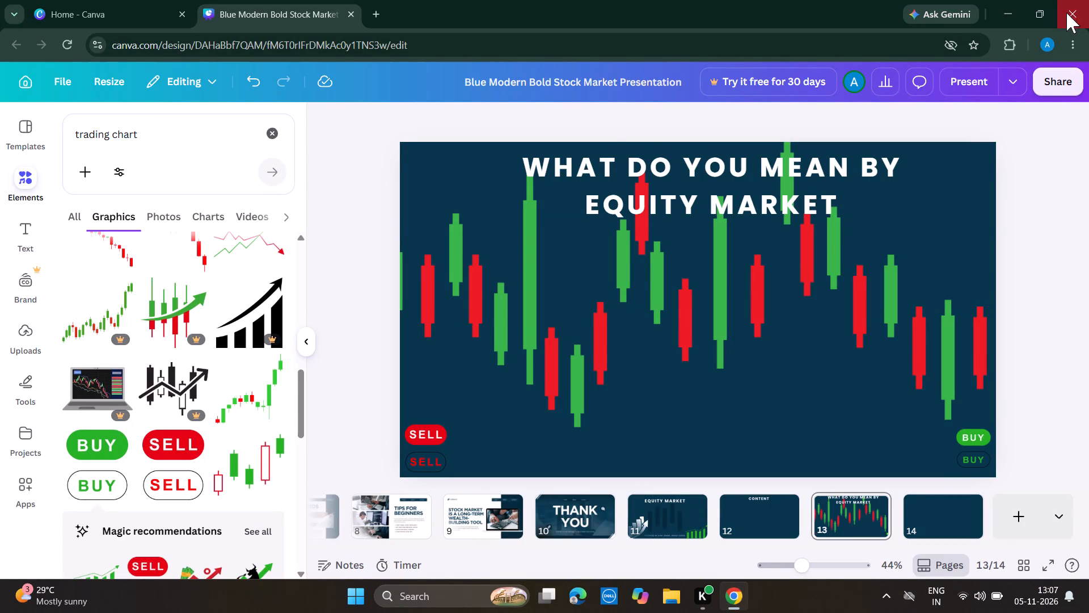